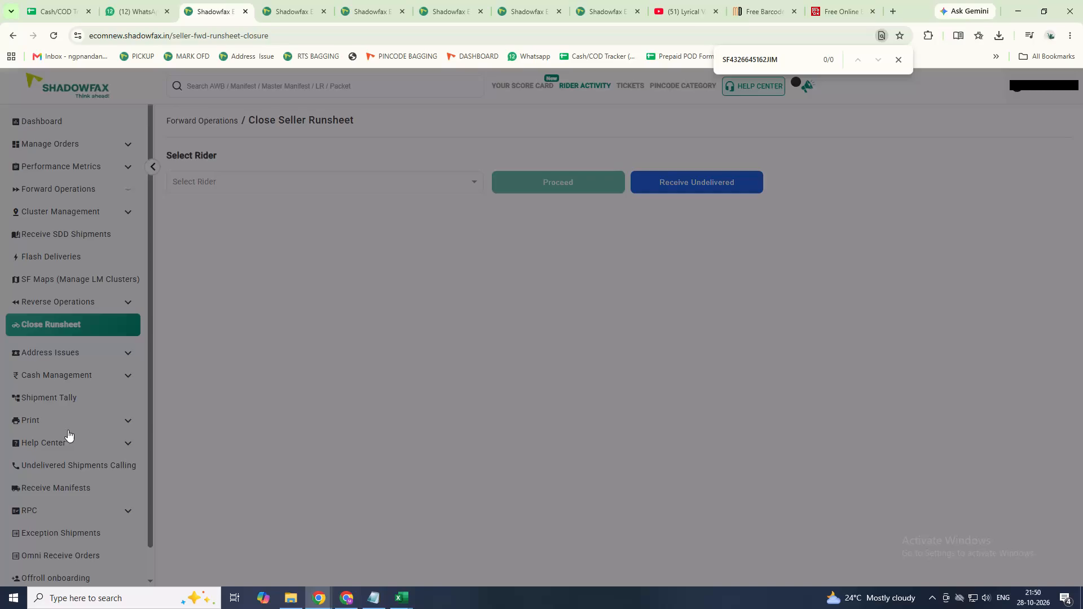
Open the general Close Runsheet page and set the runsheet type to Forward.
click(113, 325)
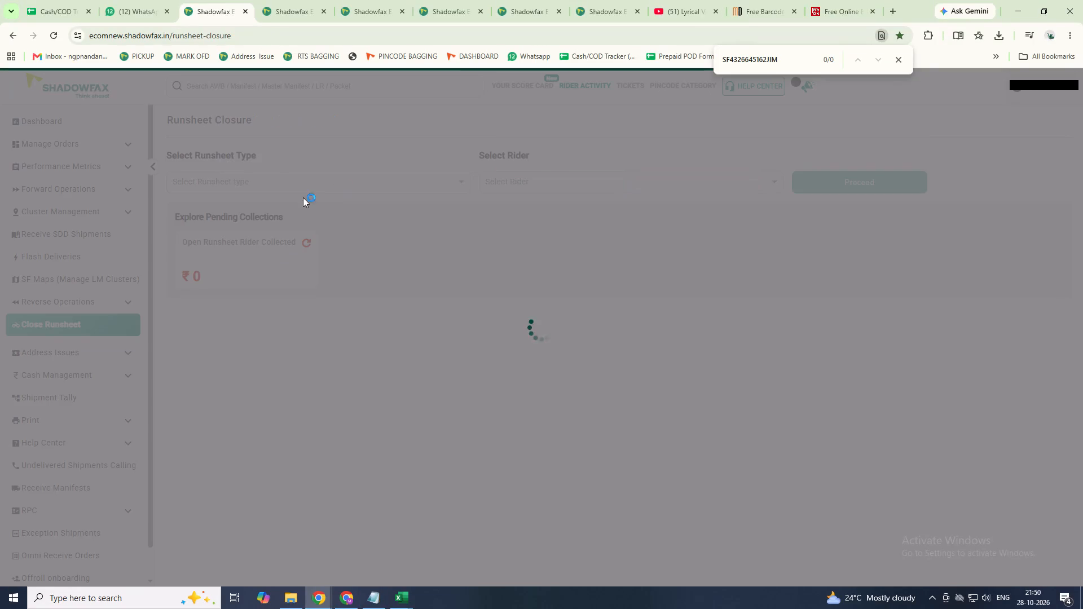
double_click(284, 184)
click(265, 193)
click(367, 208)
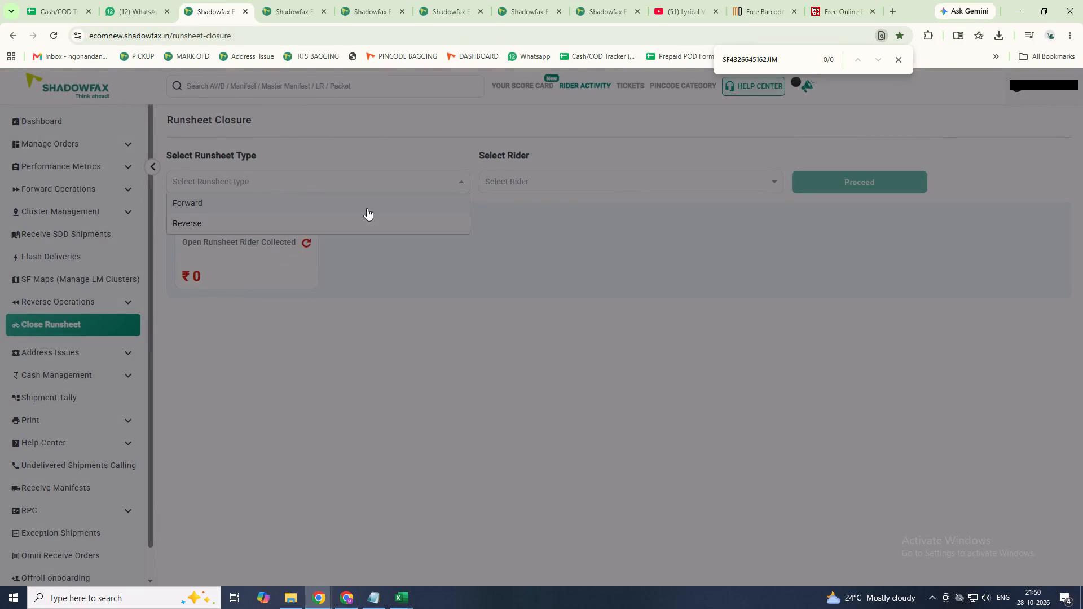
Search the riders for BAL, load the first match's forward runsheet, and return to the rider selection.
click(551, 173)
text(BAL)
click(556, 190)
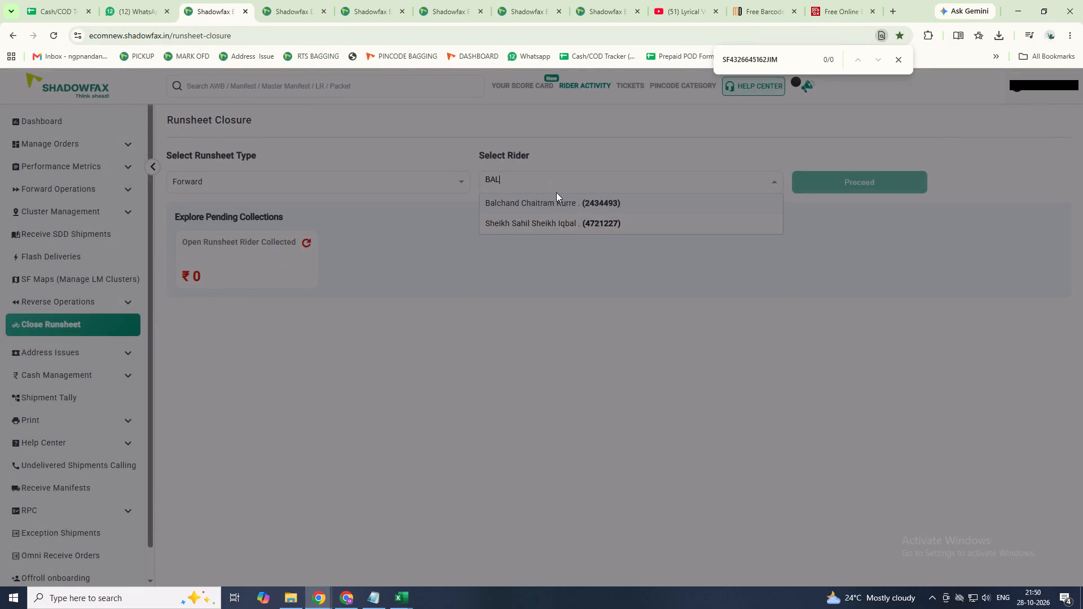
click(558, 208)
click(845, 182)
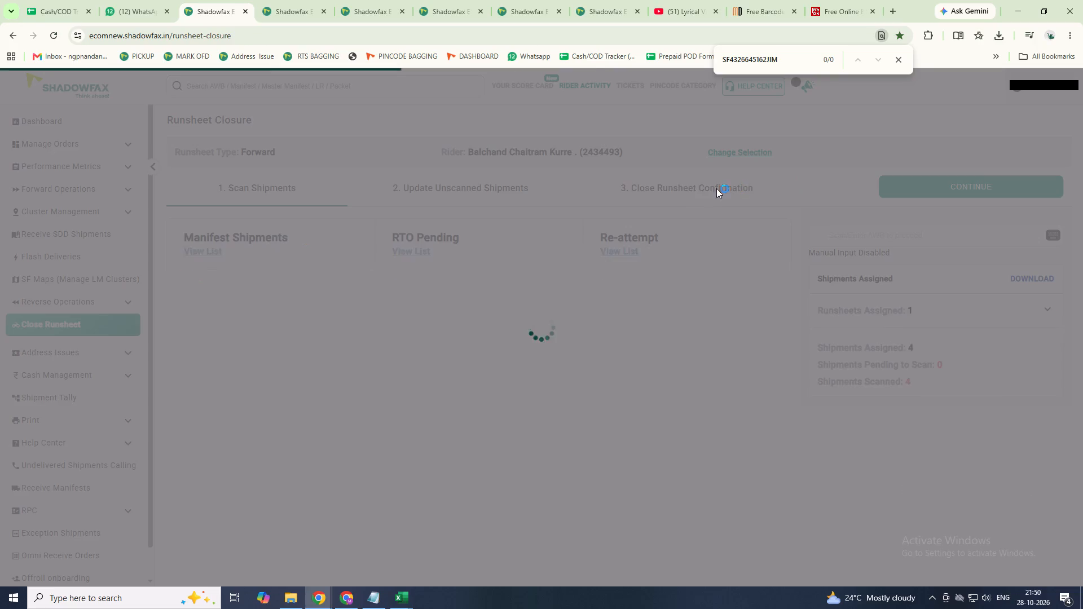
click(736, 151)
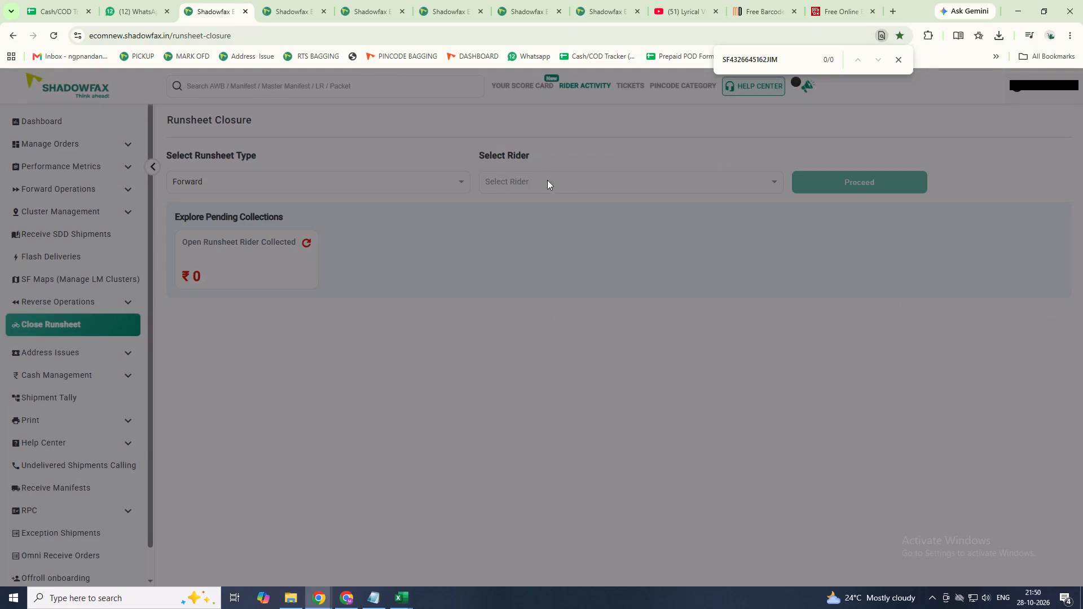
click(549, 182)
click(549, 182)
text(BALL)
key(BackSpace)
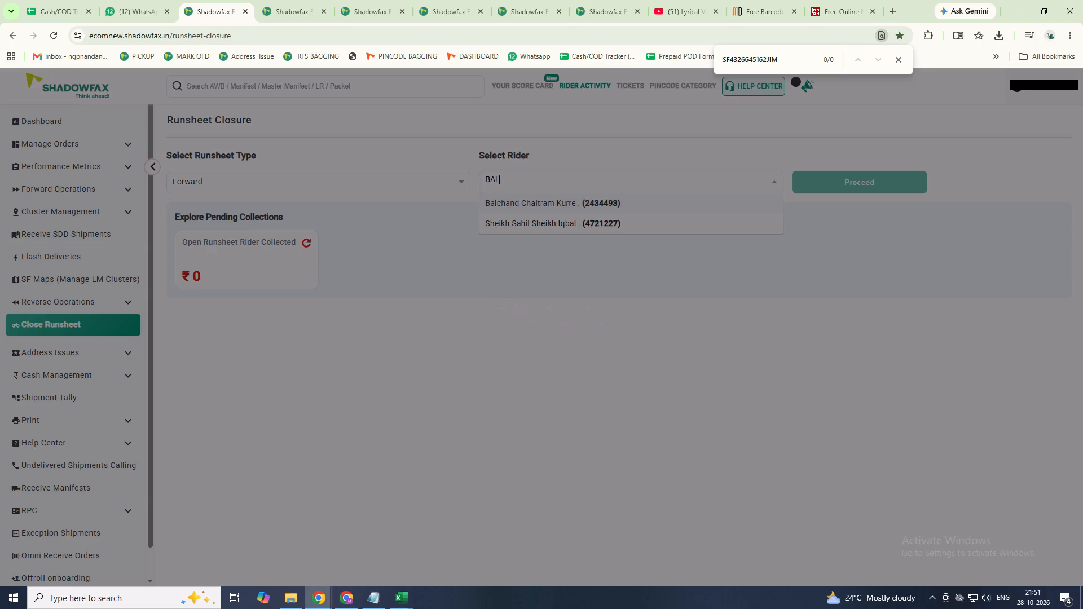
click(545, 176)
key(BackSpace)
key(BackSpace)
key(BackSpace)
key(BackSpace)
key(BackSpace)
Search the riders for CHAI, choose the rider with first name Chaitram, and proceed to the forward runsheet.
text(CHAI)
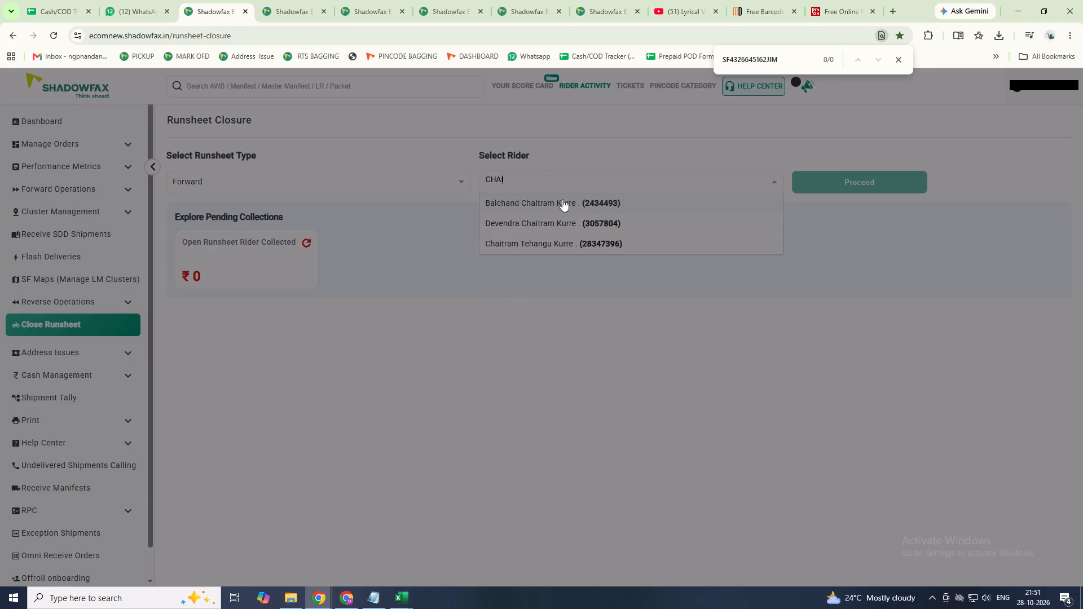
click(549, 241)
click(839, 170)
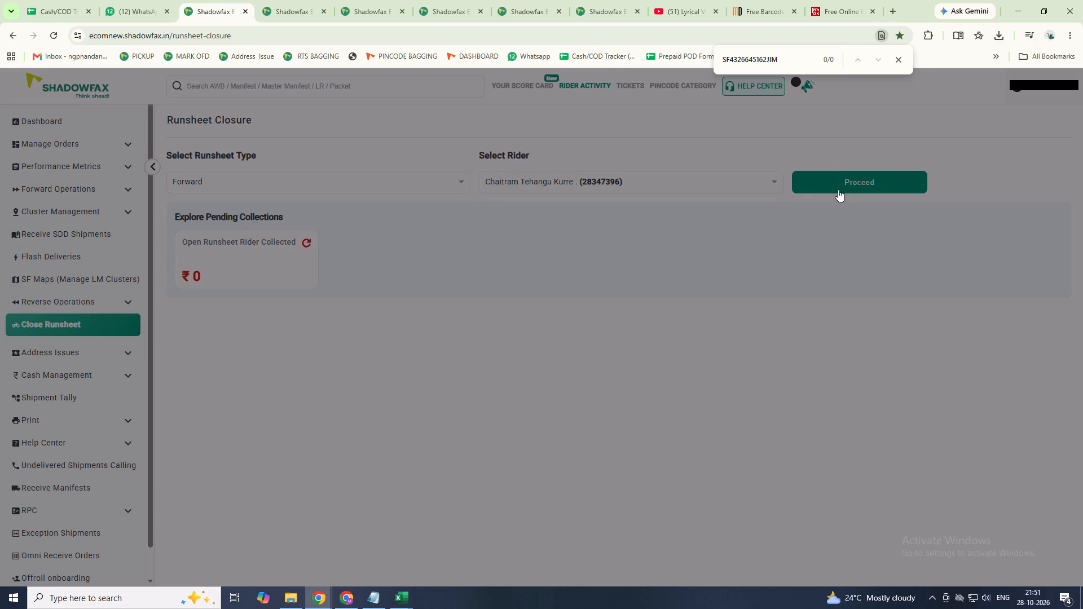
click(828, 170)
click(827, 182)
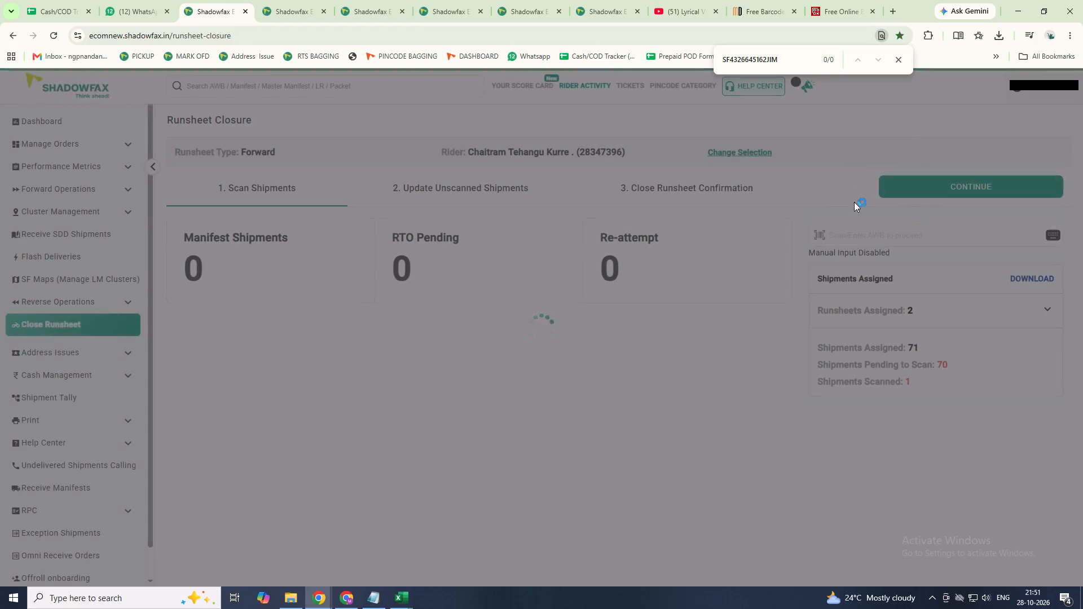
Review the rider's close runsheet confirmation and unscanned shipments stages.
click(664, 183)
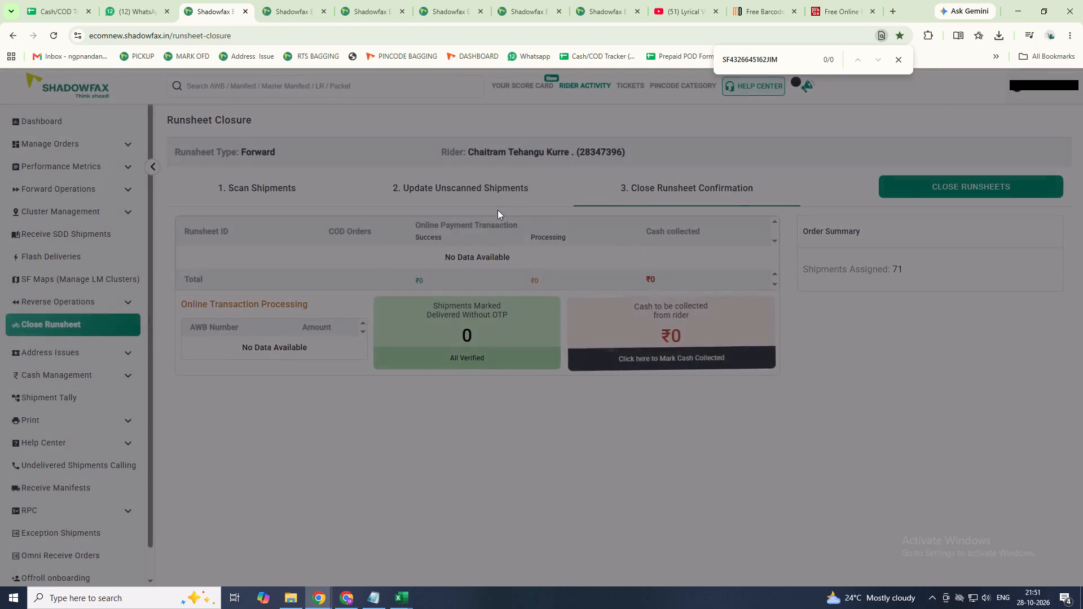
click(468, 187)
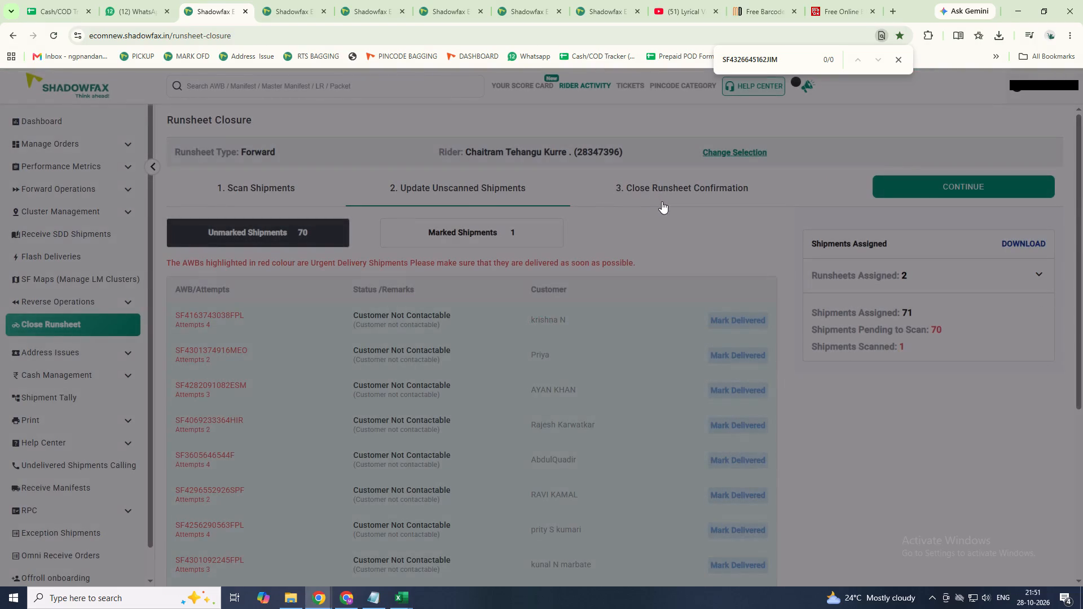
In the Cash/COD Tracker's october sheet, enter 7 in the 100 row and 20 in the 1 row for rider 21.
click(60, 10)
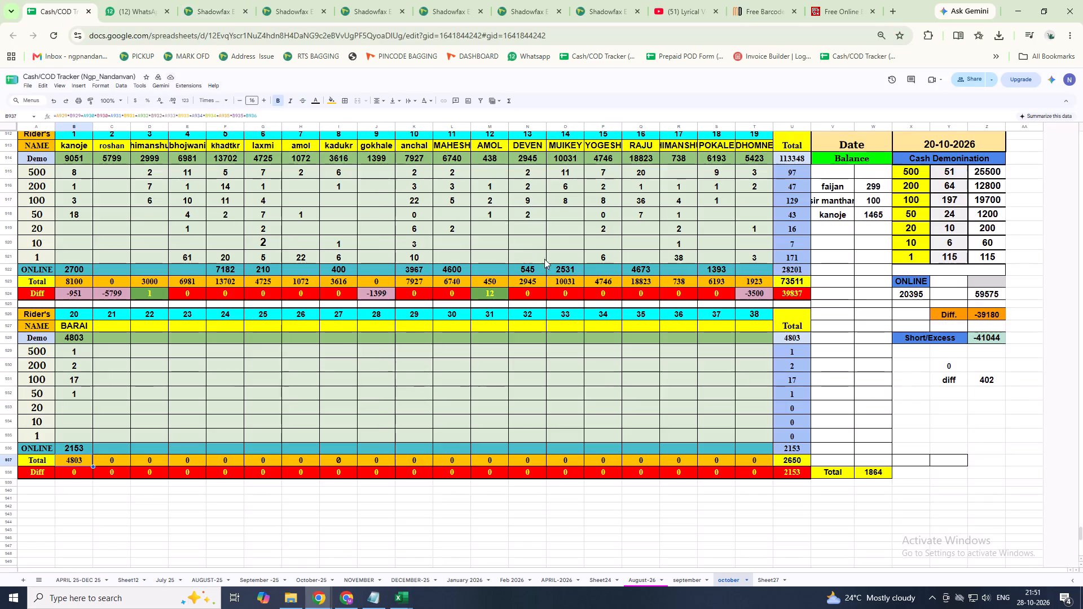
click(111, 349)
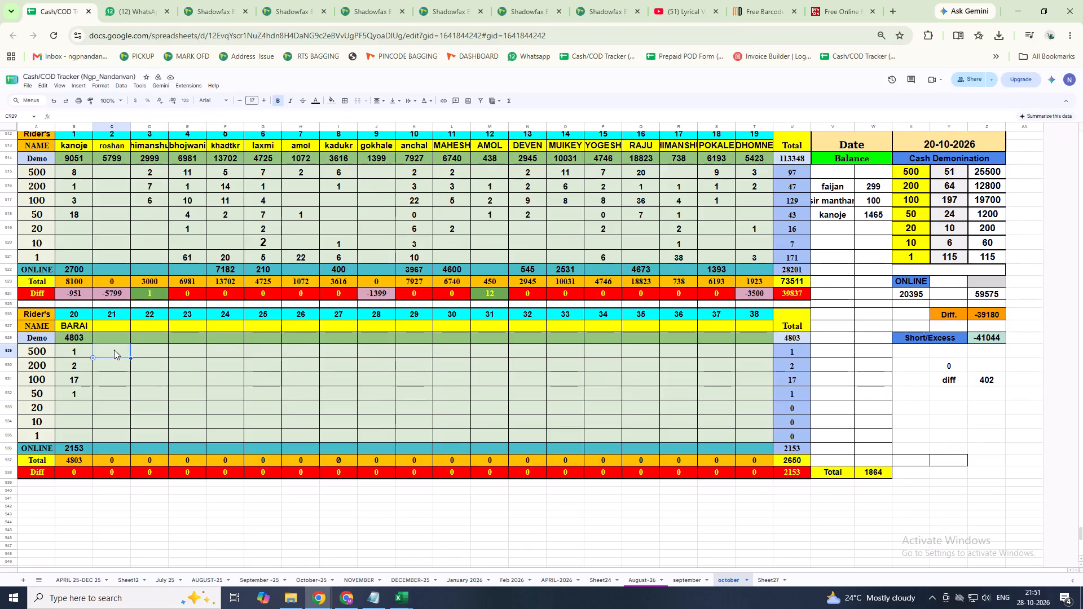
key(Return)
key(Return)
key(Return)
key(Return)
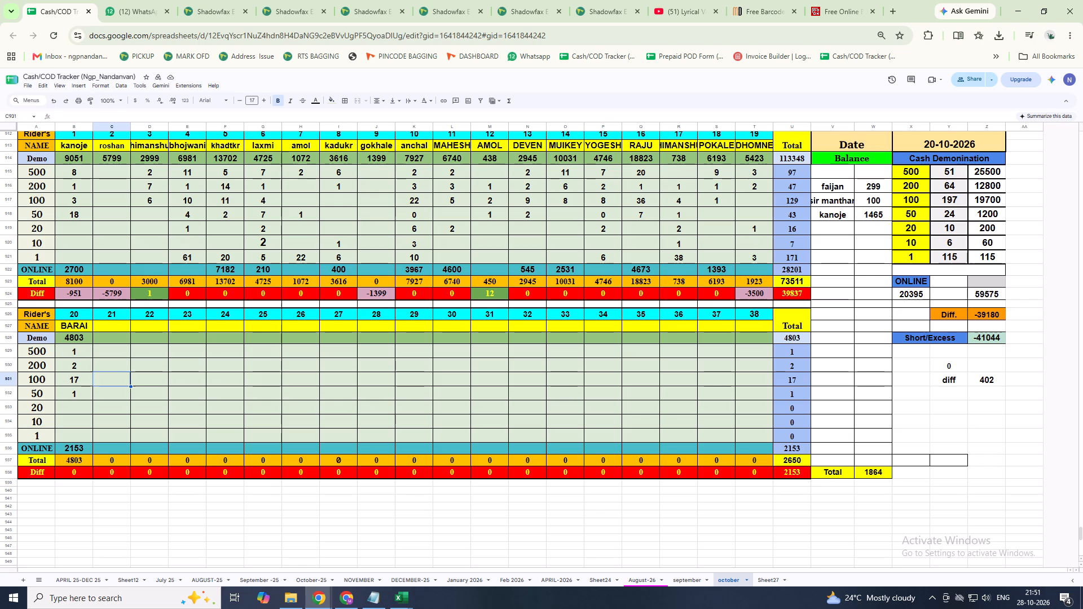
key(7)
key(Return)
key(Return)
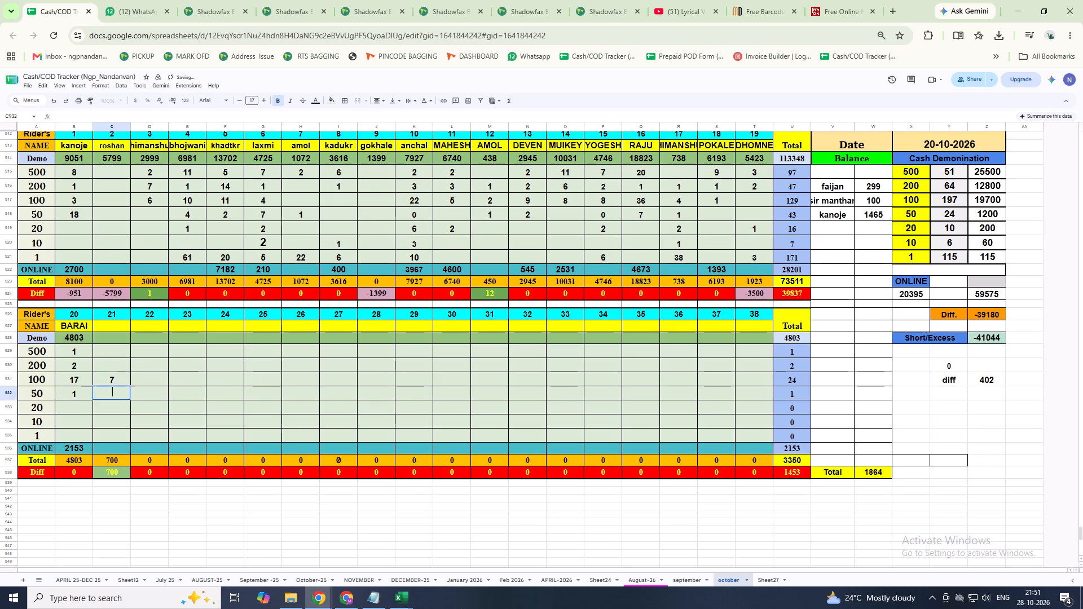
key(Return)
key(Return)
key(Return)
key(Return)
key(Return)
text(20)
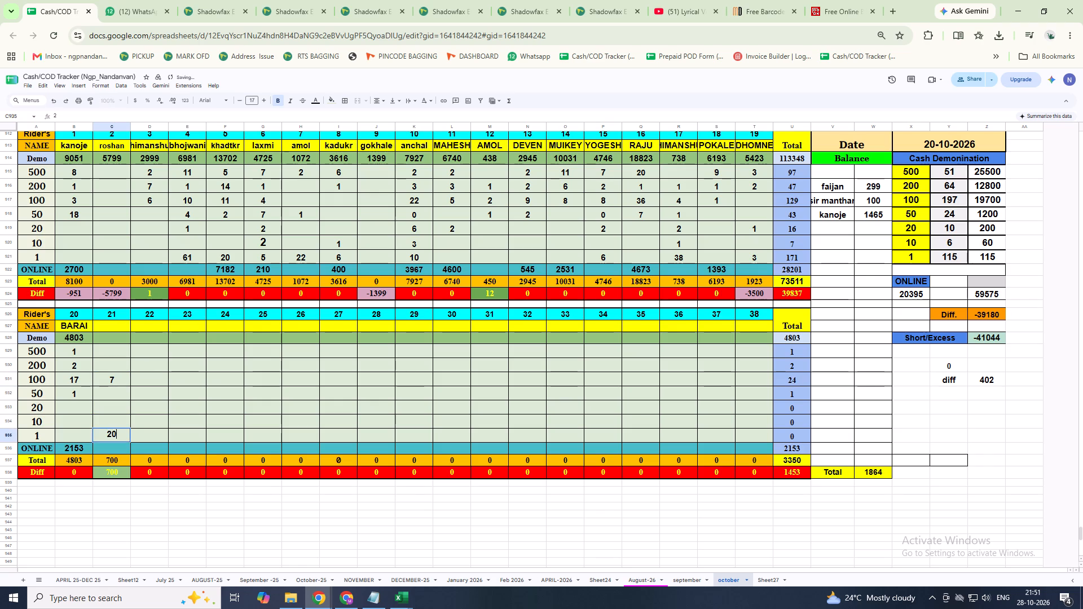
Commit the 20 entered in the 1 row for rider 21.
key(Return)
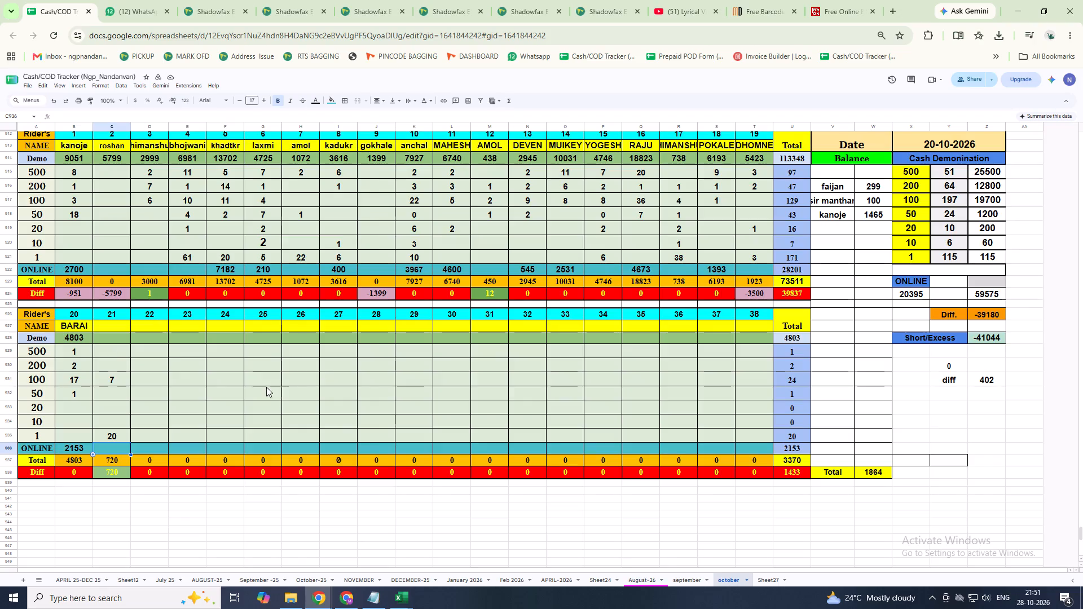
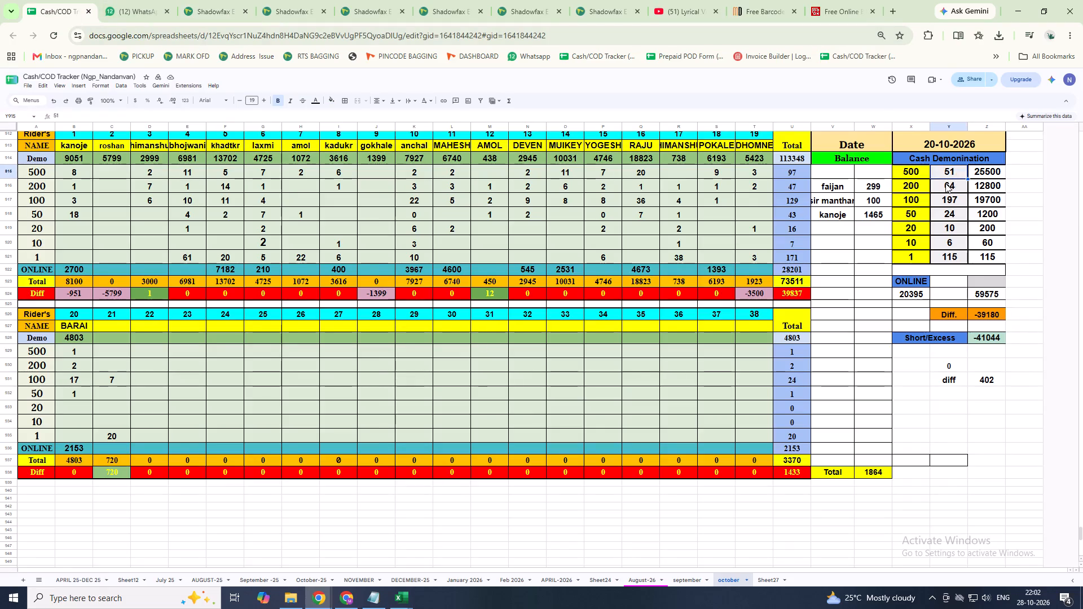
Clear all the note and coin counts in the Cash Demonination table, from the 500 row through the 1 row.
key(shift+Down)
key(shift+Down)
key(shift+Down)
key(shift+Down)
key(shift+Down)
key(shift+Down)
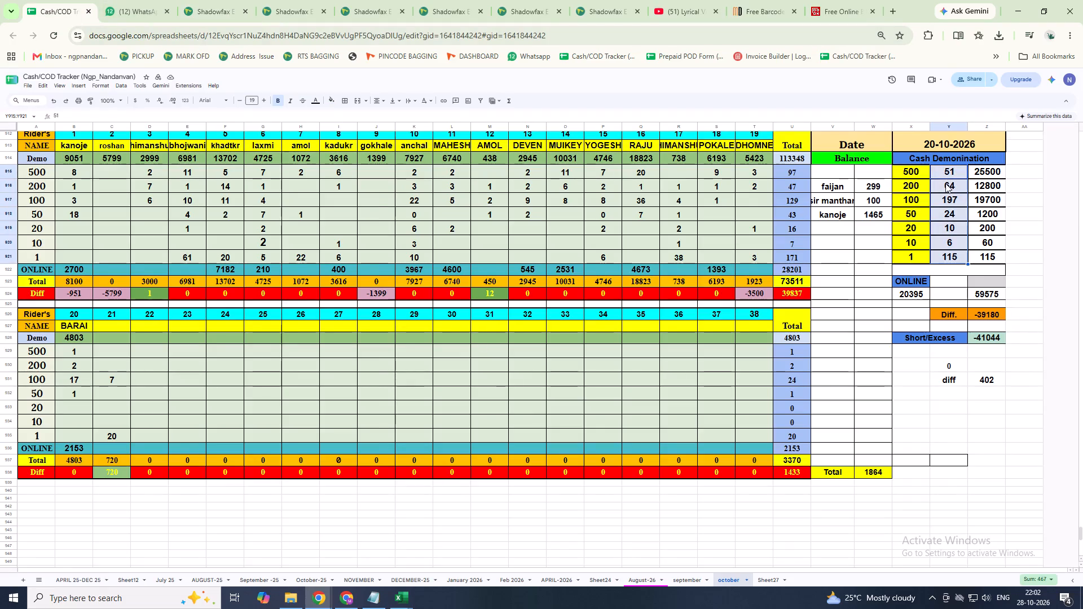
key(Delete)
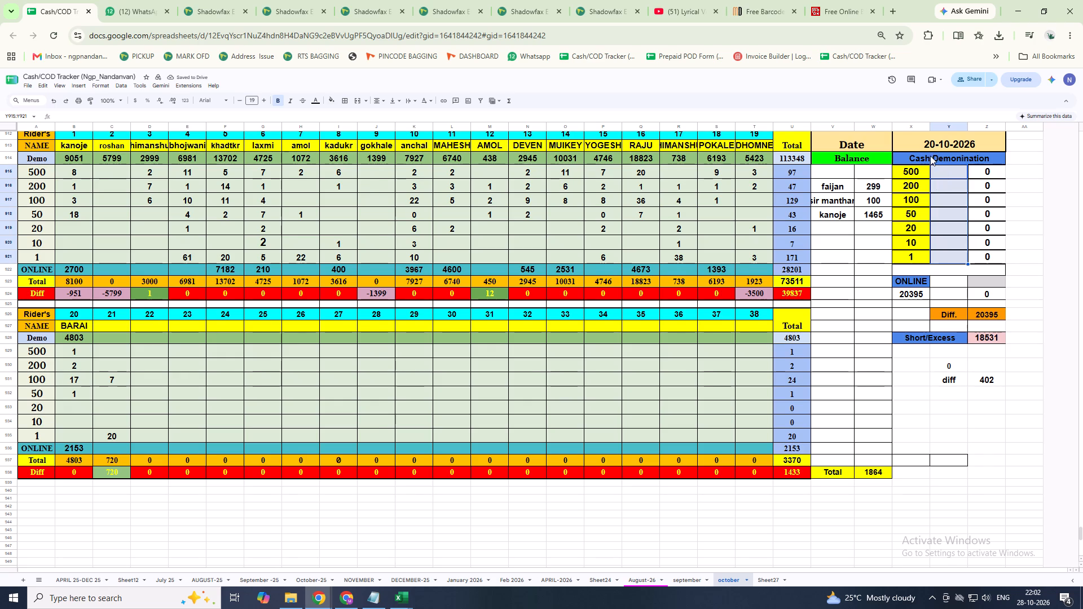
Enter 159 as the count in the 1 row of the Cash Demonination table.
click(946, 174)
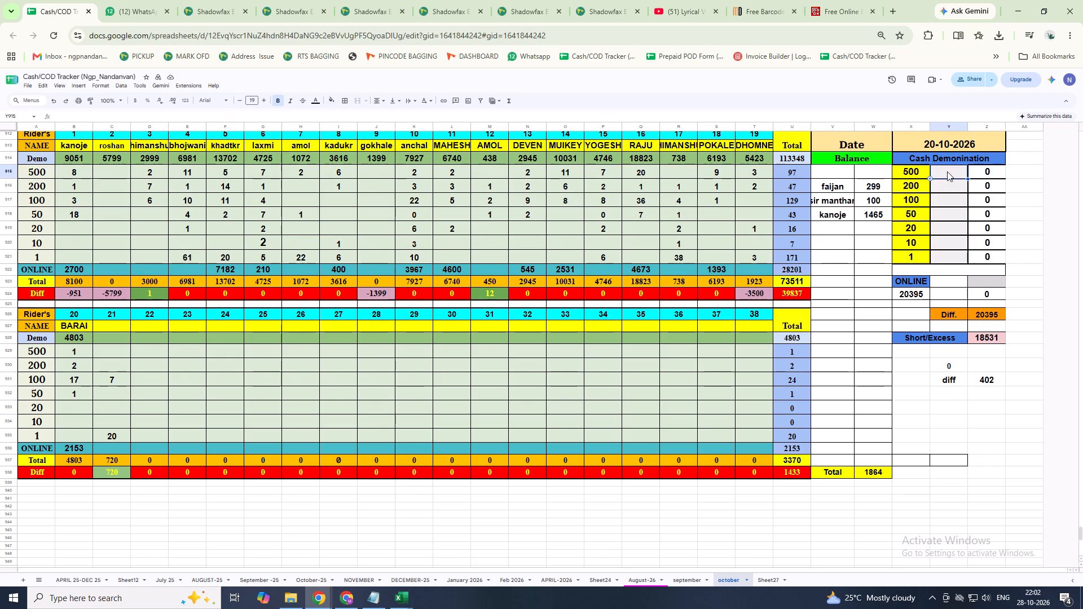
key(Down)
key(Down)
key(Down)
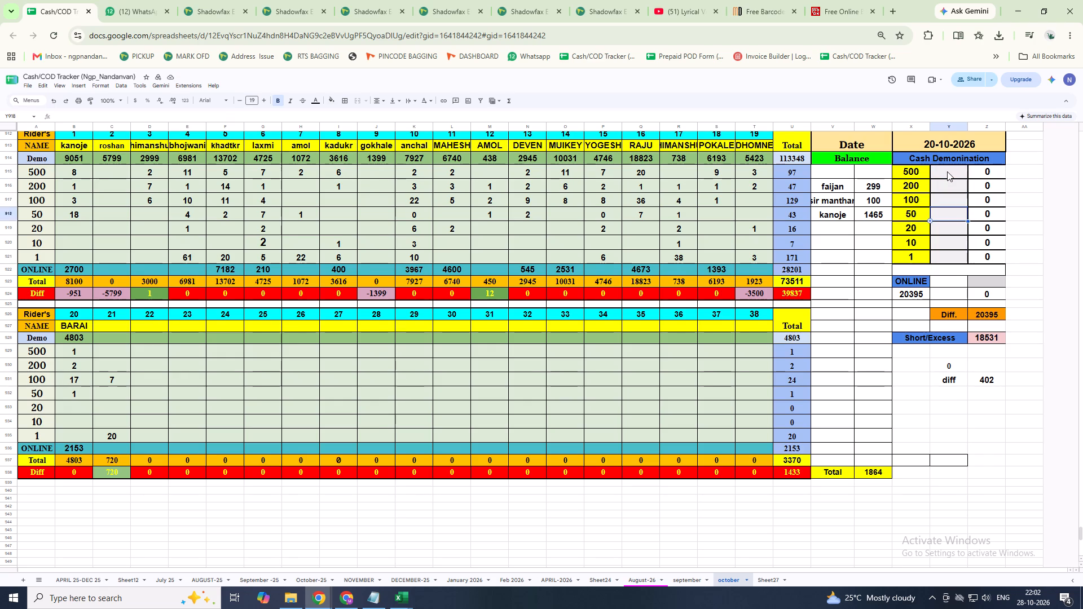
key(Down)
key(Down)
key(Down)
text(159)
key(Return)
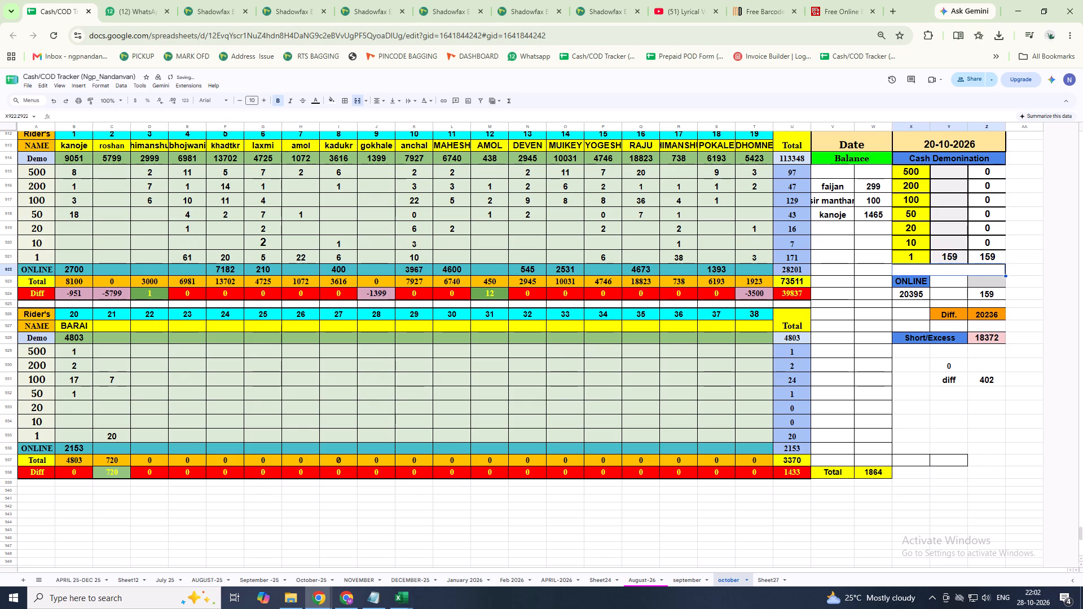
Select the empty count cell of the 500 row in the Cash Demonination table.
key(Up)
key(Up)
key(Up)
key(Up)
key(Up)
key(Up)
key(Up)
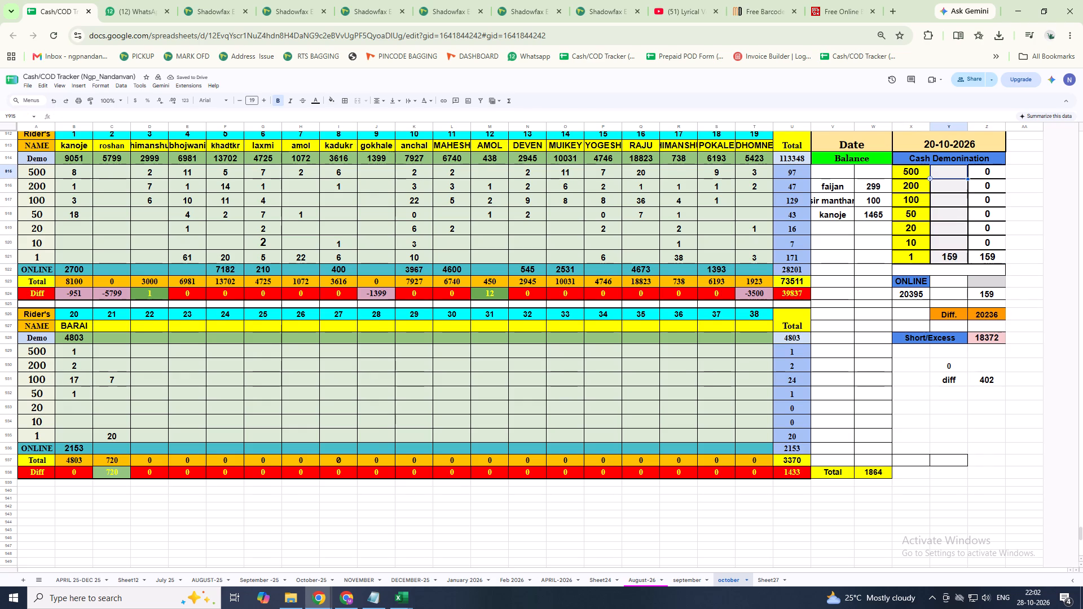
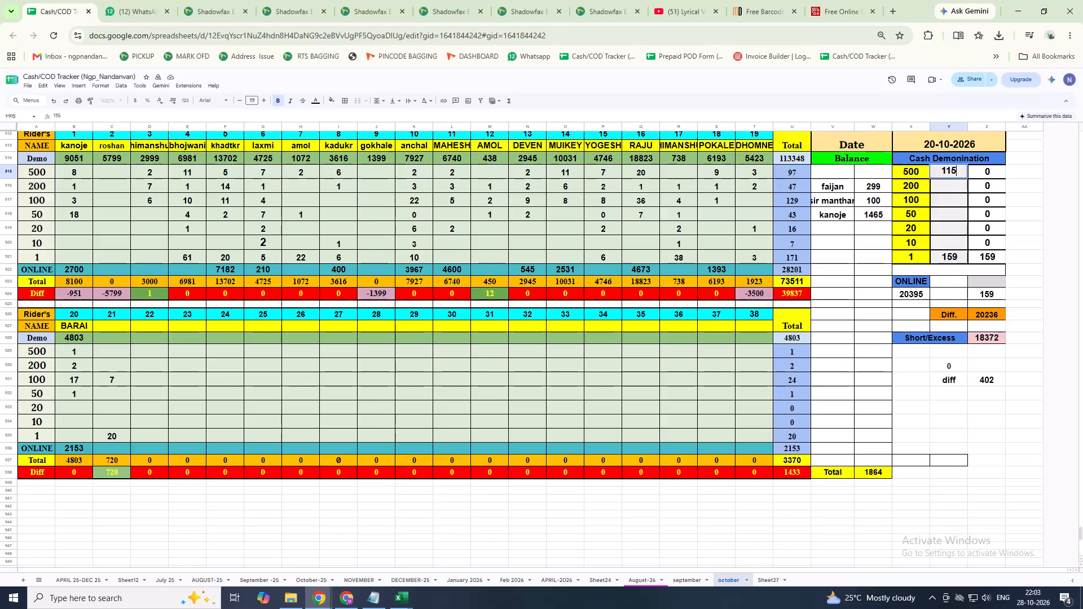
Fill in the Cash Demonination counts: 115 for 500, 52 for 200, 167 for 100, 57 for 50, 10 for 20 and 3 for 10.
key(Return)
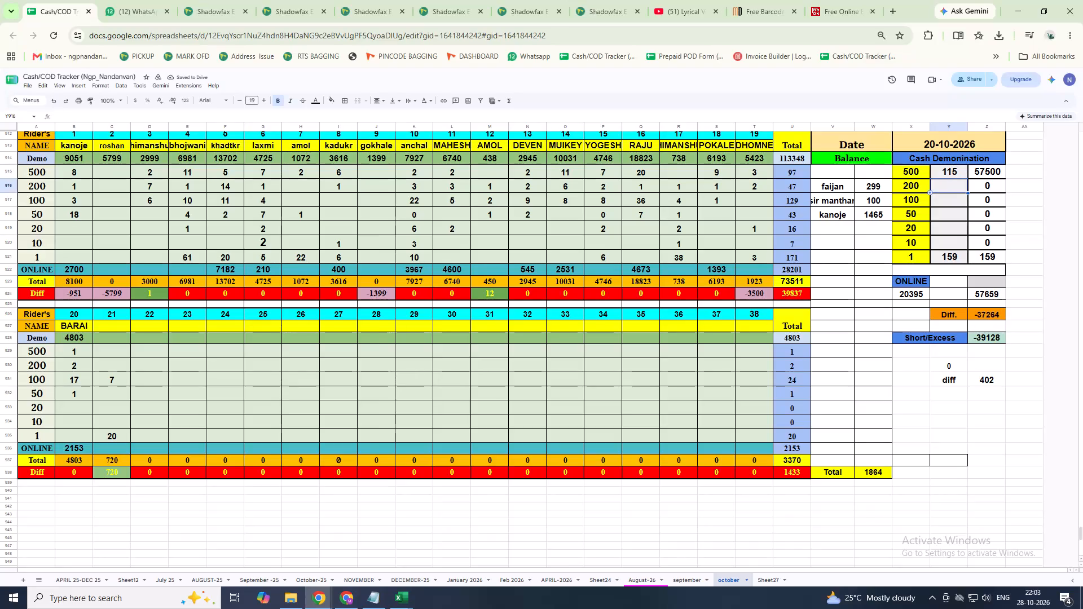
text(52)
key(Return)
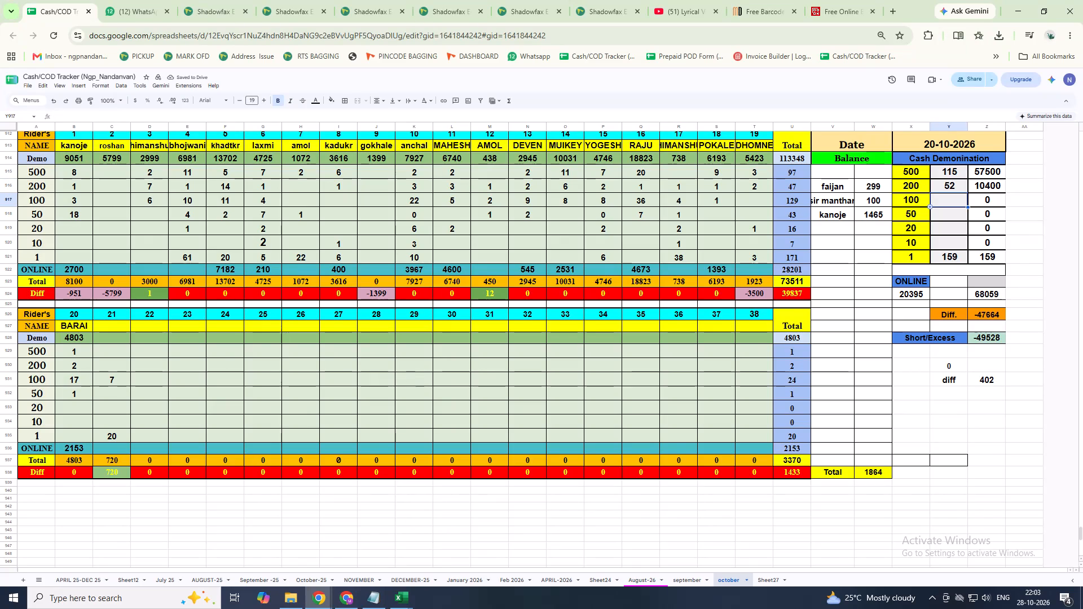
text(16)
key(7)
key(Return)
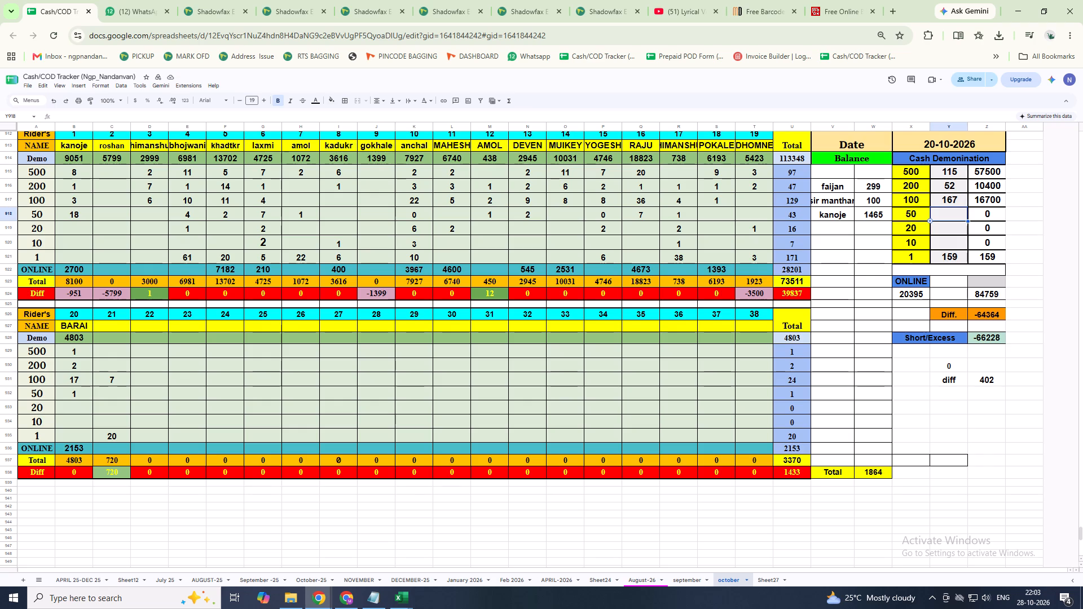
text(57)
key(Return)
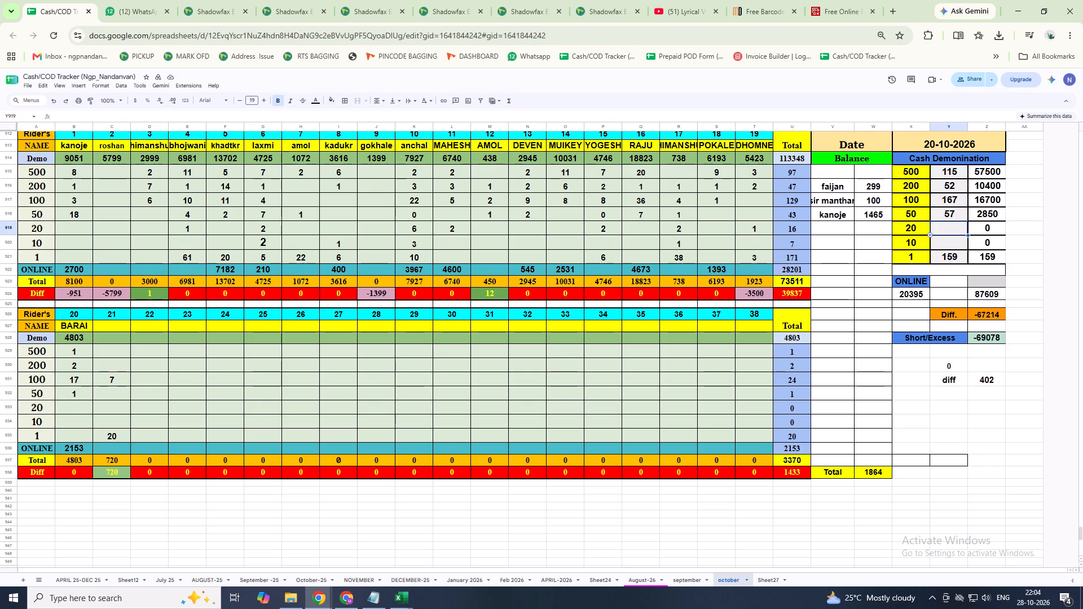
text(10)
key(Return)
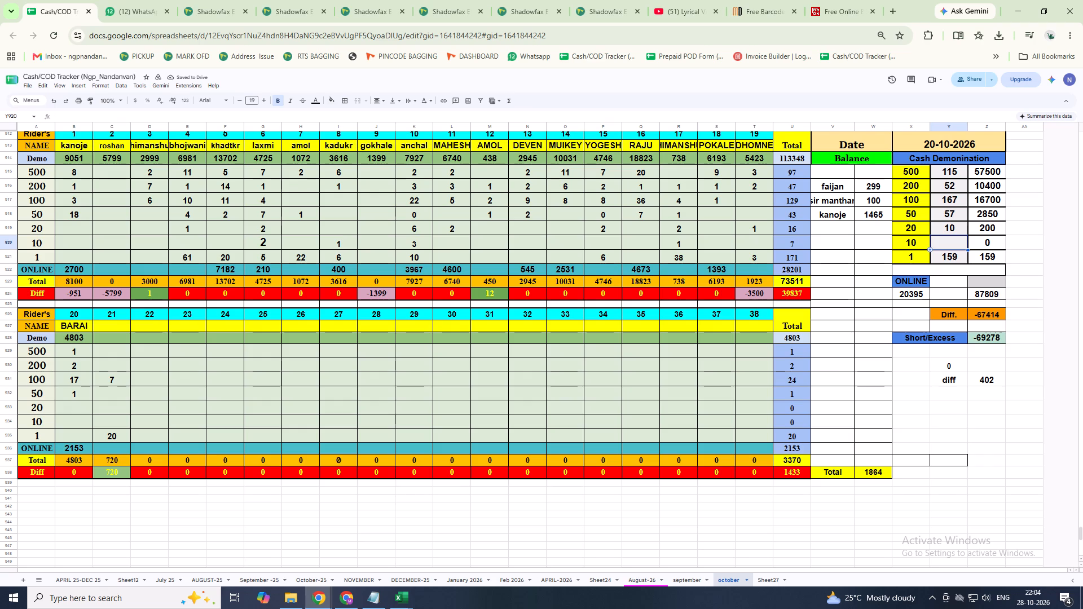
key(3)
key(Return)
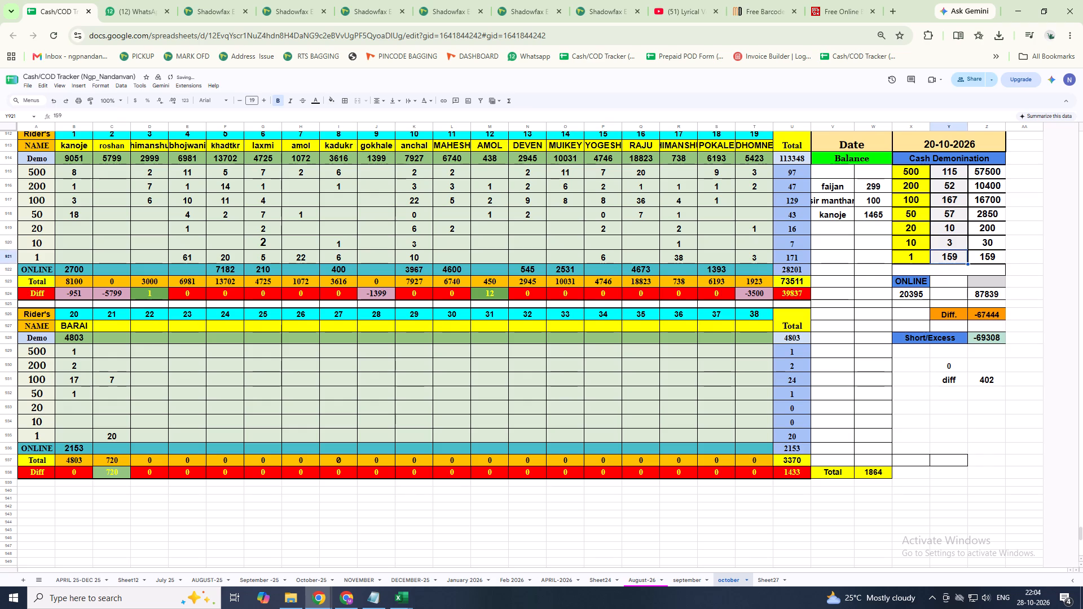
key(Return)
key(Return)
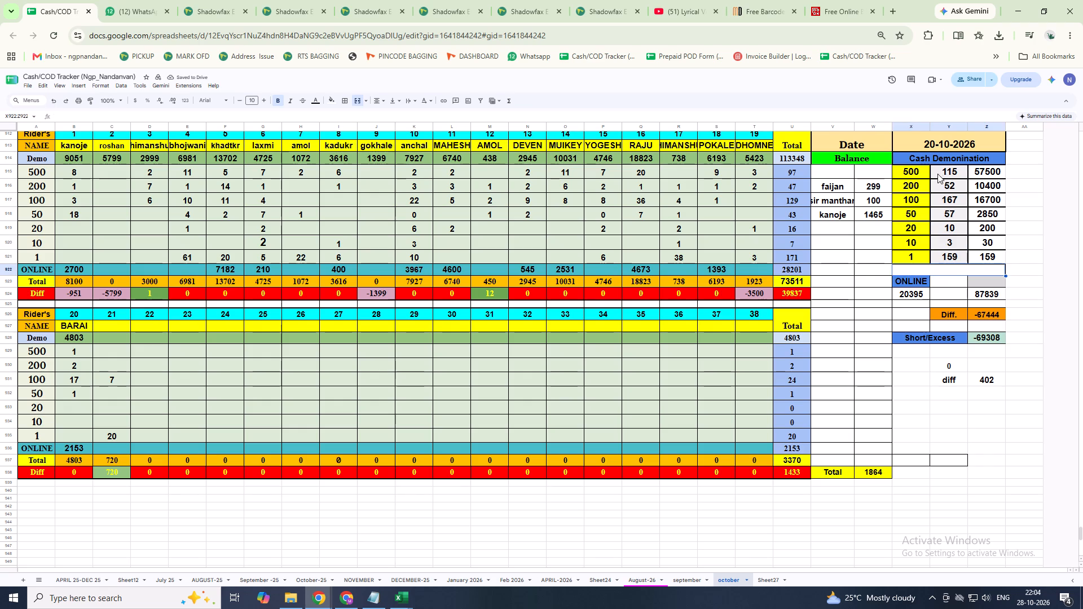
click(879, 247)
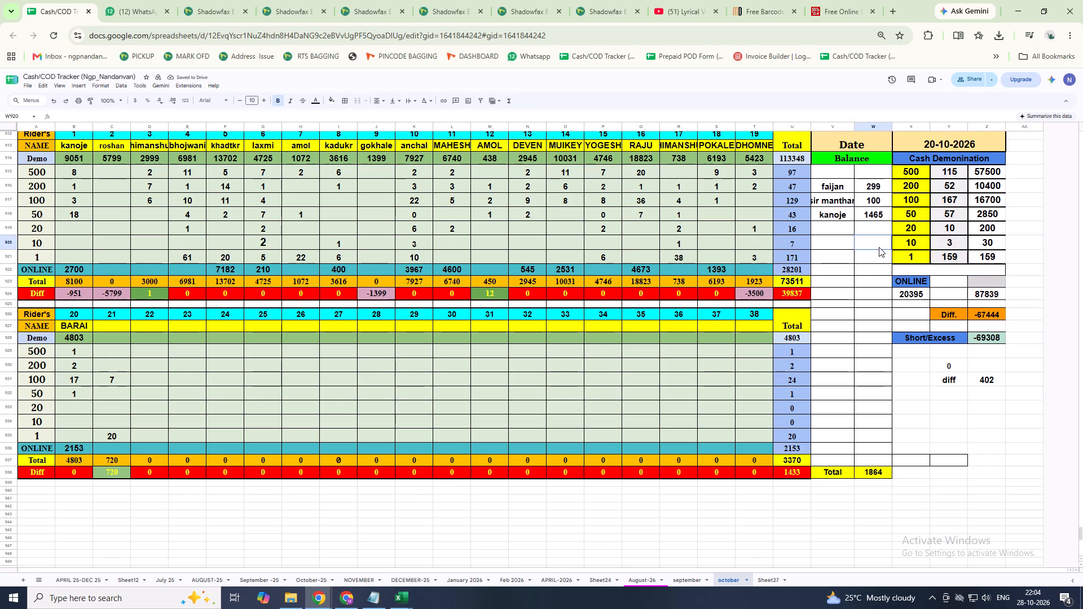
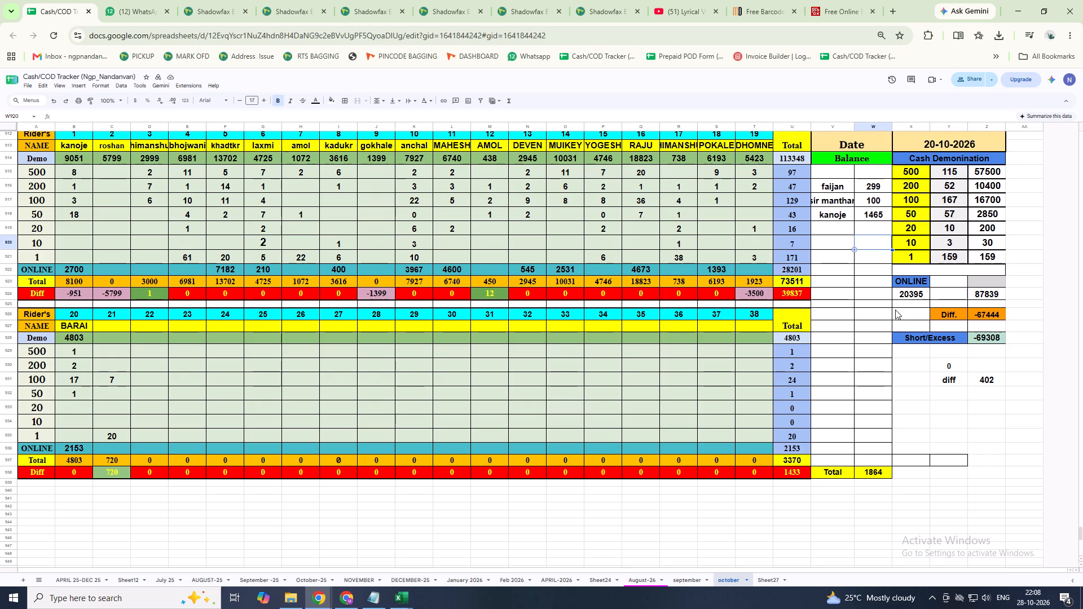
click(757, 271)
key(3)
key(5)
text(00)
key(Return)
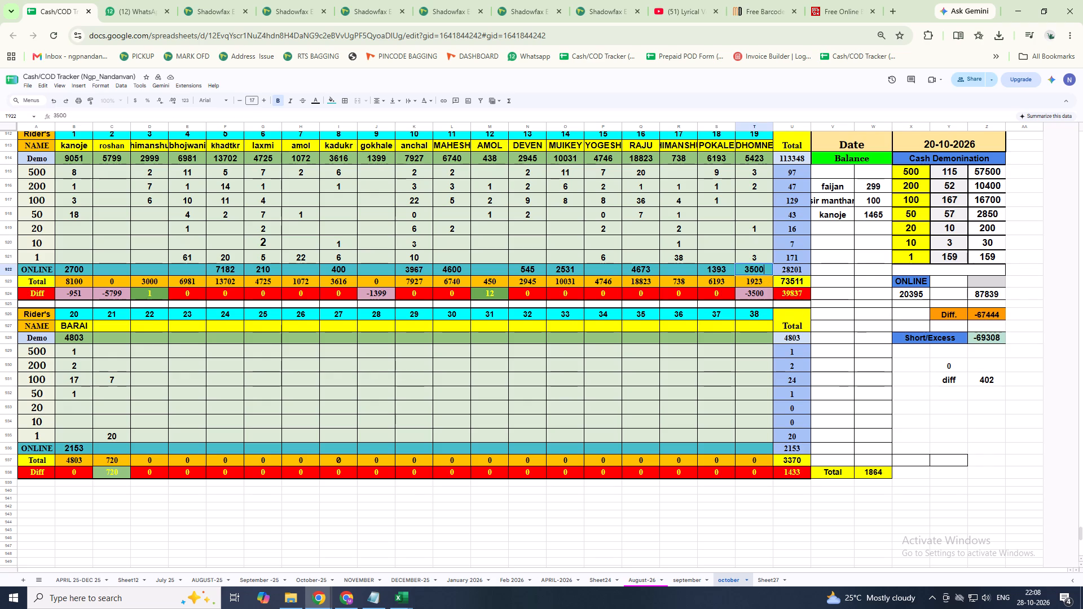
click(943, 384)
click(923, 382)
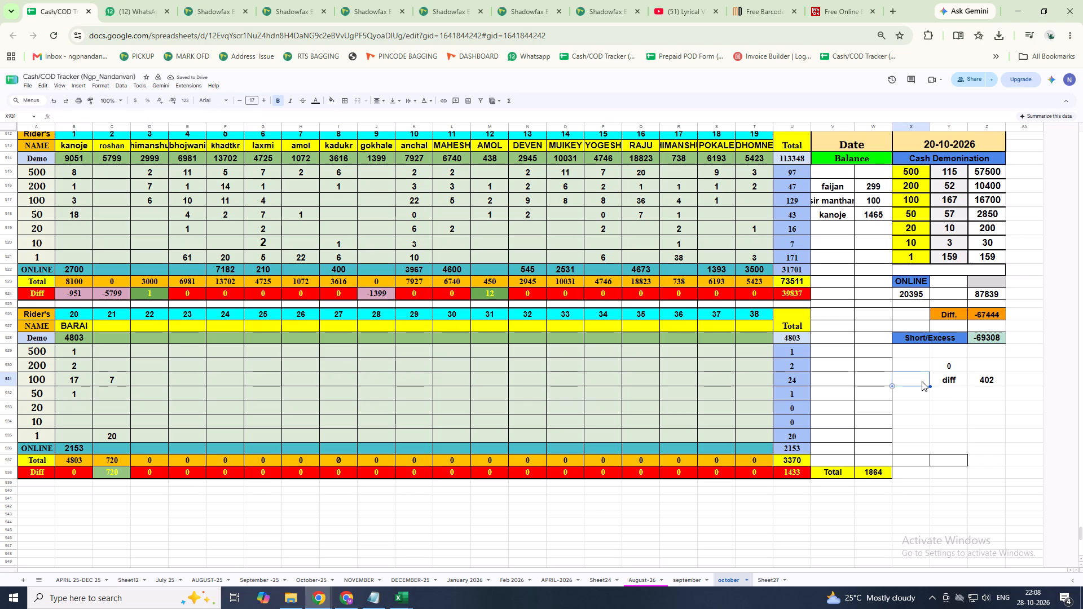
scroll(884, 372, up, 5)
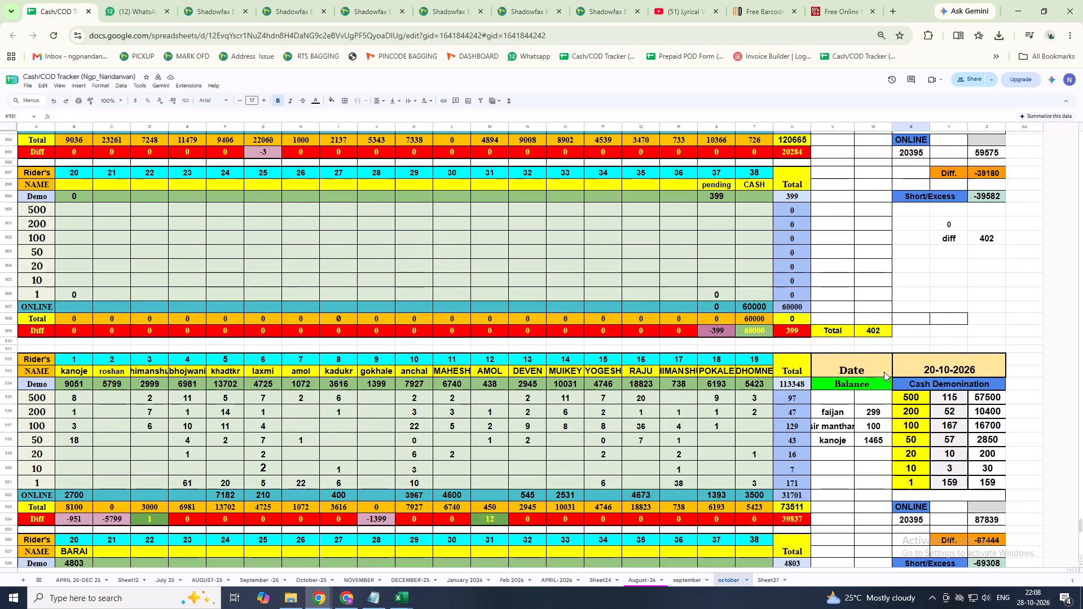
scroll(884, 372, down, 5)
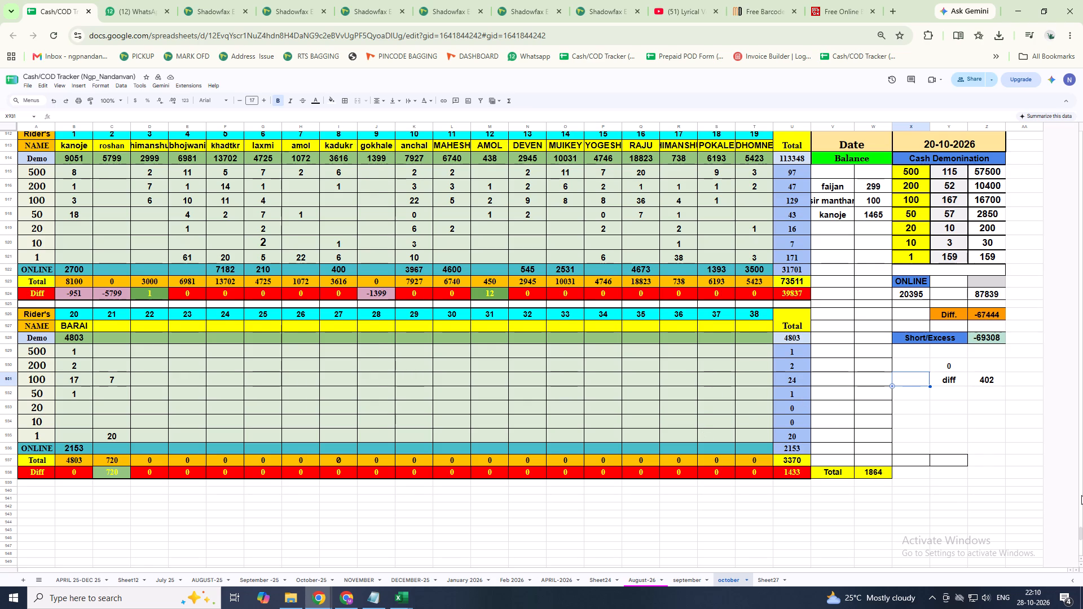
Enter BALLU as the name of rider 21 with a Demo amount of 720.
click(117, 325)
text(BALLU)
key(Return)
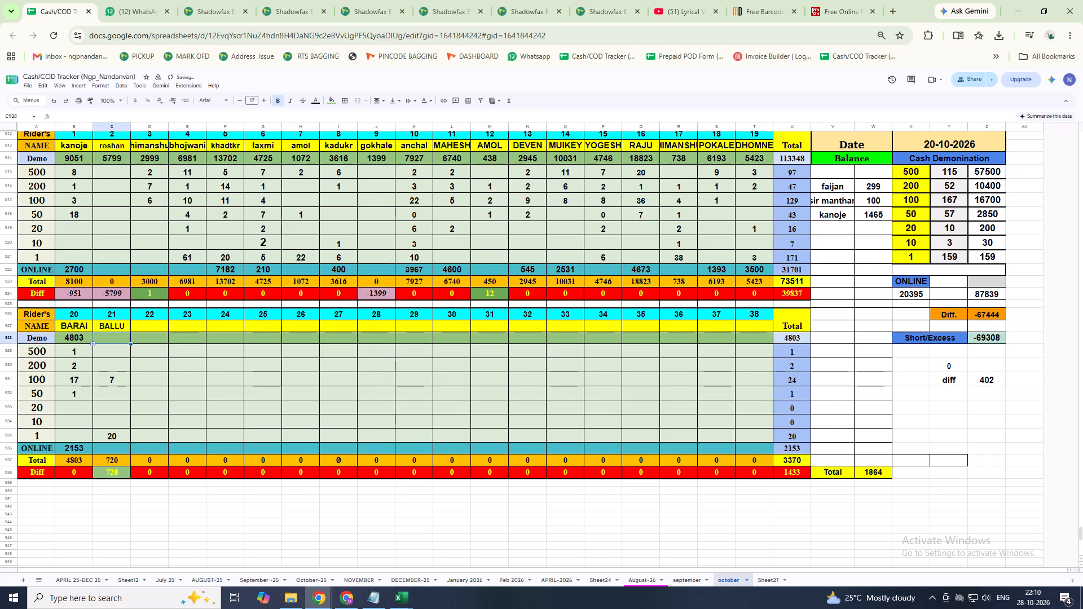
text(720)
key(Return)
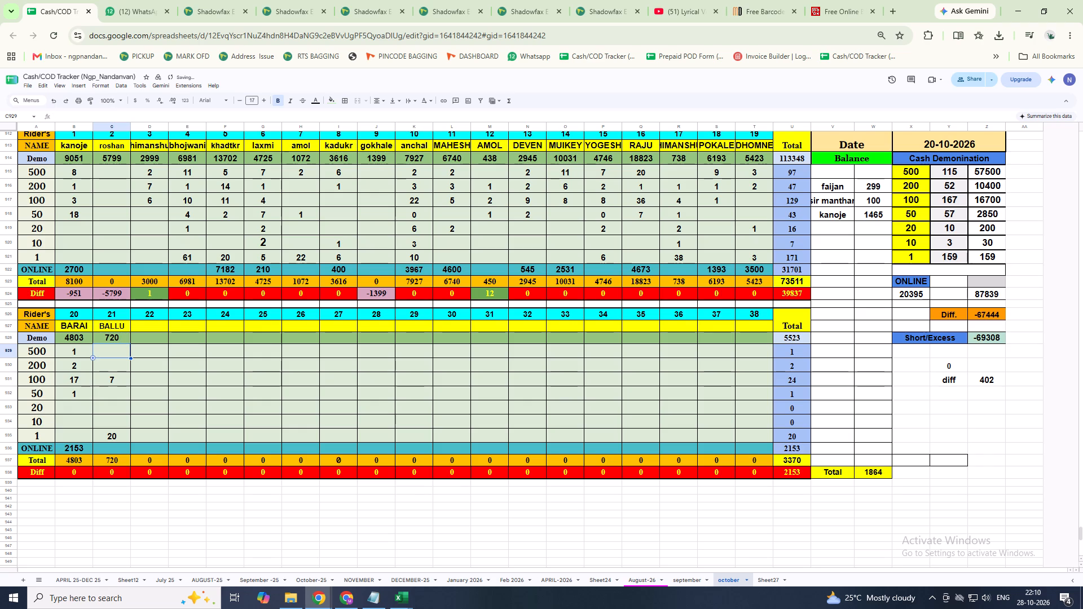
key(Return)
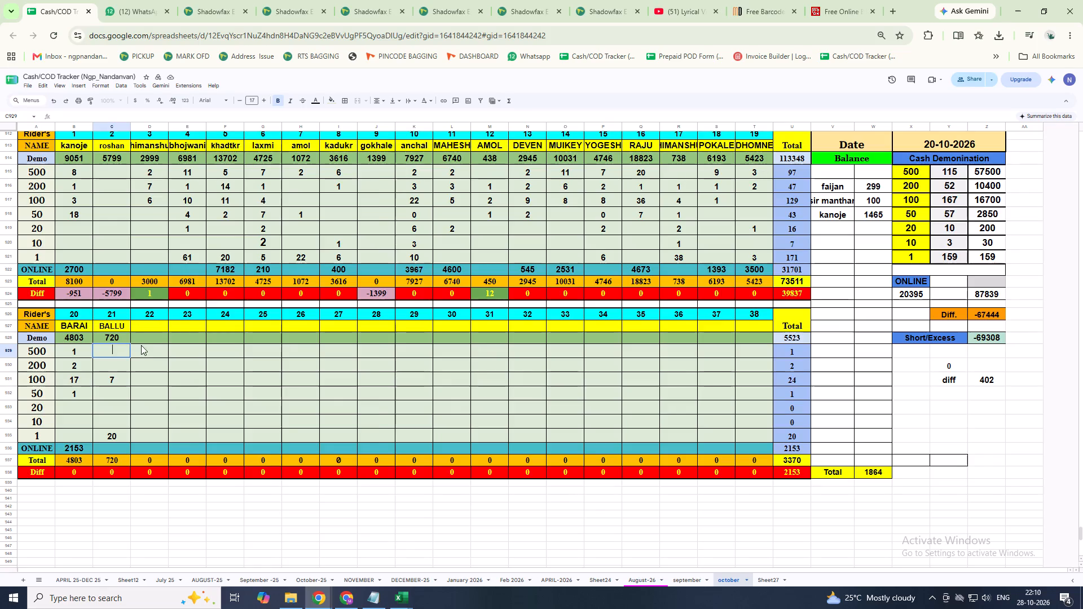
Switch to Shadowfax and, on the Runsheet Closure page, mark cash collected and close rider Omprakash's Forward runsheet.
click(194, 14)
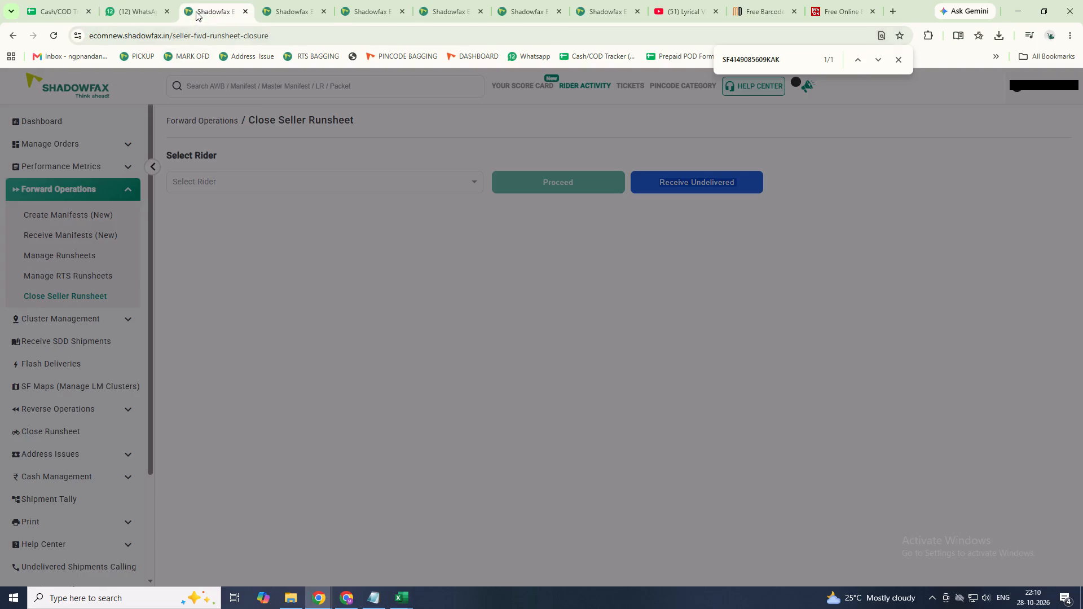
click(231, 184)
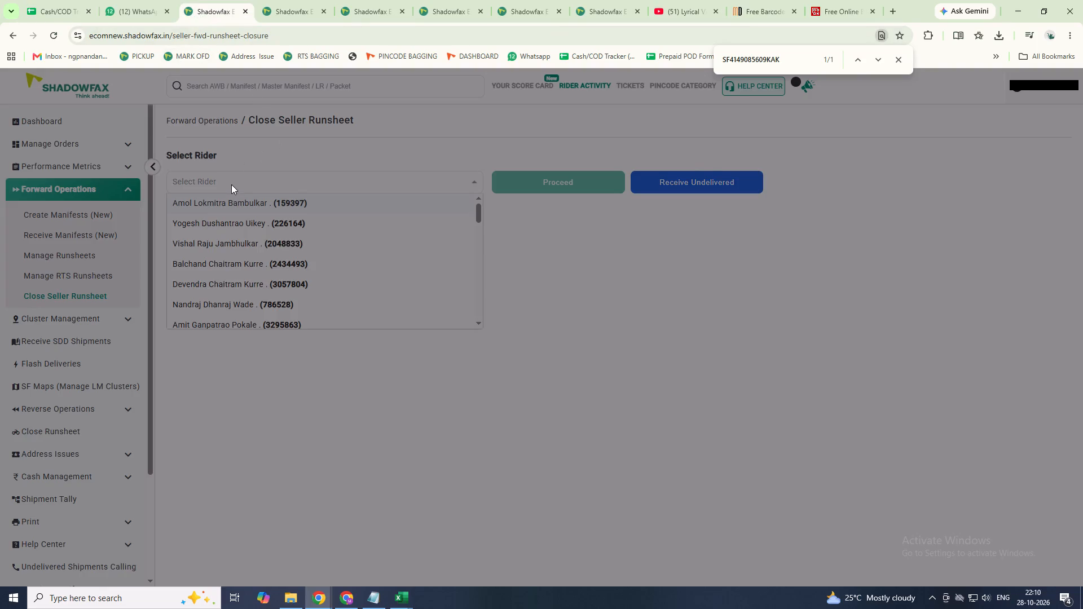
click(56, 434)
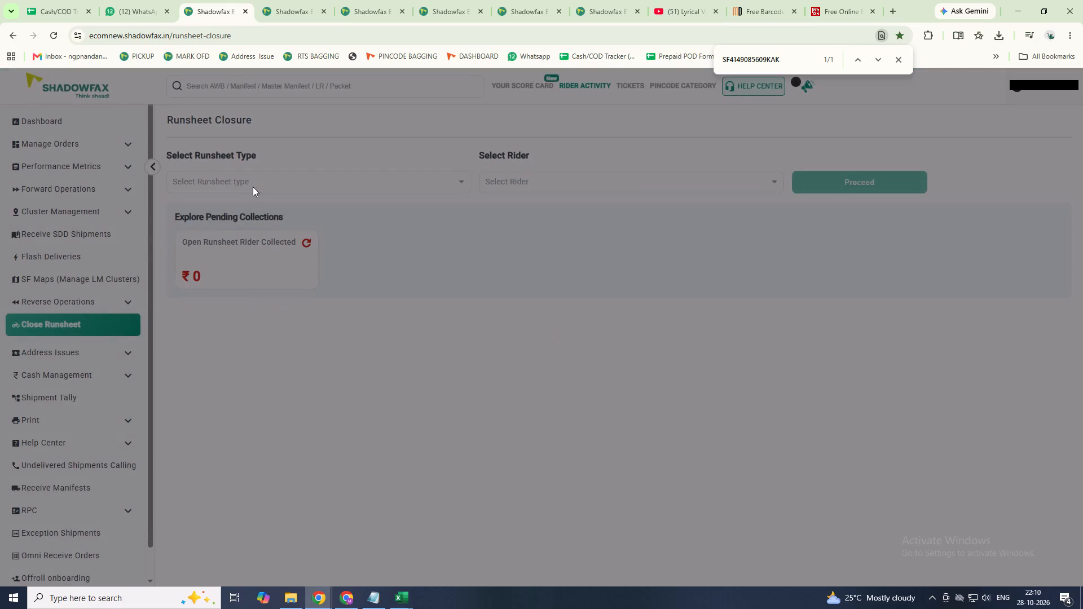
click(253, 187)
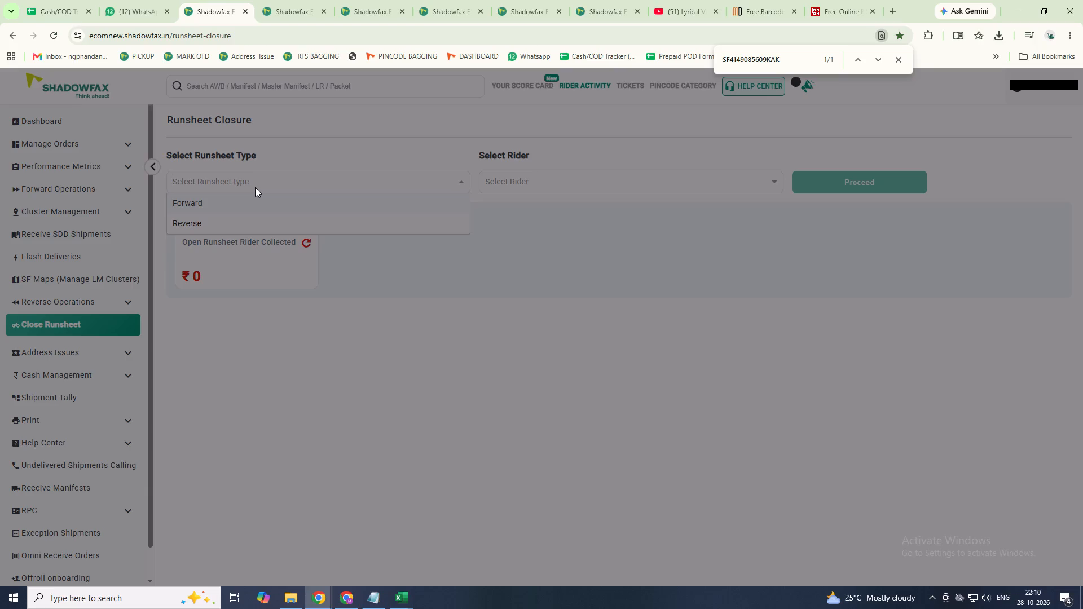
click(219, 204)
click(482, 188)
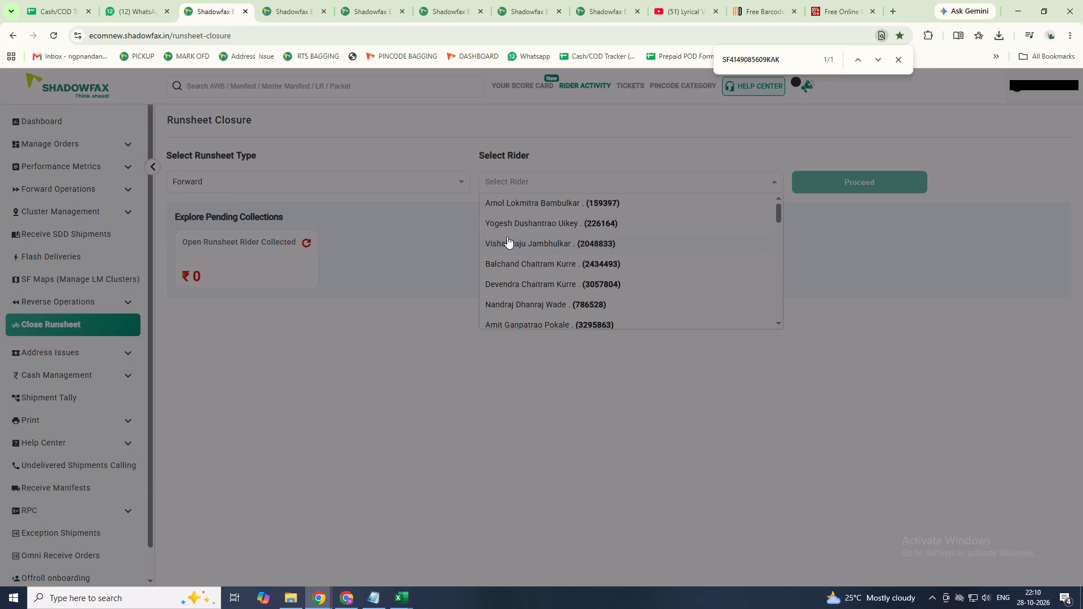
key(a)
key(BackSpace)
text(OM)
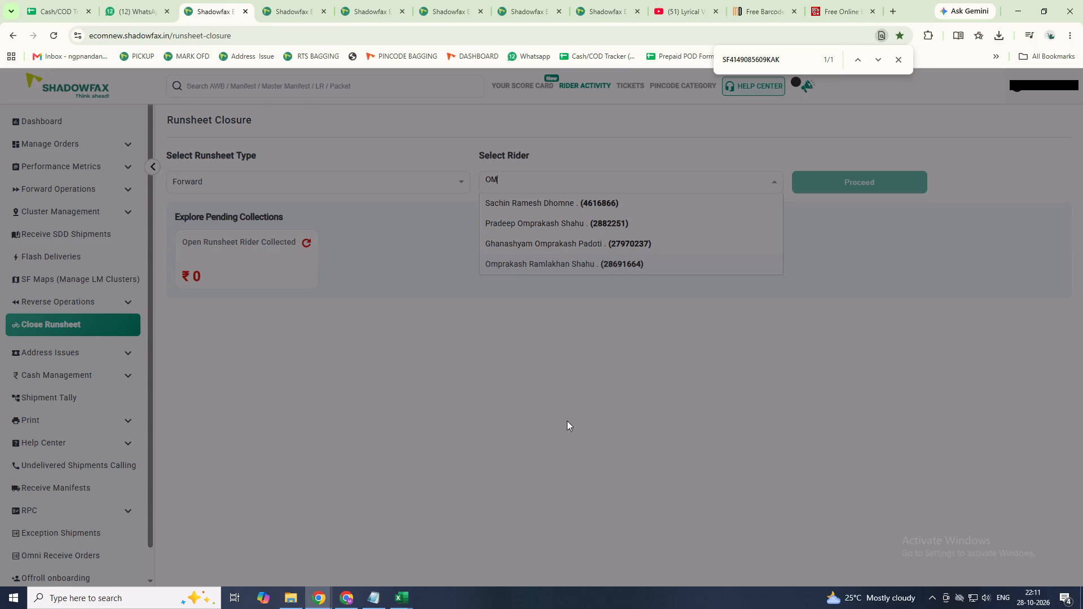
double_click(567, 262)
click(846, 181)
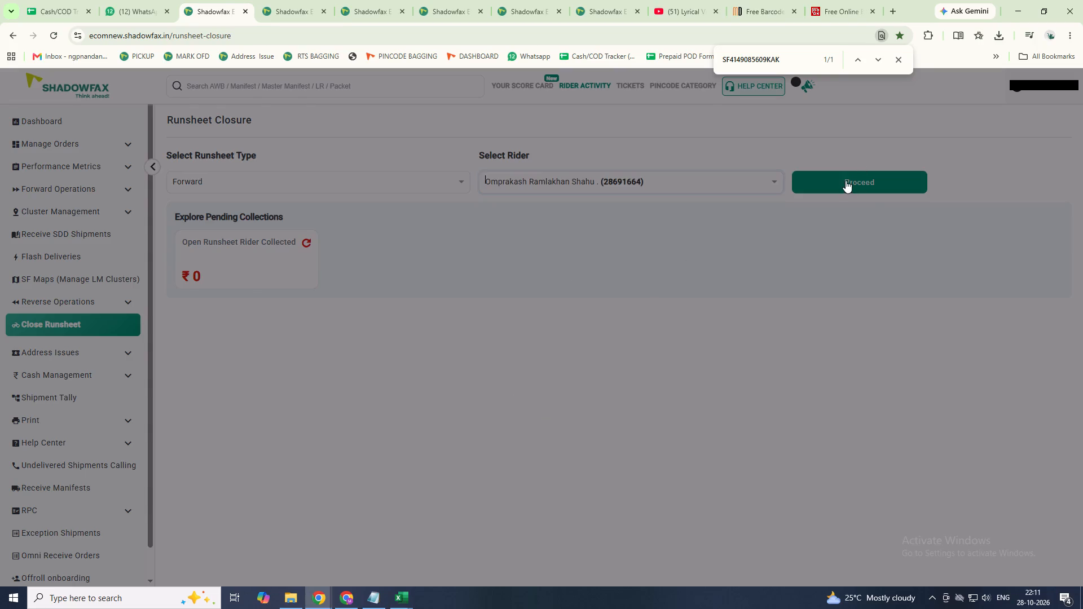
double_click(668, 184)
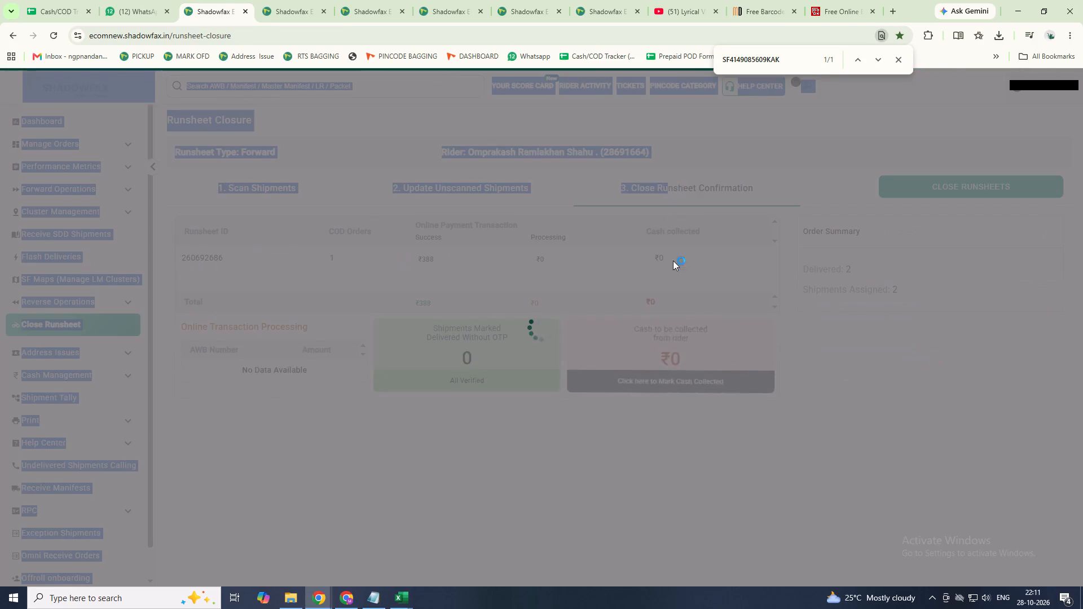
click(726, 377)
click(895, 197)
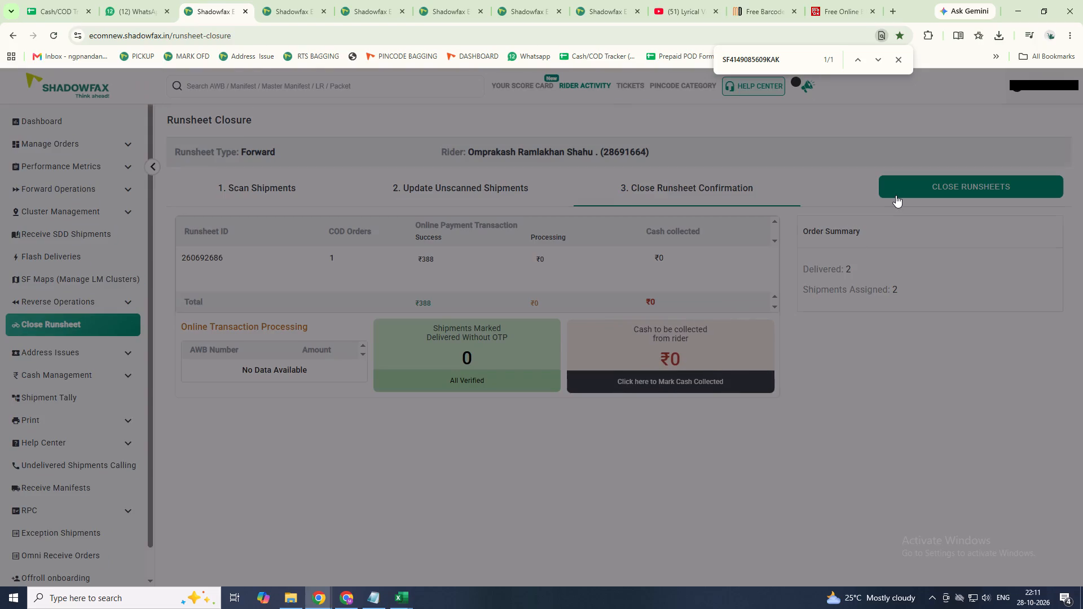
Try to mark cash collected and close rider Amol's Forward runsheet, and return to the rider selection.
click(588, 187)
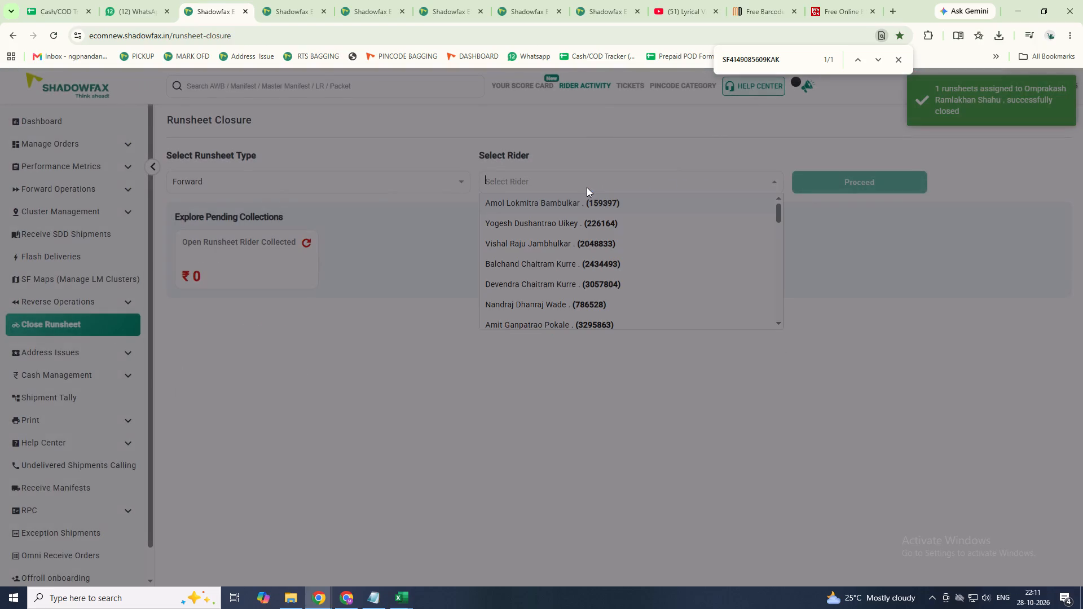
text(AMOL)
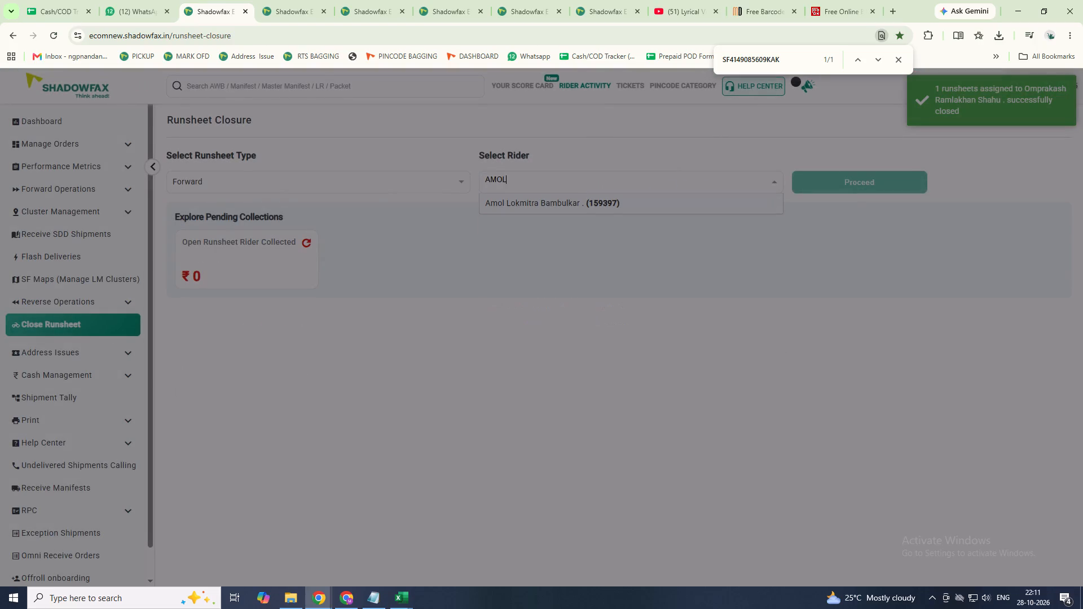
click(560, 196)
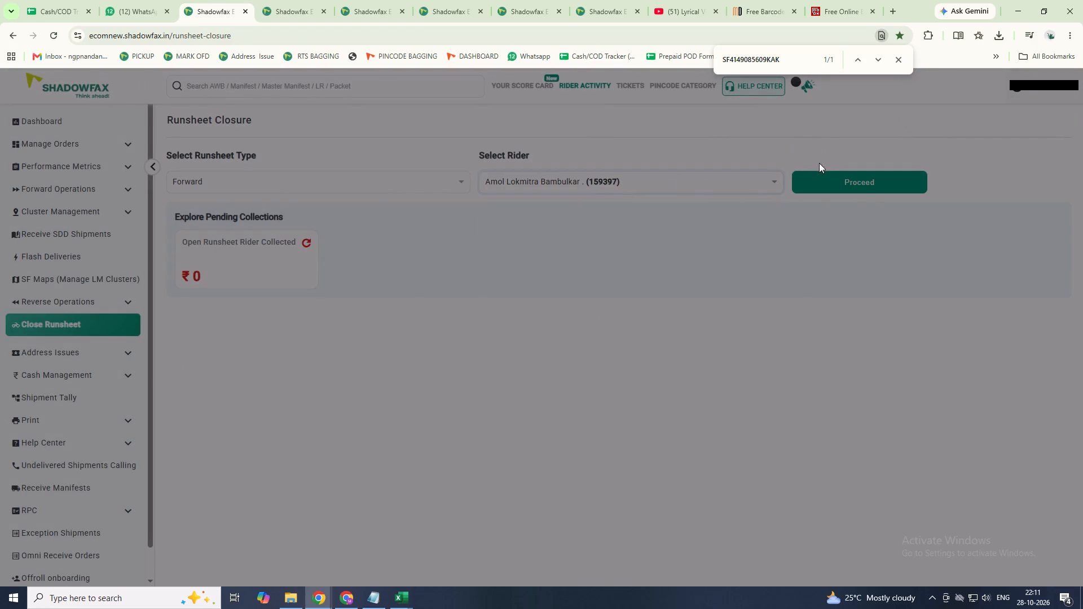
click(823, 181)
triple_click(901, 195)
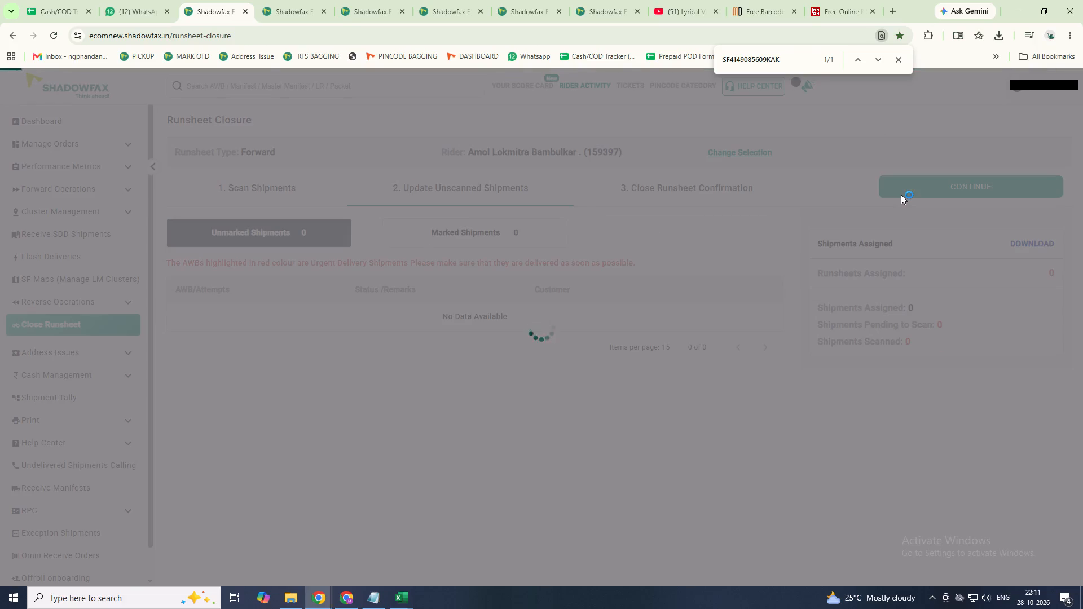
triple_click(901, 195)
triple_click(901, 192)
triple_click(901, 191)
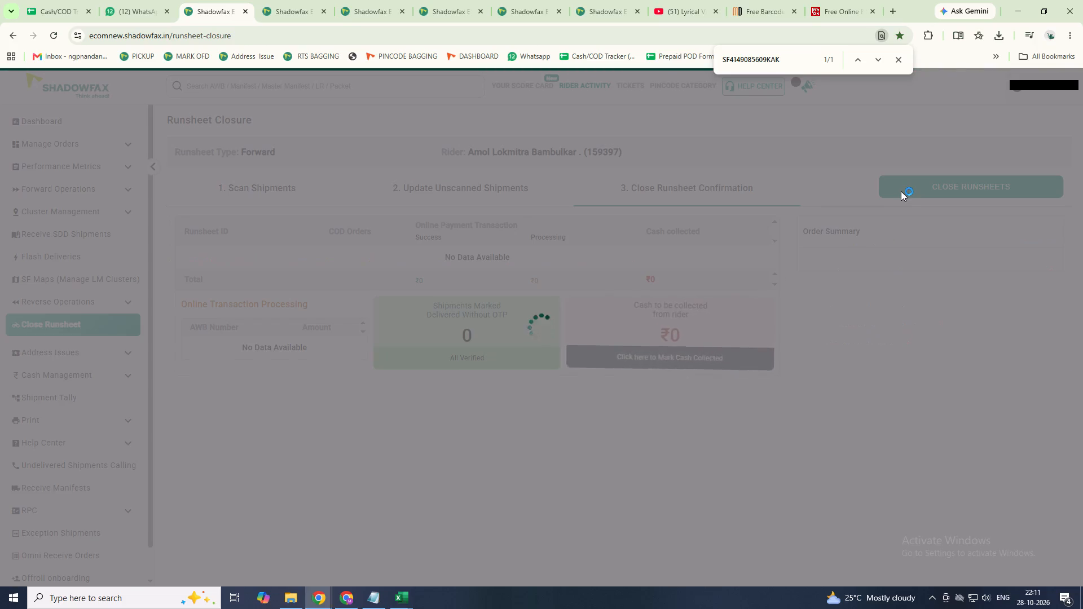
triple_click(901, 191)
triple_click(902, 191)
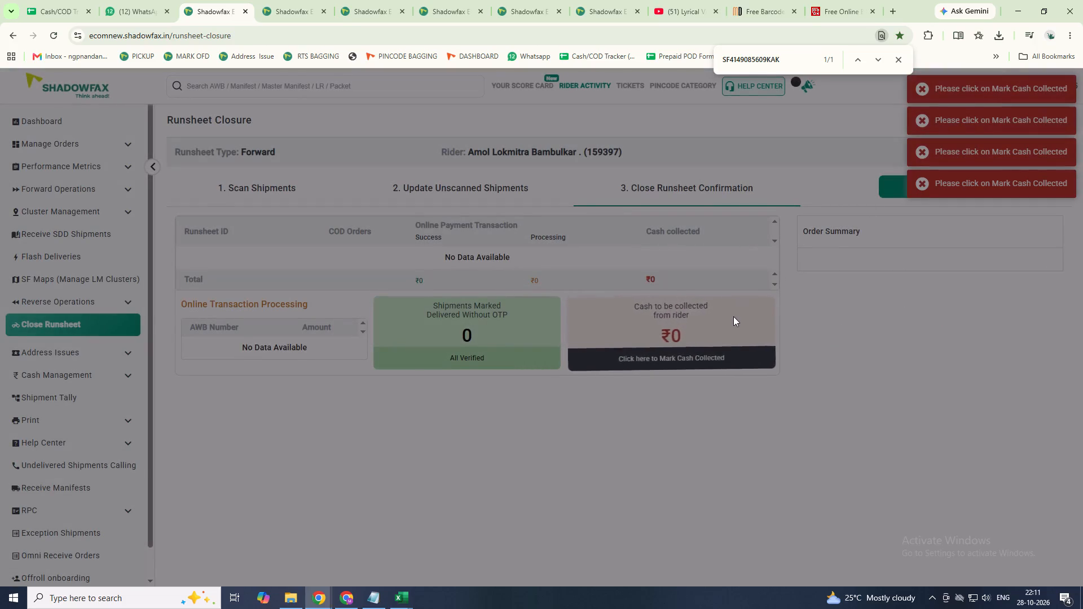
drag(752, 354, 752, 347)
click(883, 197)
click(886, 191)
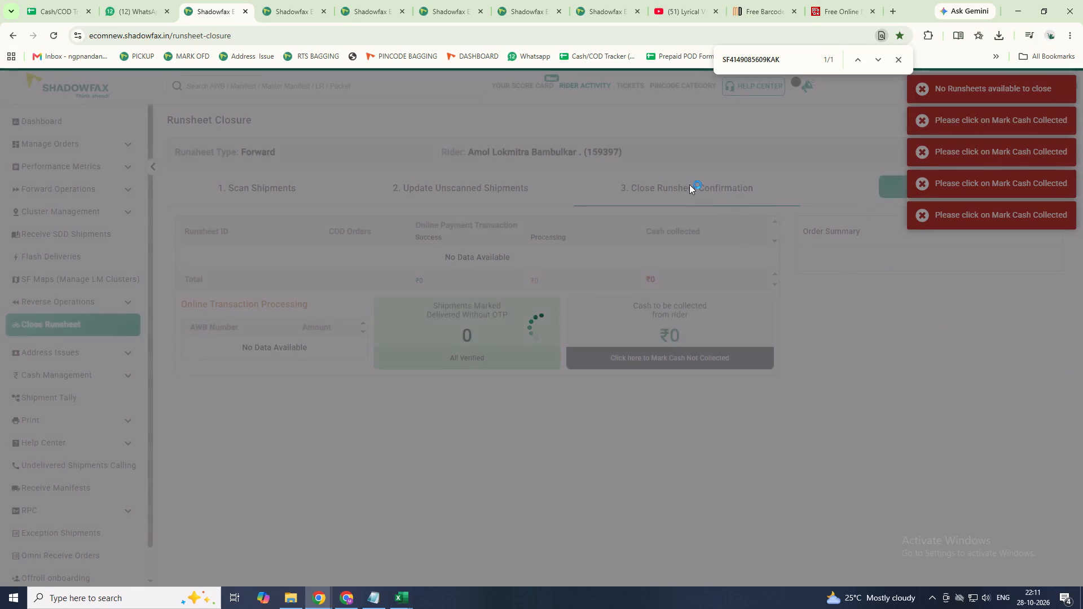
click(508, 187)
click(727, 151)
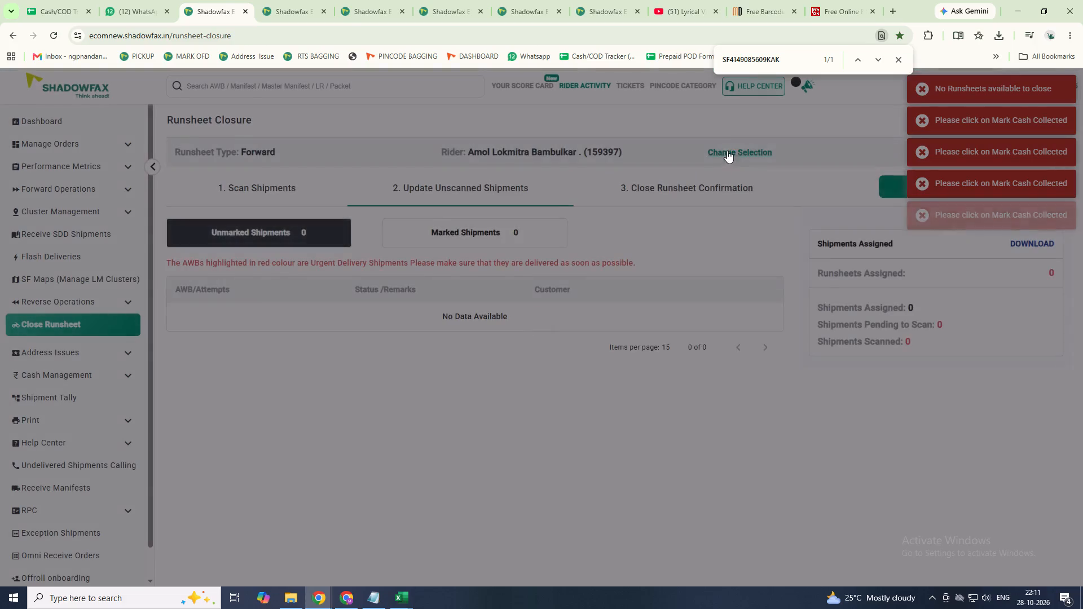
Advance rider Rahul's Forward runsheet to the Close Runsheet Confirmation stage.
click(547, 177)
text(RAHUL)
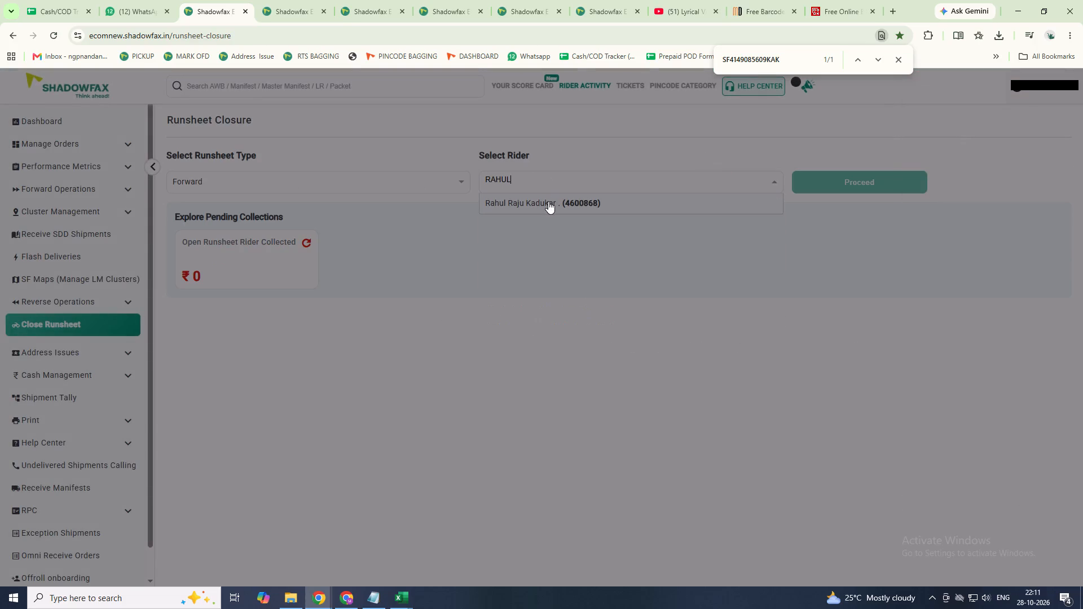
click(548, 201)
click(840, 186)
double_click(912, 187)
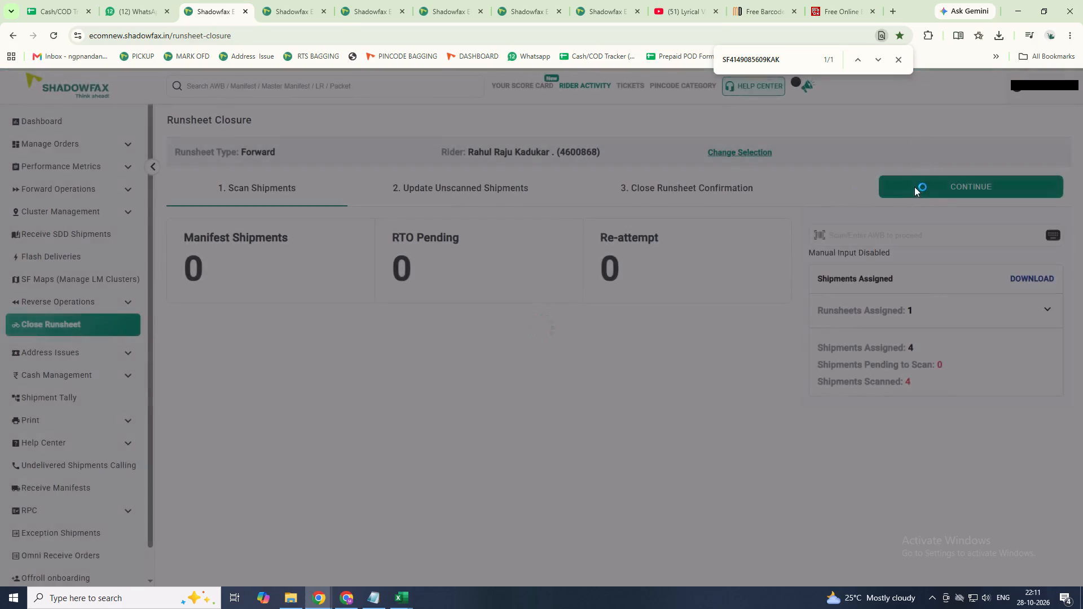
triple_click(917, 186)
triple_click(920, 188)
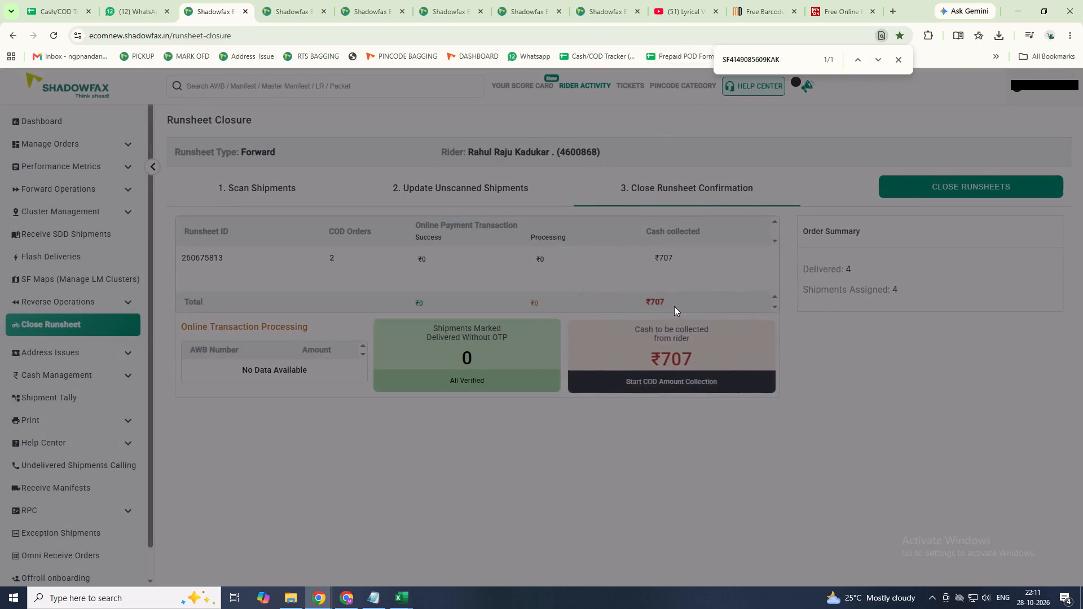
Record a COD payment of ₹707 from Rahul as Cash in Hand and dismiss the payment dialog.
click(639, 383)
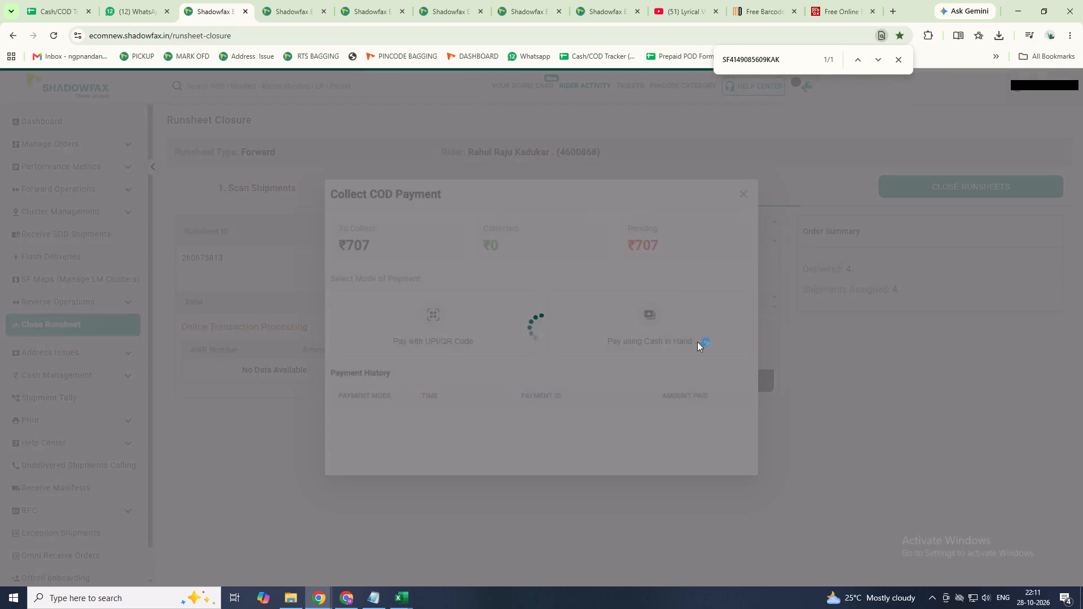
click(664, 338)
click(602, 385)
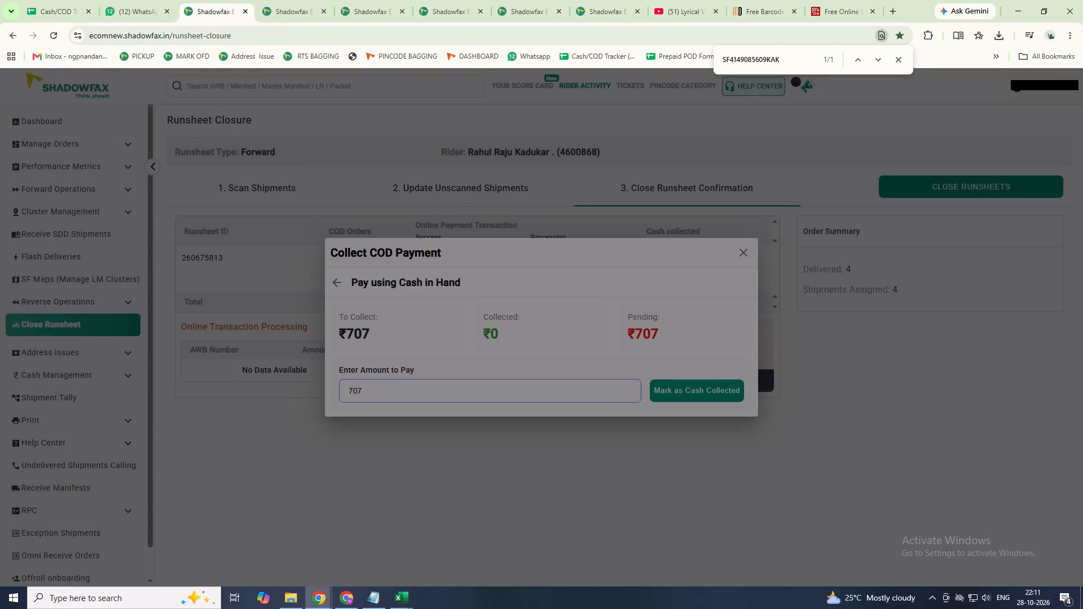
click(648, 391)
click(672, 391)
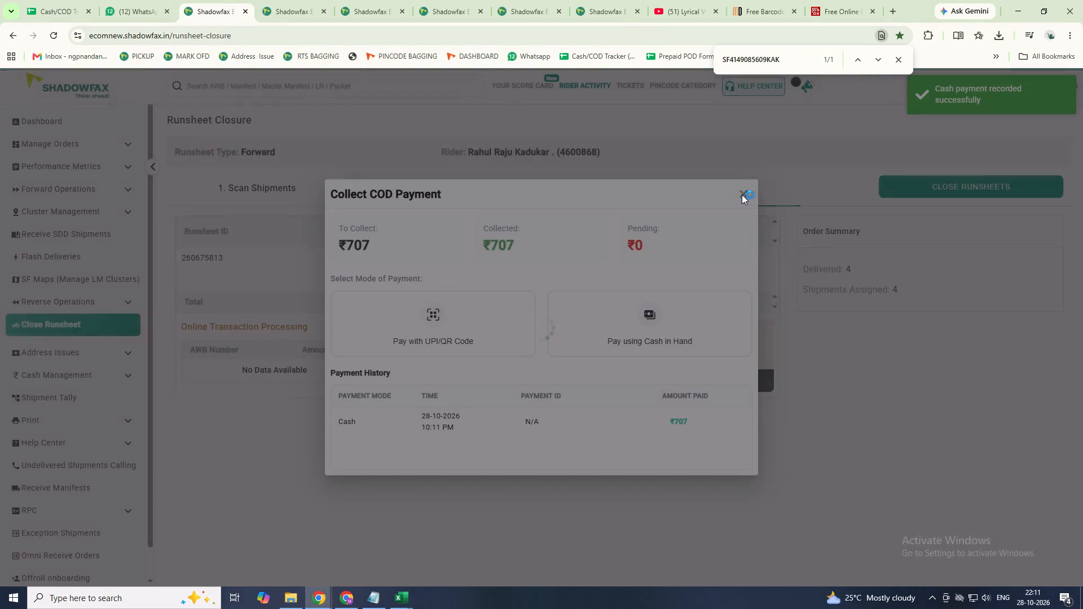
click(742, 195)
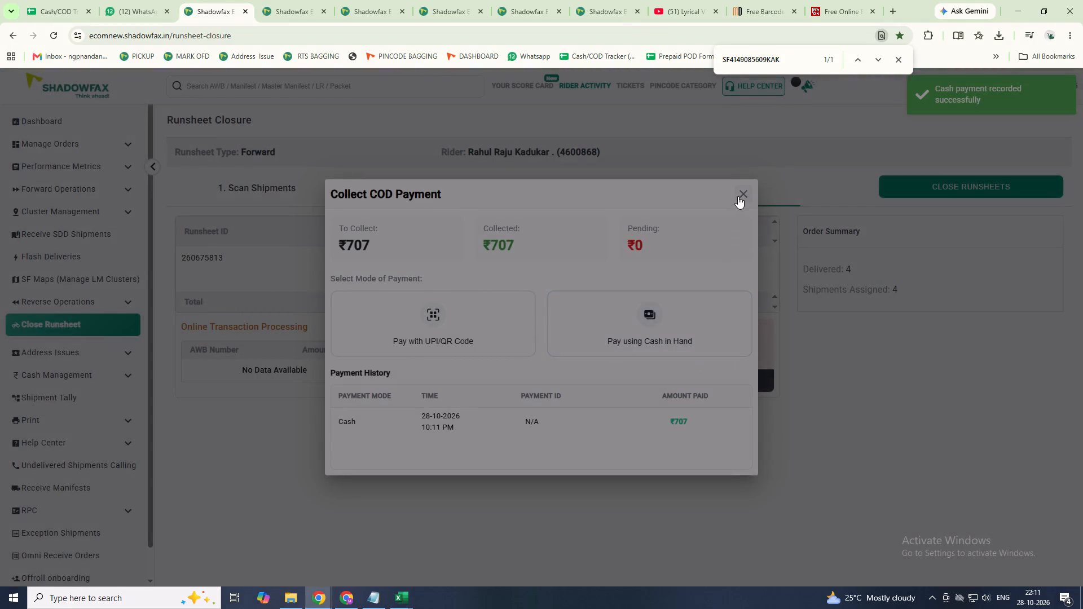
click(739, 194)
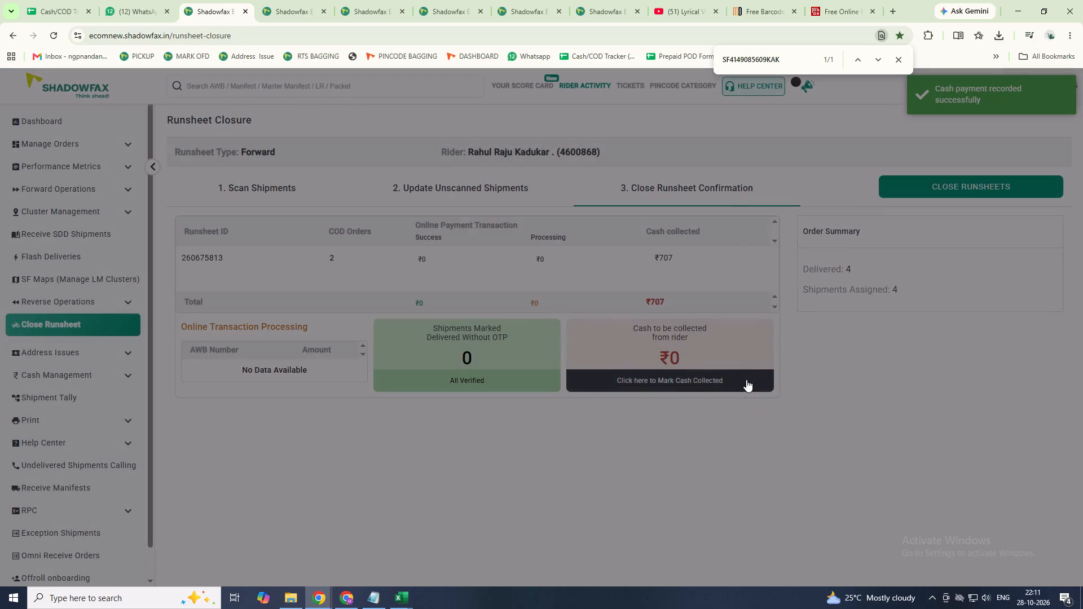
Mark the cash as collected and close Rahul's runsheet.
click(746, 379)
click(908, 184)
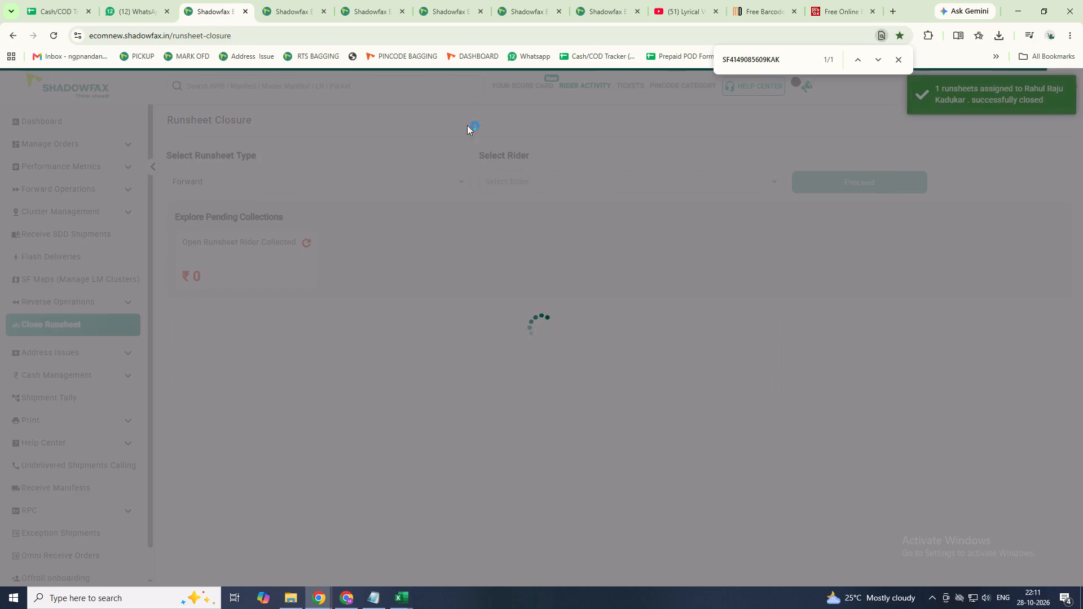
Switch to the Cash/COD Tracker and enter KADUKR as the NAME of rider 22 in the october sheet.
click(66, 11)
click(157, 326)
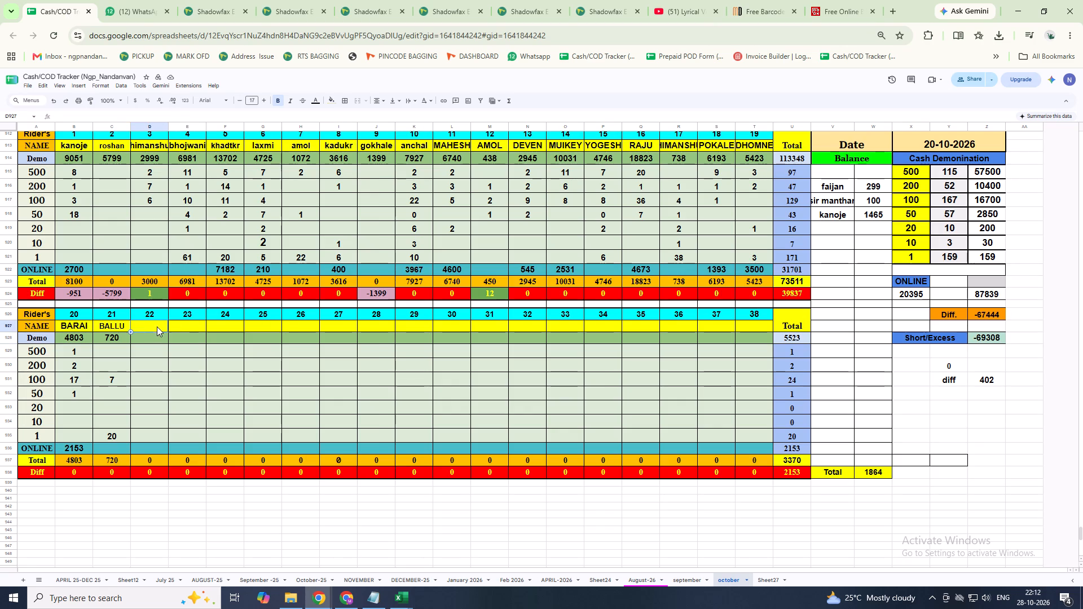
text(KADUKR)
key(Return)
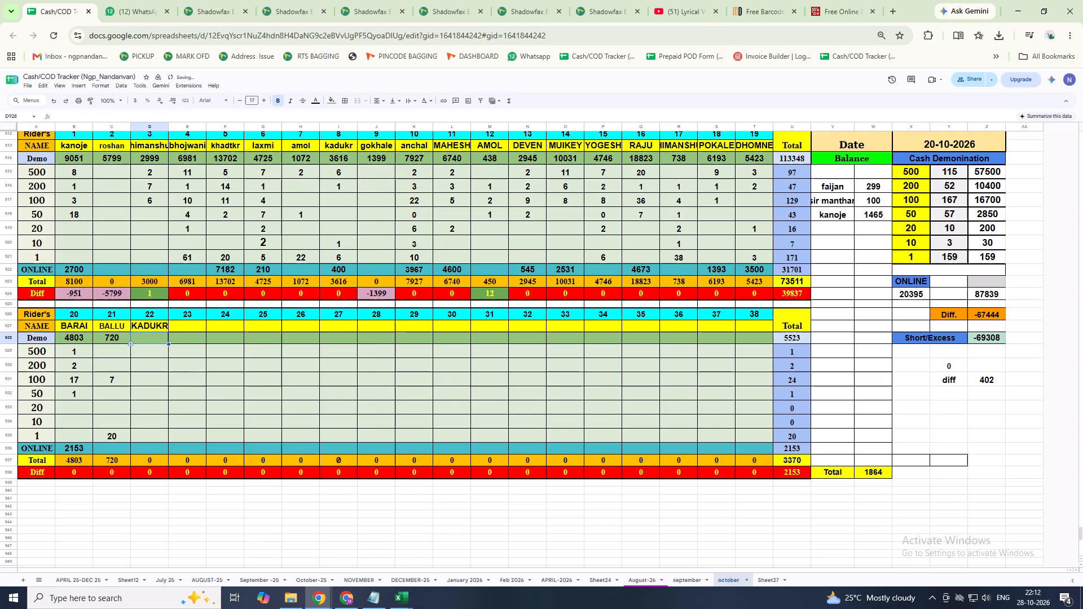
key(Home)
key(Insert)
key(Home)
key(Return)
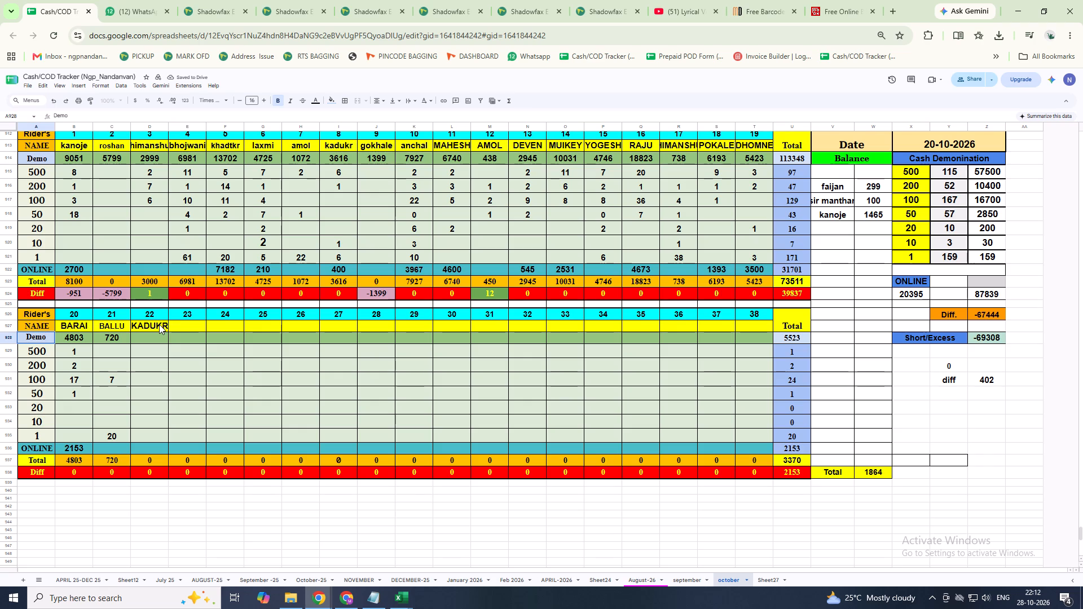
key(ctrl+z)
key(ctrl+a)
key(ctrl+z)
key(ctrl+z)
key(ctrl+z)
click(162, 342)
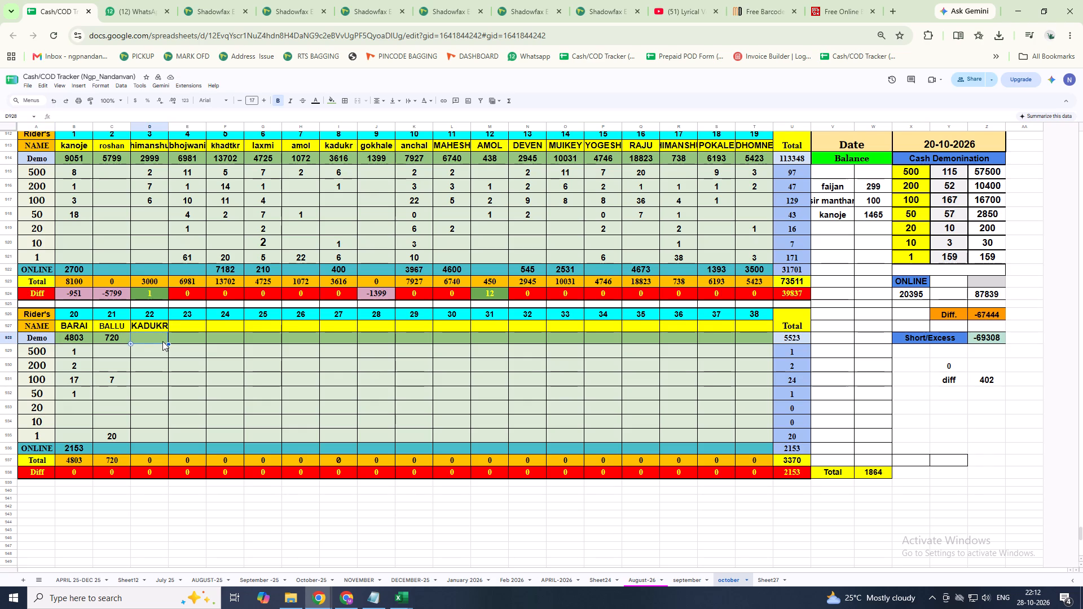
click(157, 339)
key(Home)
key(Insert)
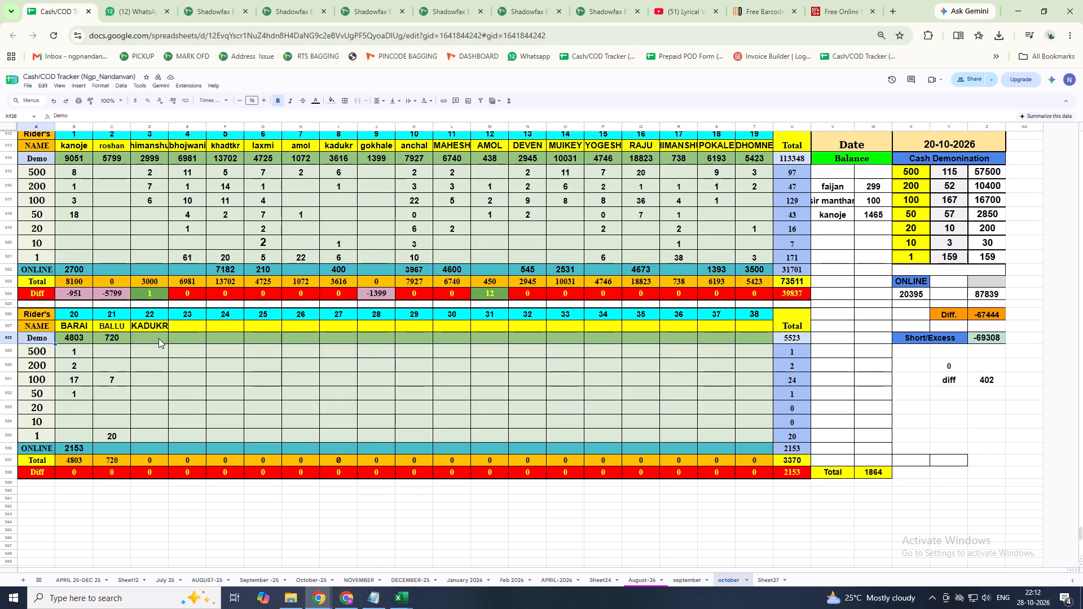
click(159, 338)
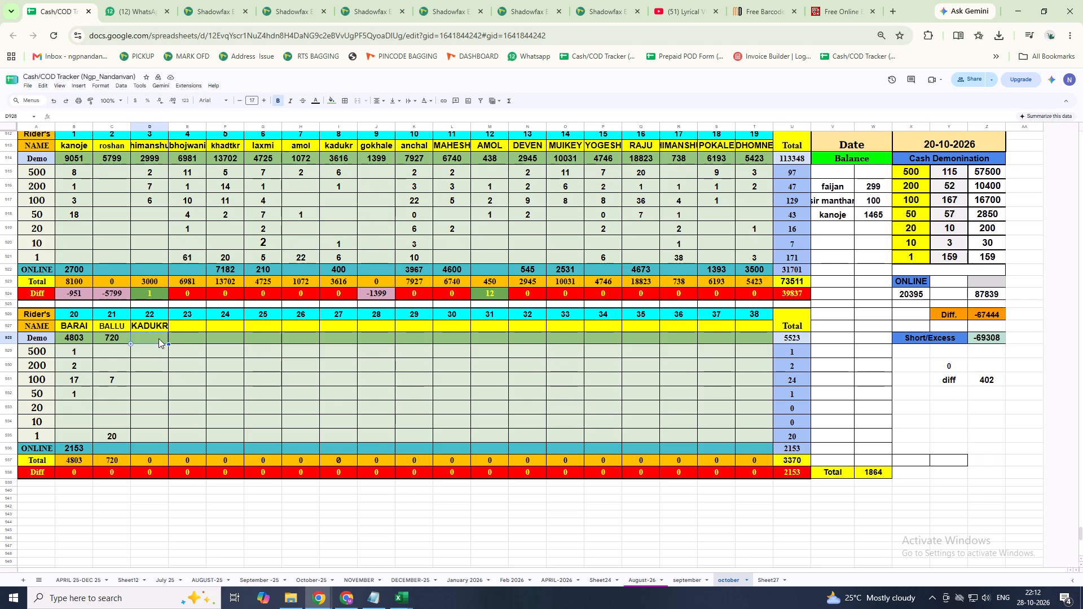
key(0)
key(7)
key(Return)
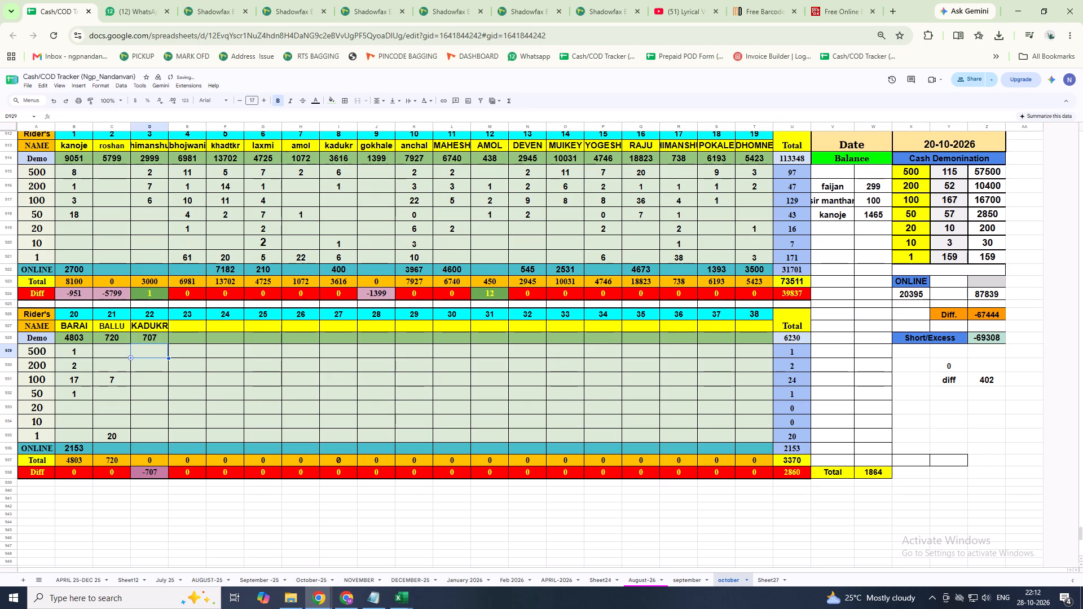
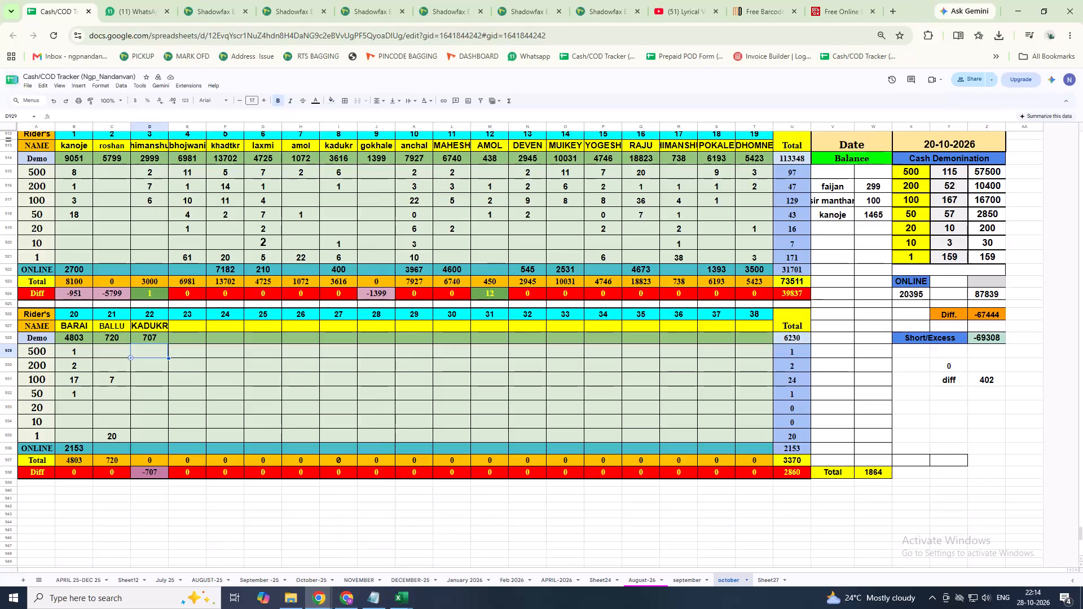
click(207, 3)
click(554, 183)
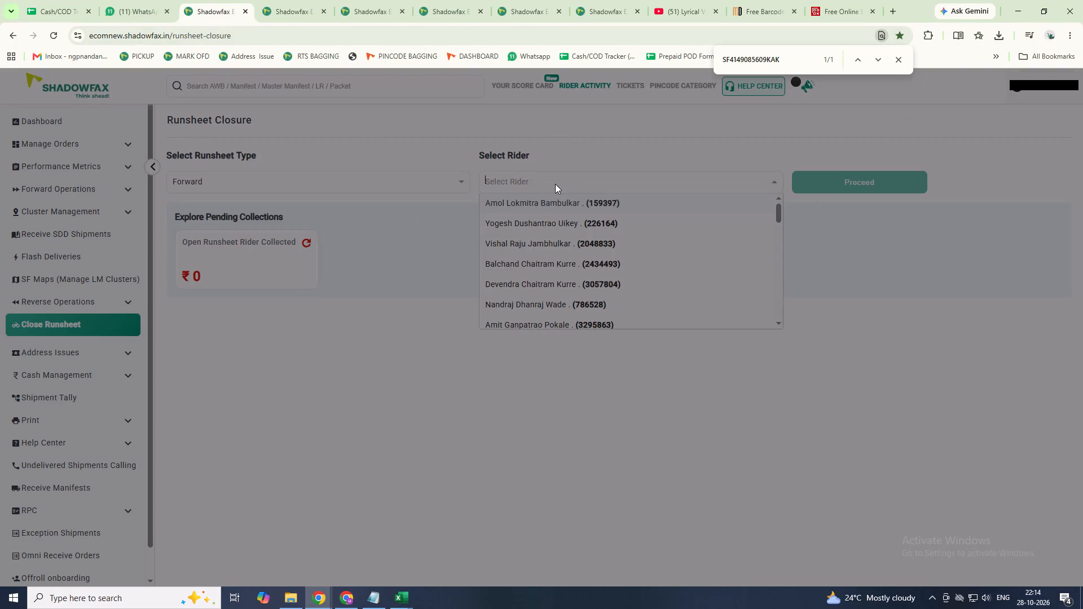
text(RAM)
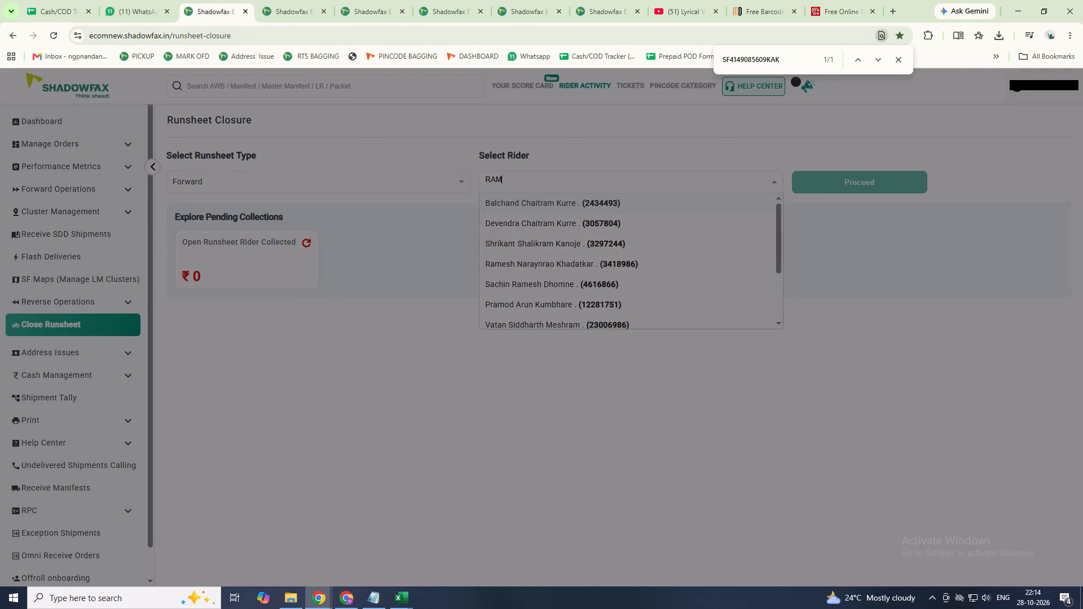
click(540, 266)
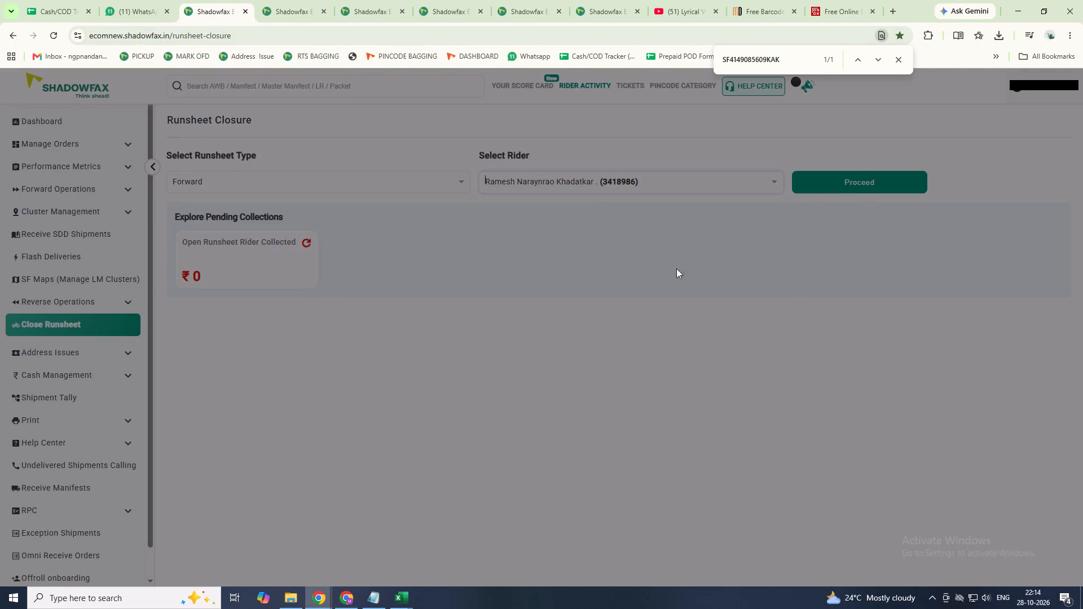
click(853, 186)
Mark the cash as collected for Ramesh, try to close his forward runsheets, and return to the rider selection.
click(648, 183)
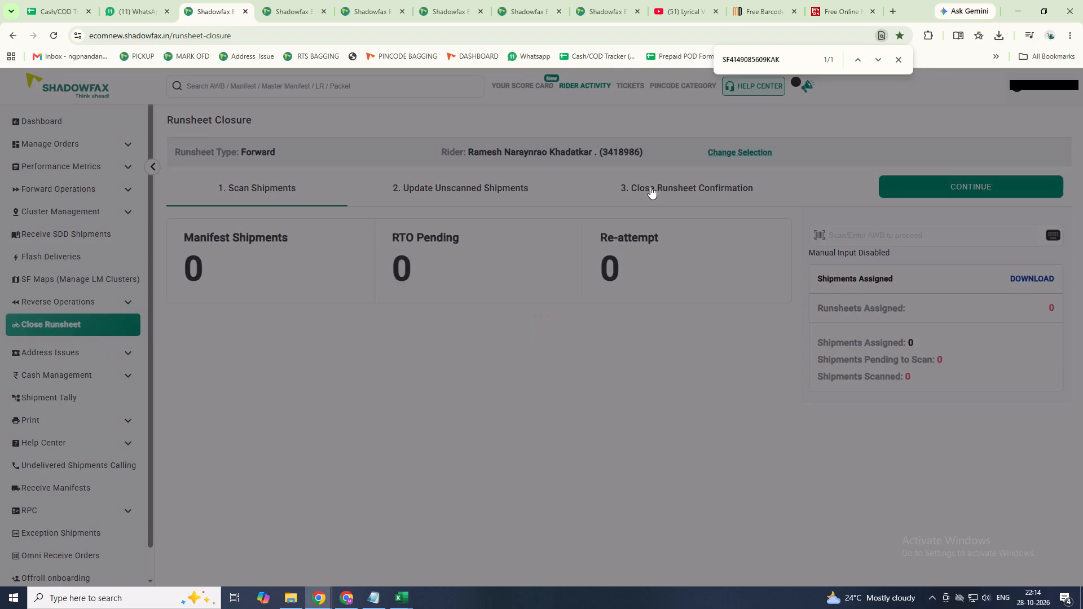
click(650, 187)
click(709, 360)
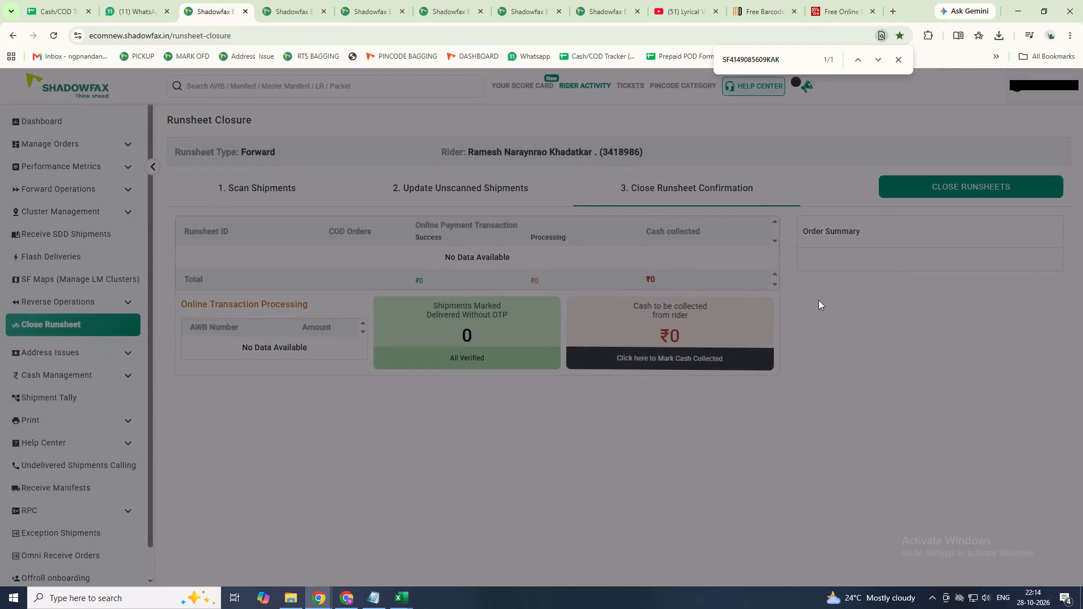
click(892, 186)
click(491, 184)
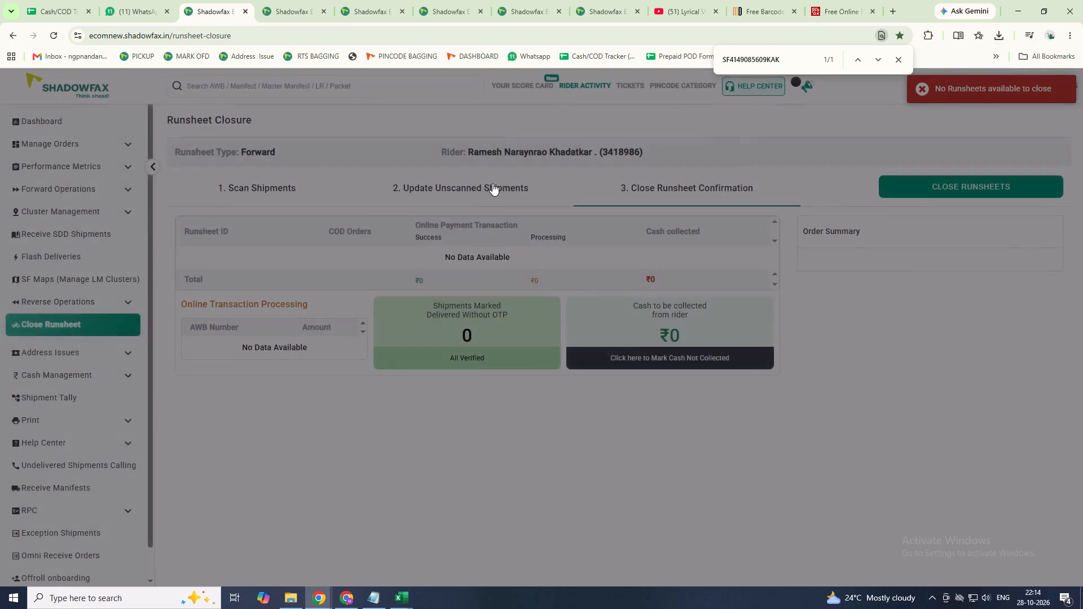
click(724, 152)
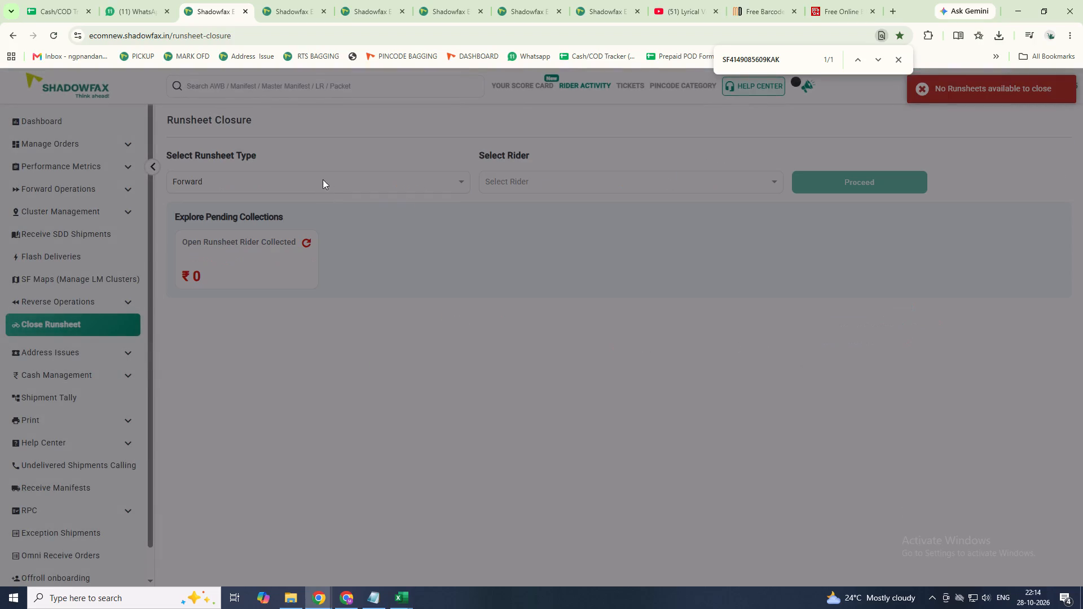
click(323, 179)
click(302, 224)
click(526, 197)
click(525, 182)
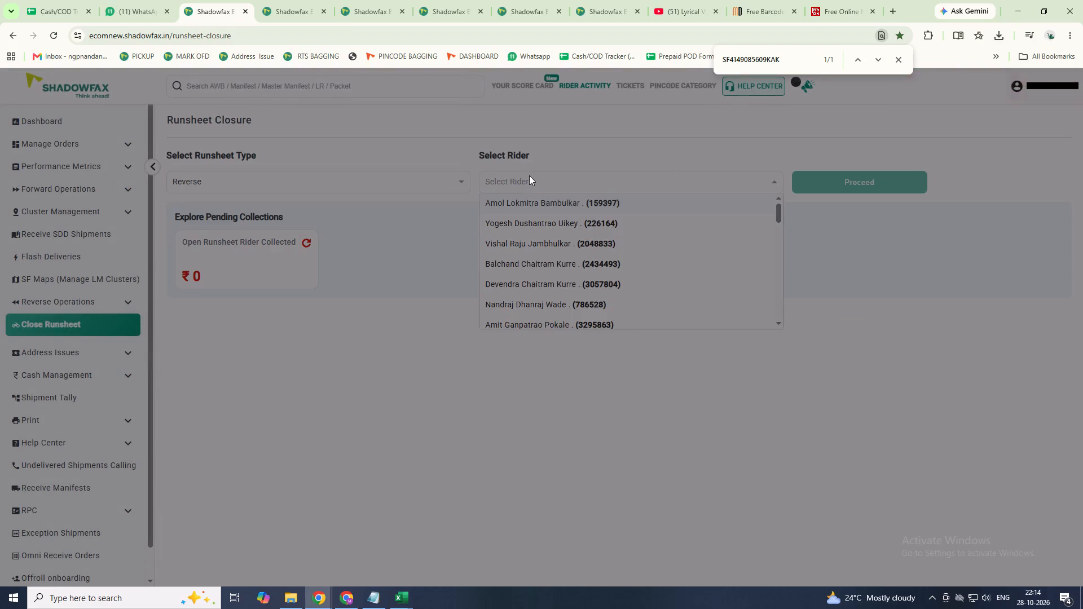
text(RAMESH)
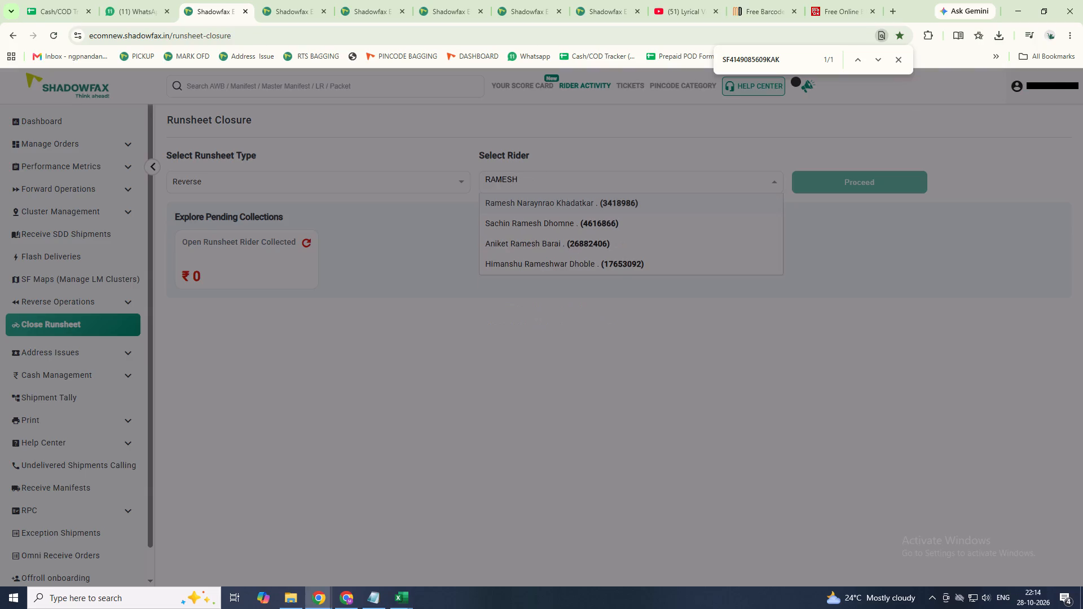
click(564, 204)
click(809, 187)
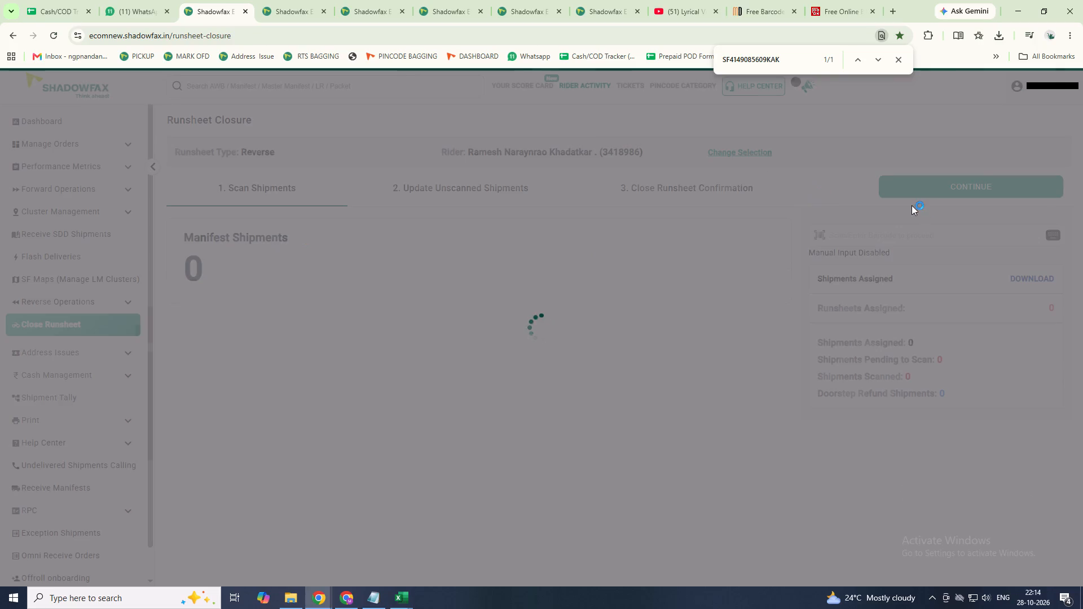
Continue to the confirmation stage, try to close Ramesh's reverse runsheets, and return to the rider selection.
triple_click(917, 188)
double_click(920, 188)
triple_click(918, 198)
triple_click(917, 198)
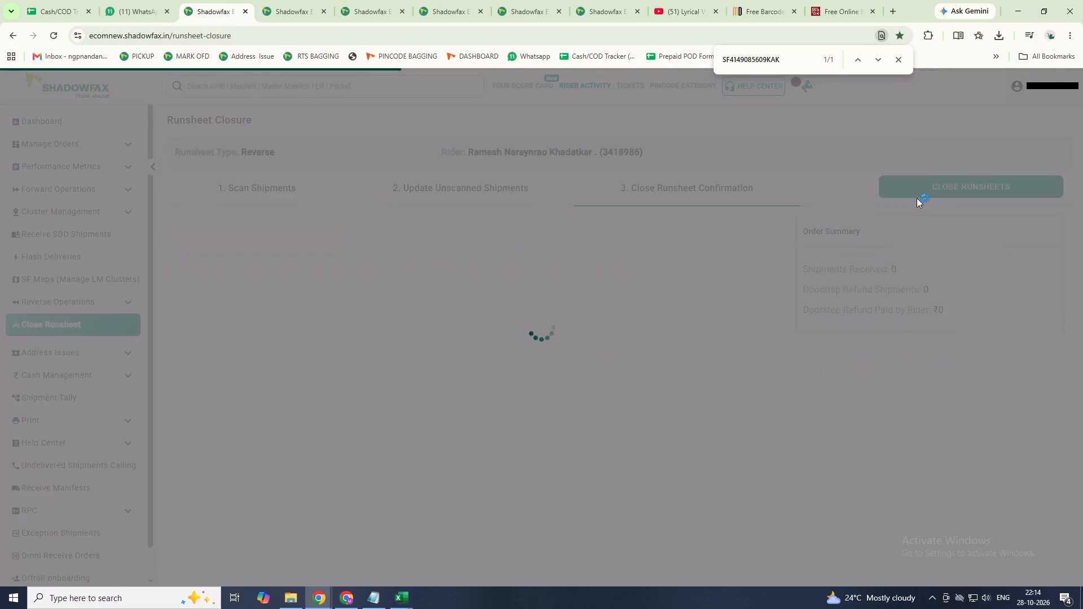
double_click(917, 196)
triple_click(912, 193)
double_click(911, 190)
click(908, 192)
drag(905, 192, 893, 196)
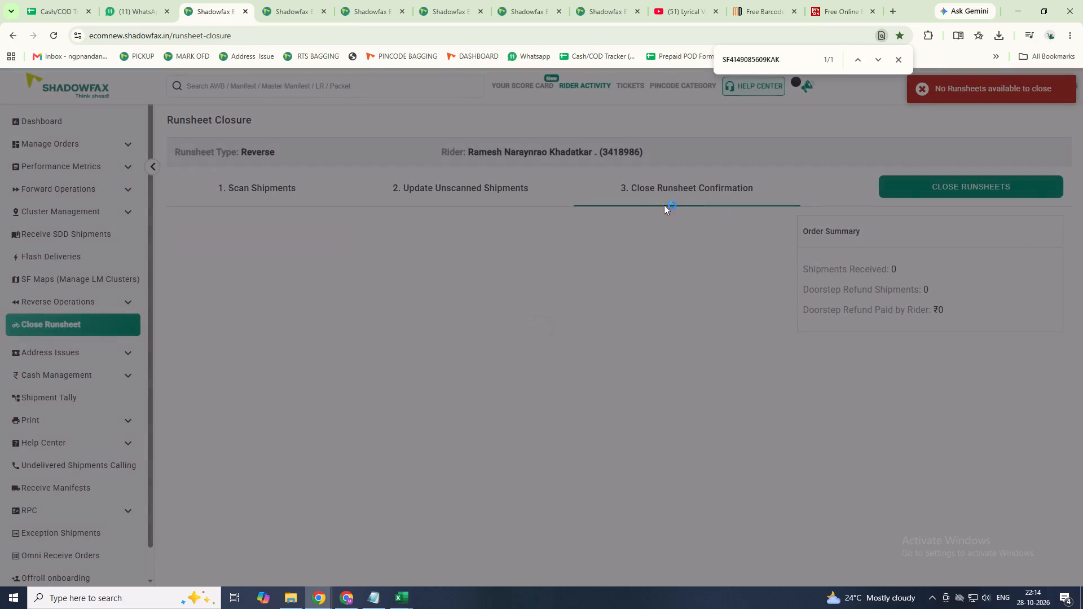
click(467, 189)
click(638, 156)
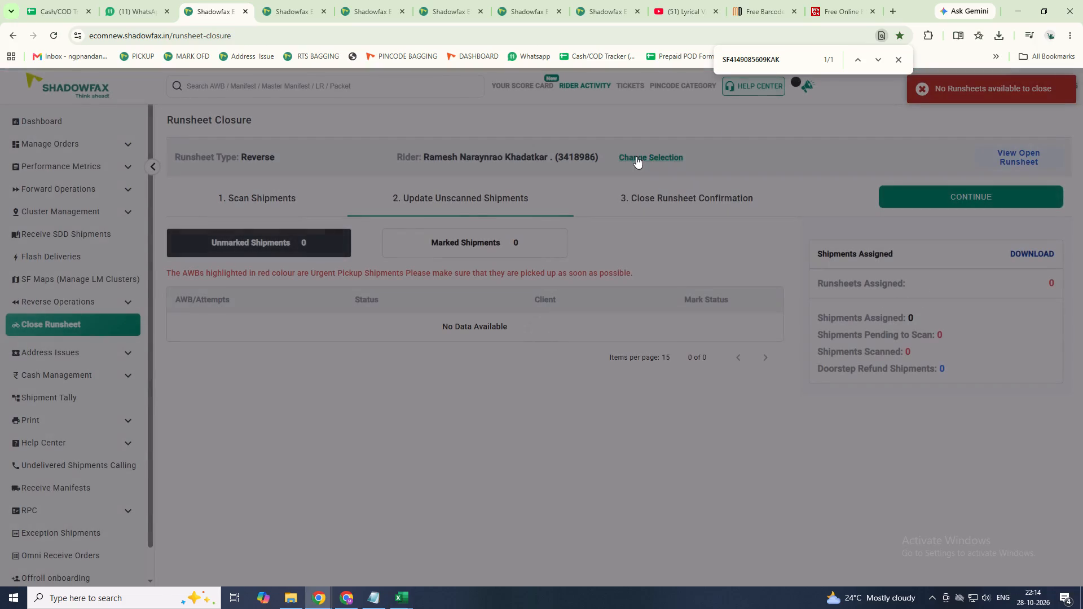
click(459, 206)
click(633, 158)
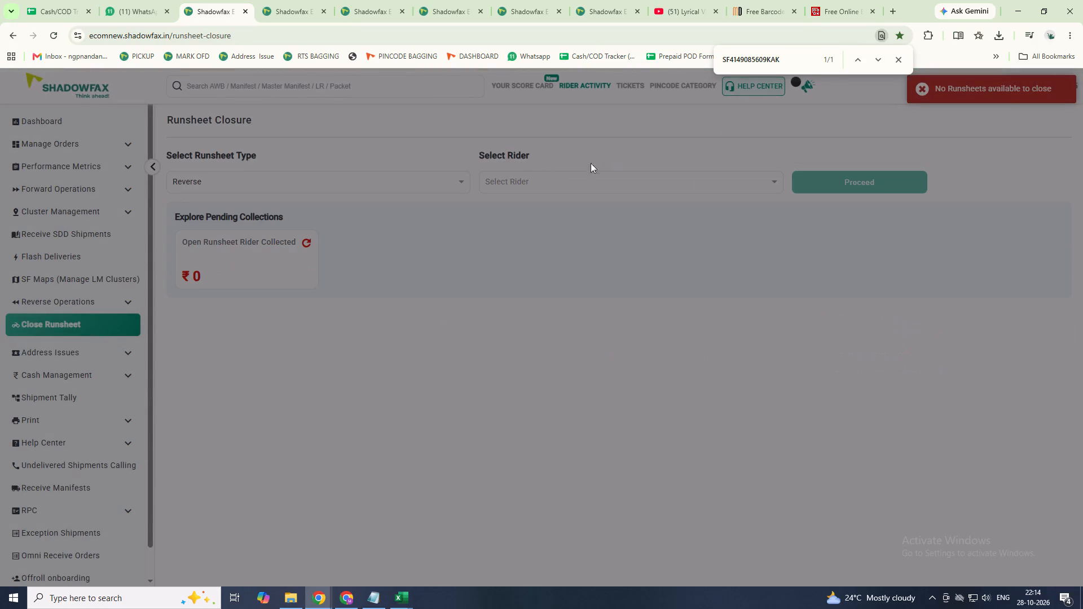
Open the reverse runsheet closure for rider Vatan.
click(553, 182)
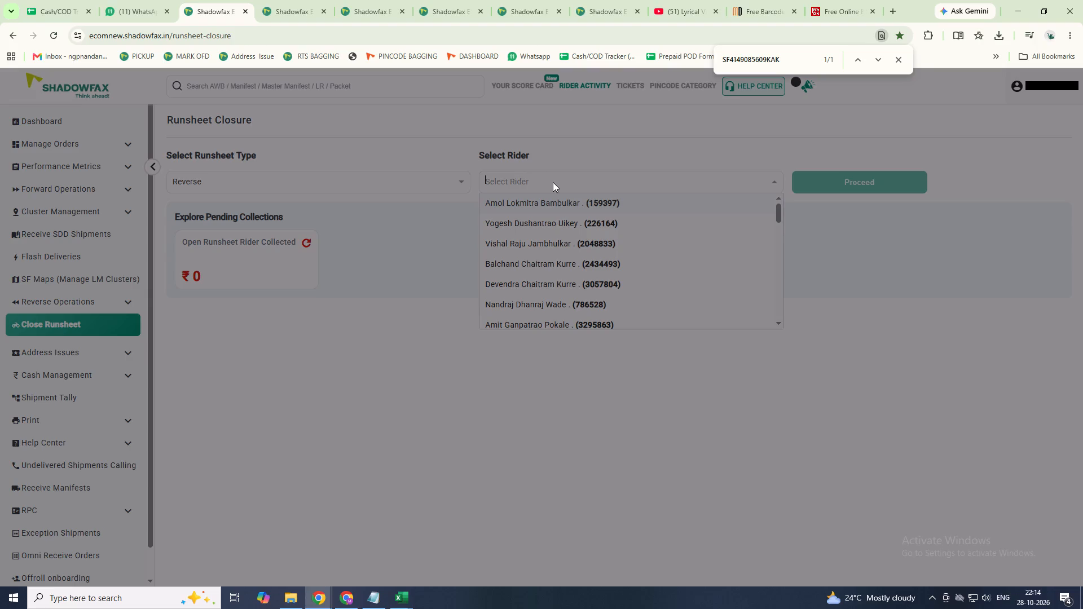
text(VATA)
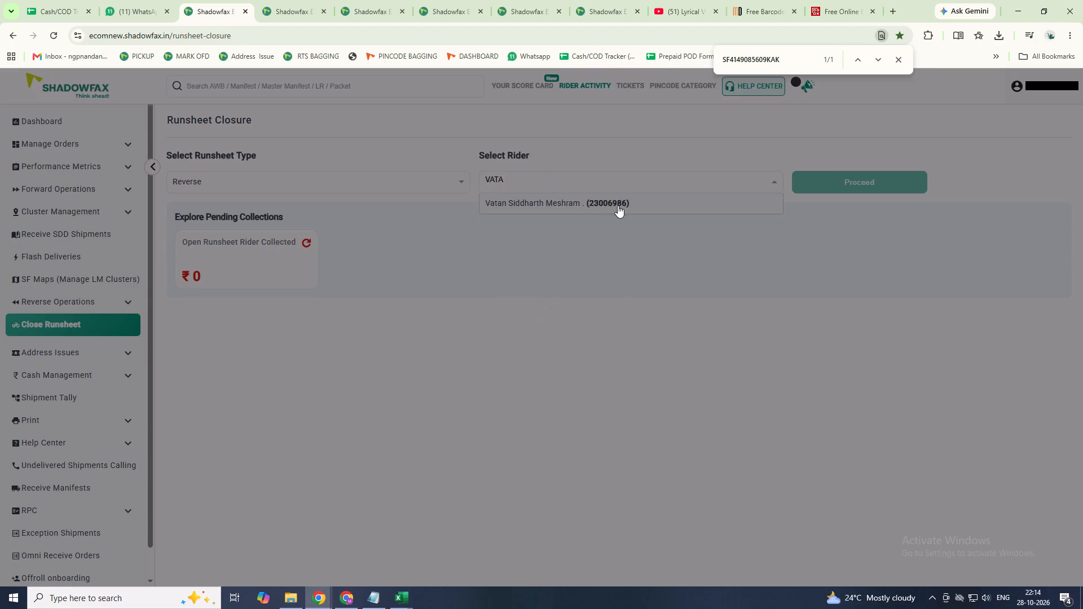
click(618, 205)
click(804, 180)
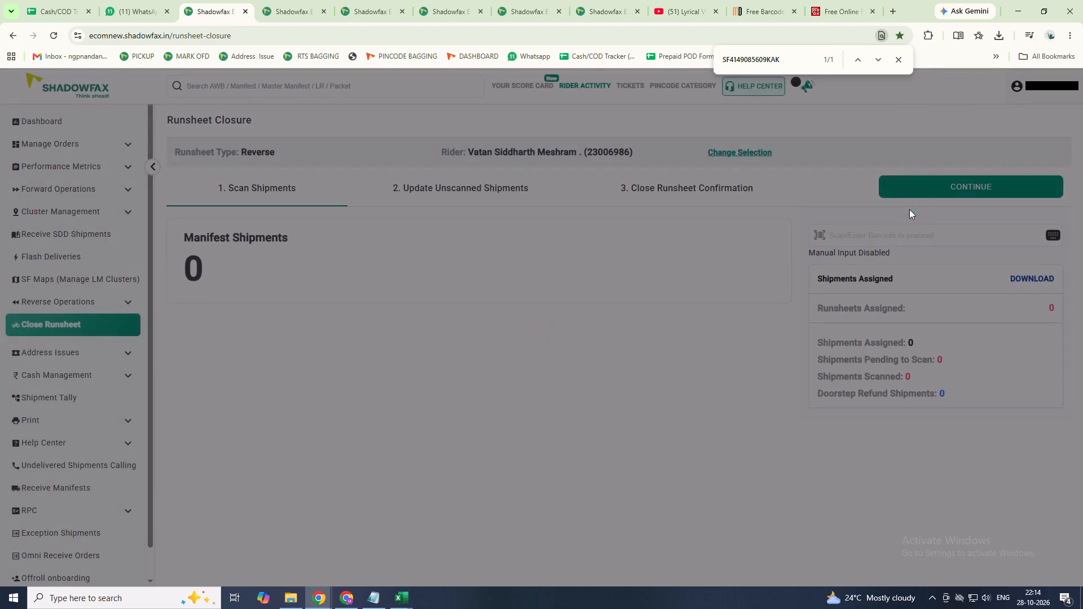
Continue to the confirmation stage and try to close Vatan's reverse runsheets.
triple_click(907, 200)
triple_click(906, 196)
triple_click(903, 195)
triple_click(901, 196)
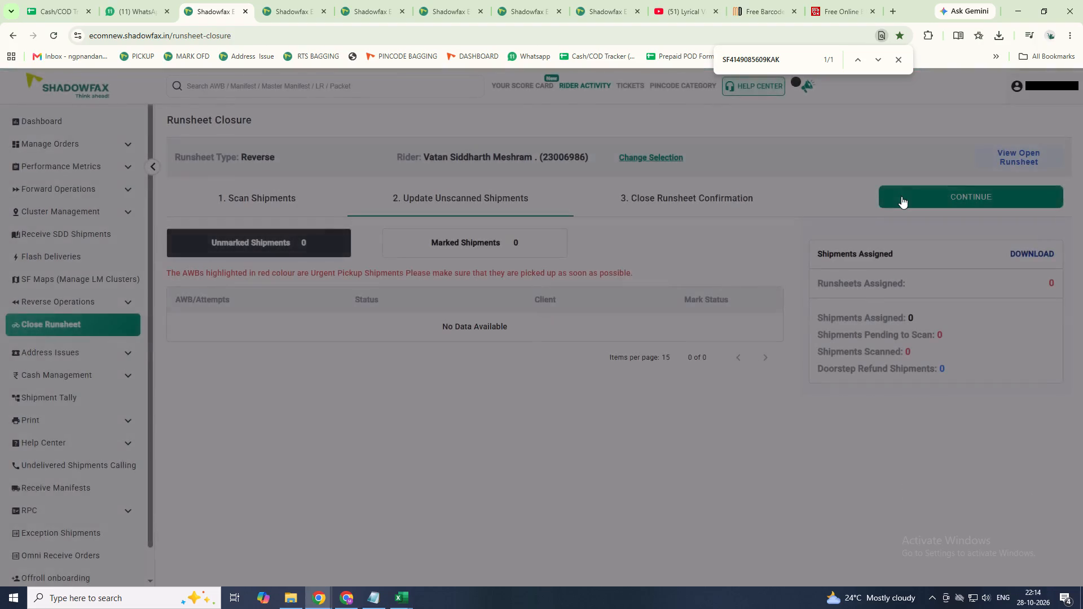
click(901, 197)
triple_click(900, 189)
click(900, 186)
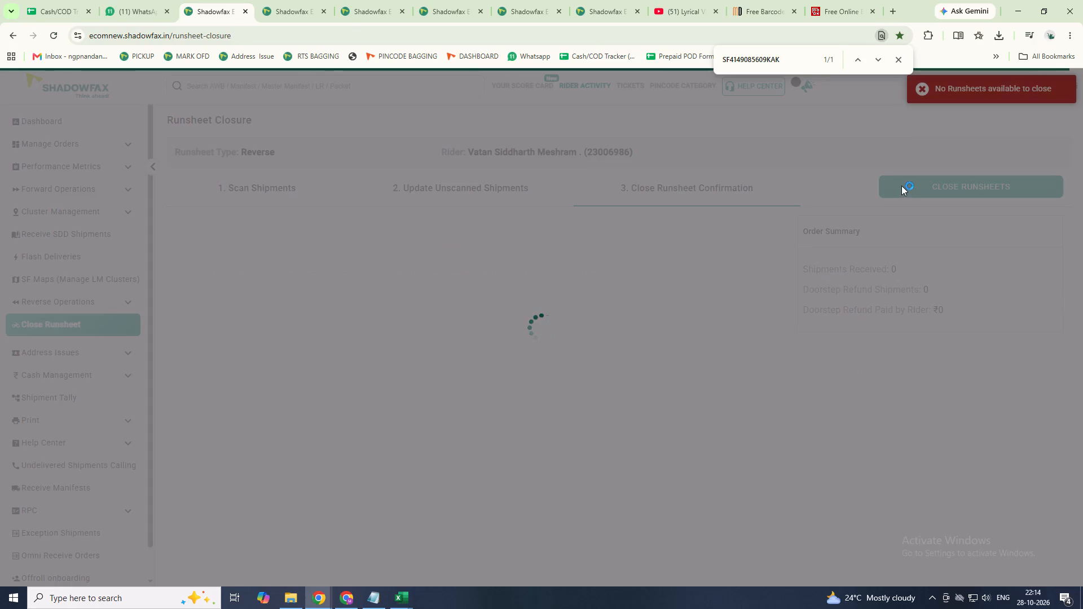
click(901, 186)
click(702, 192)
click(885, 185)
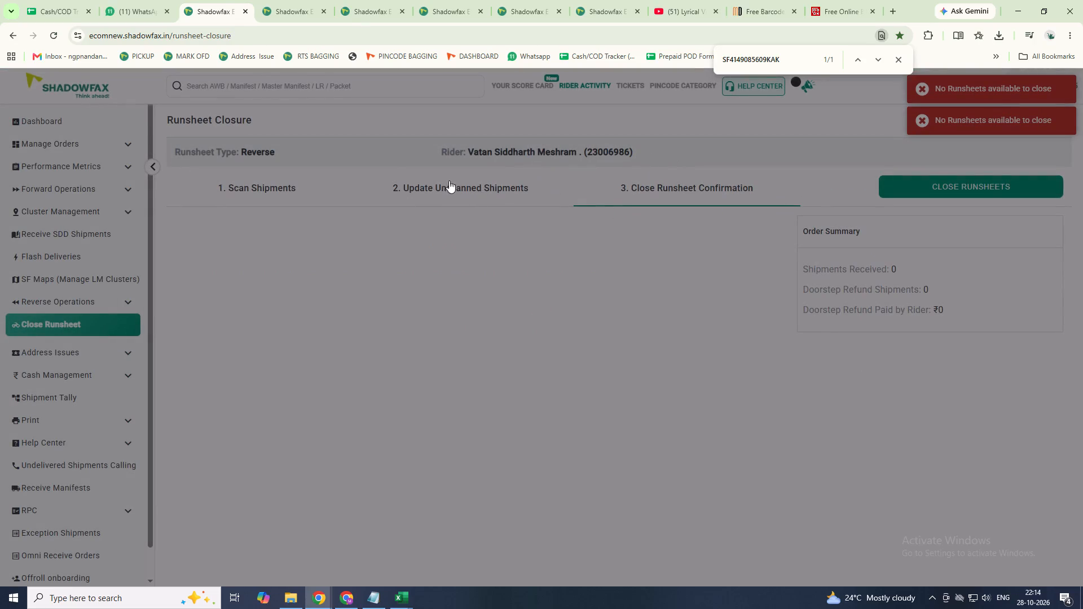
Retry closing Vatan's reverse runsheets from the confirmation stage and go back to the rider selection.
click(478, 188)
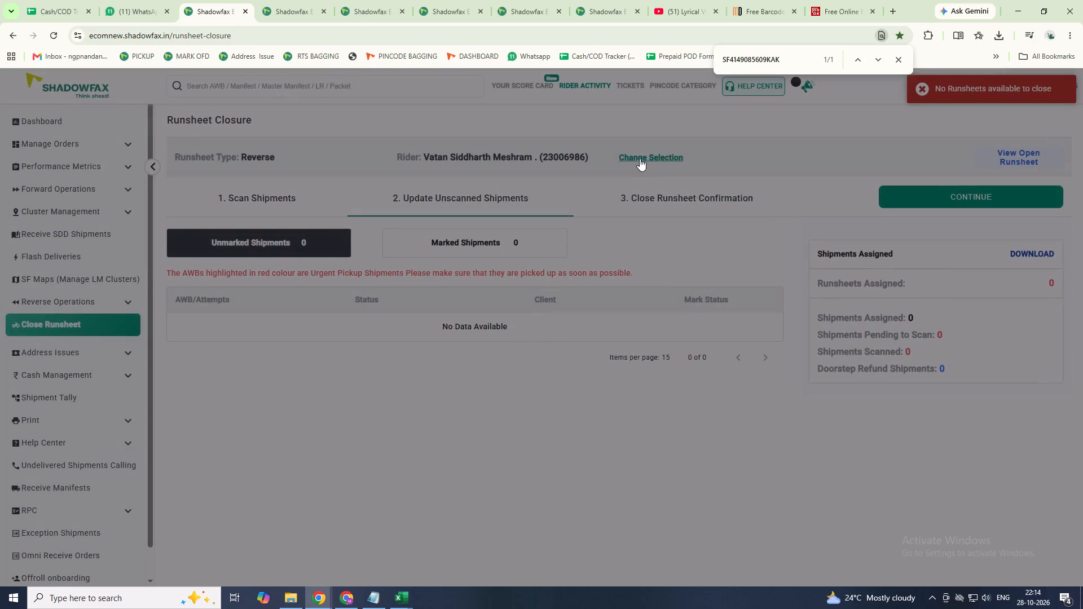
click(666, 205)
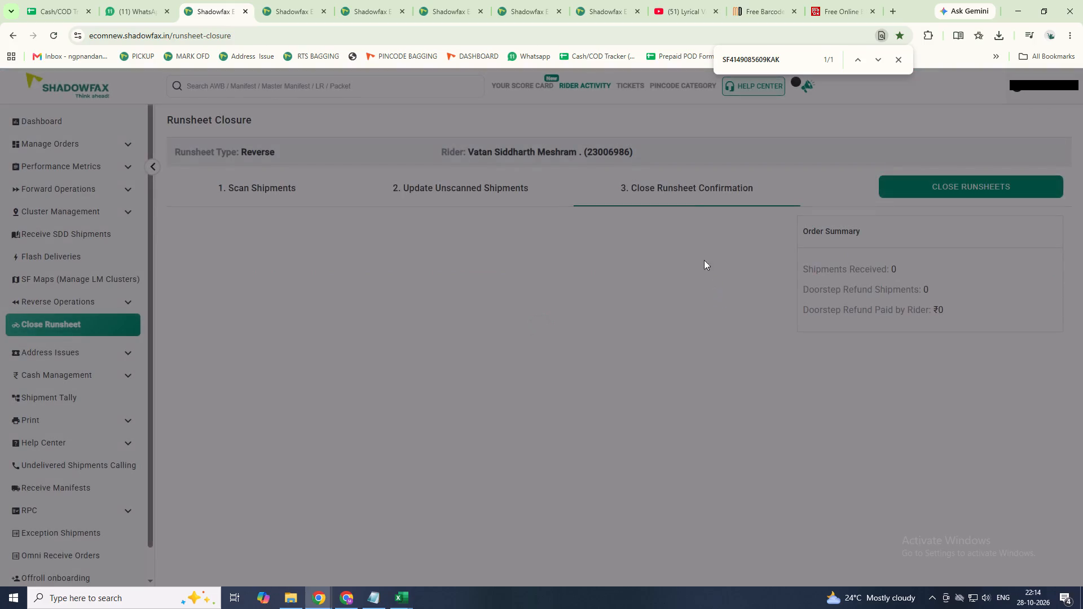
click(685, 189)
click(501, 195)
click(678, 204)
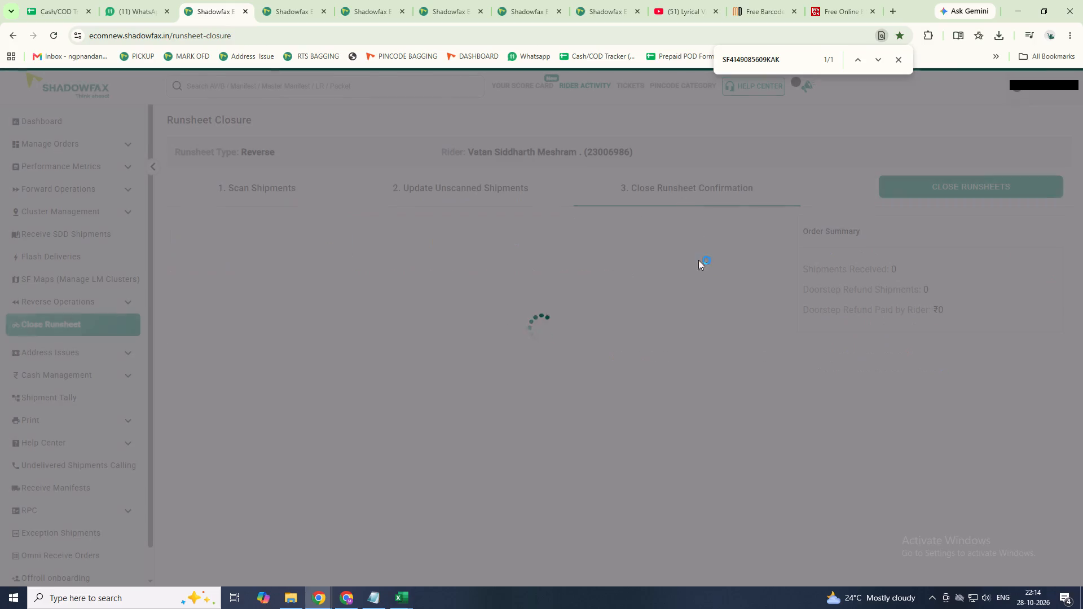
click(901, 189)
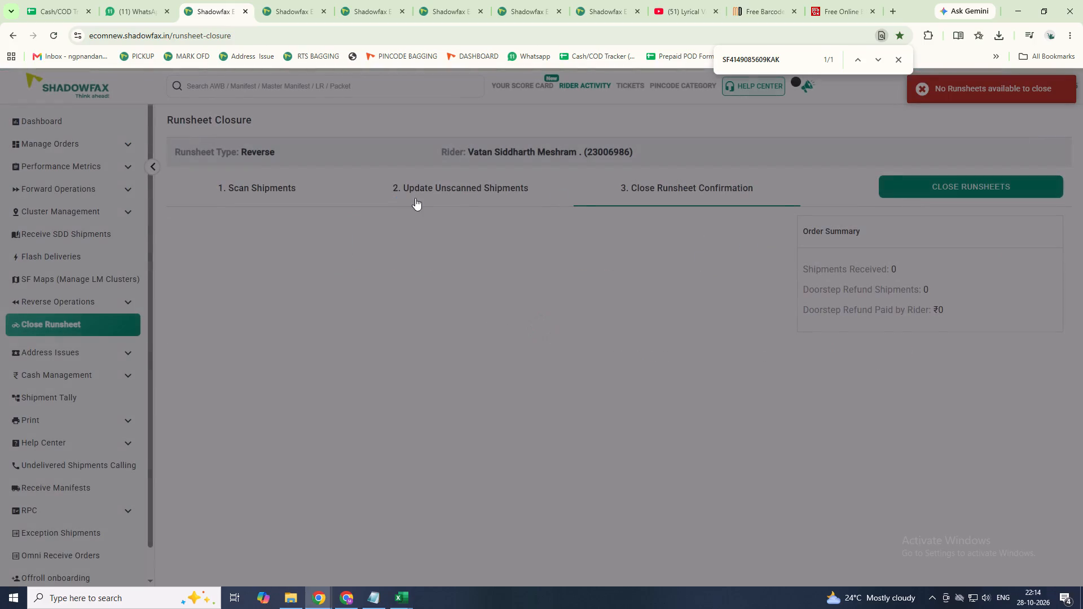
click(417, 184)
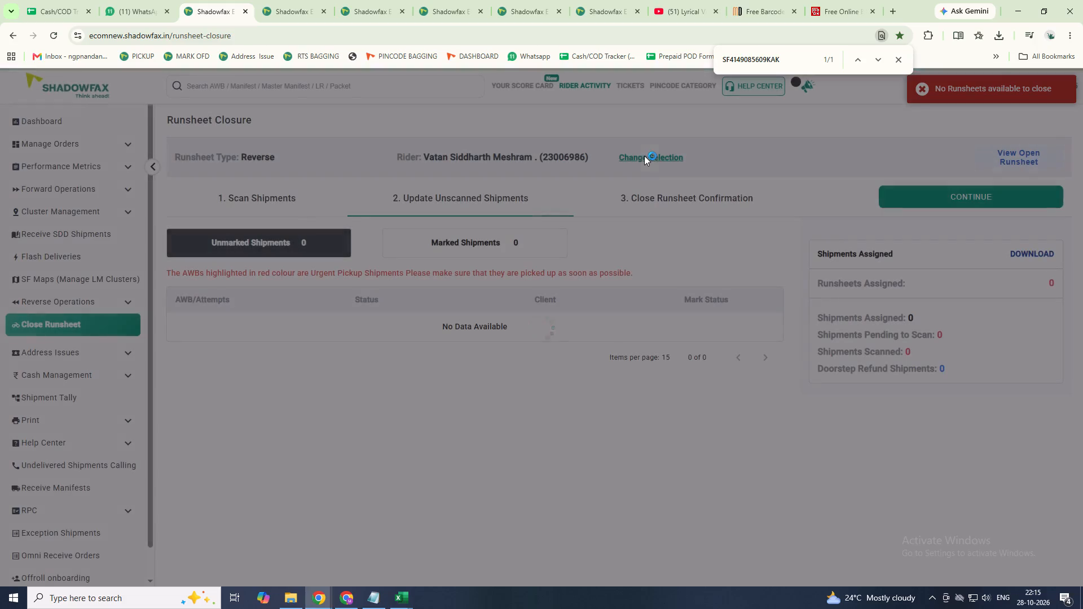
click(644, 156)
click(638, 166)
click(636, 162)
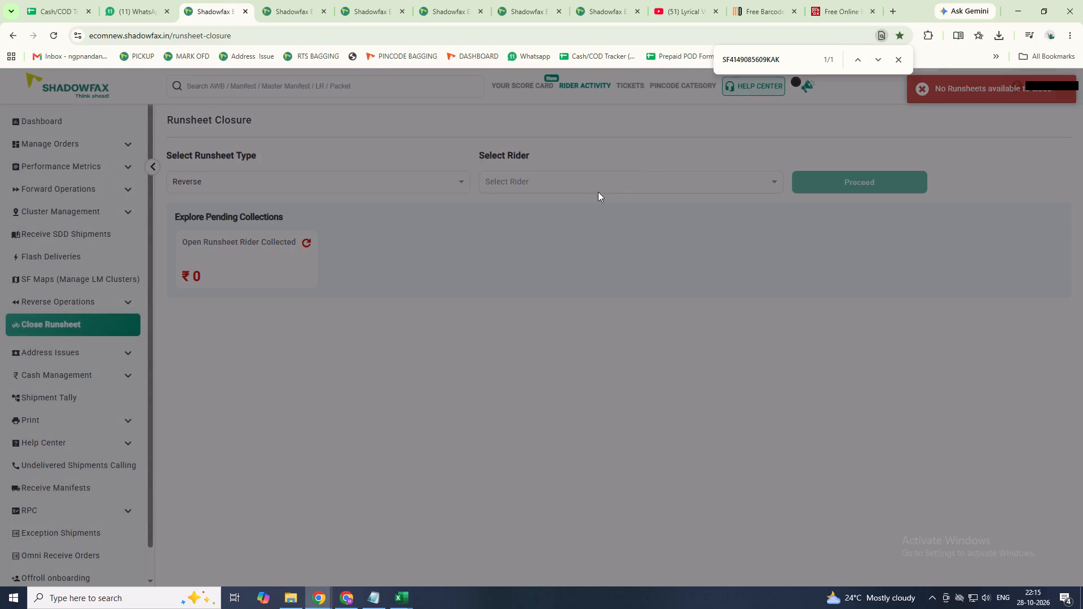
Set the runsheet type to Forward and open the runsheet closure for rider Vatan.
click(596, 184)
click(329, 187)
click(296, 205)
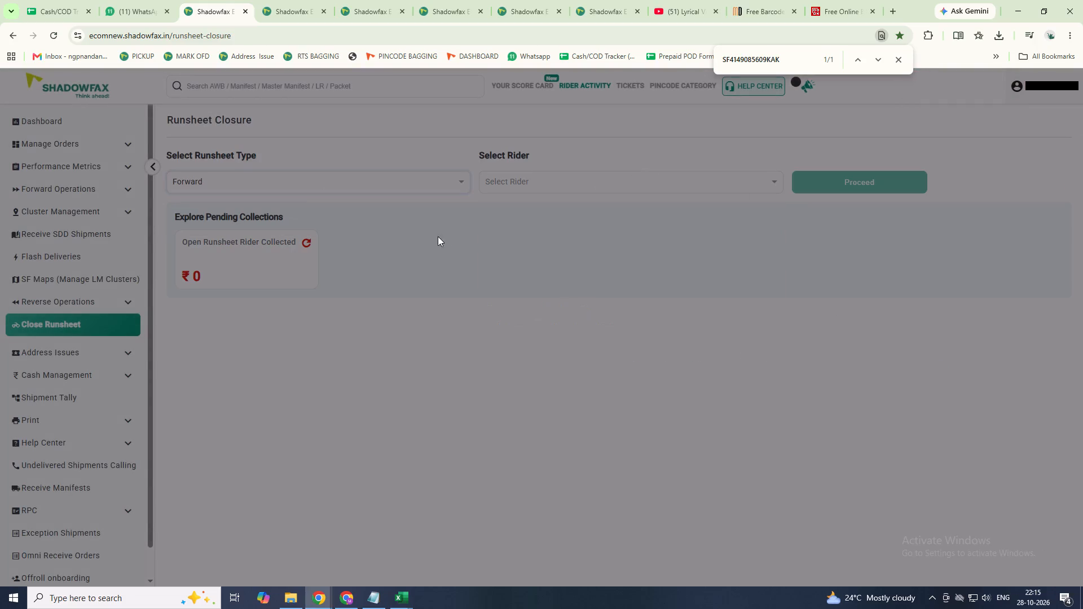
click(505, 182)
text(VATA)
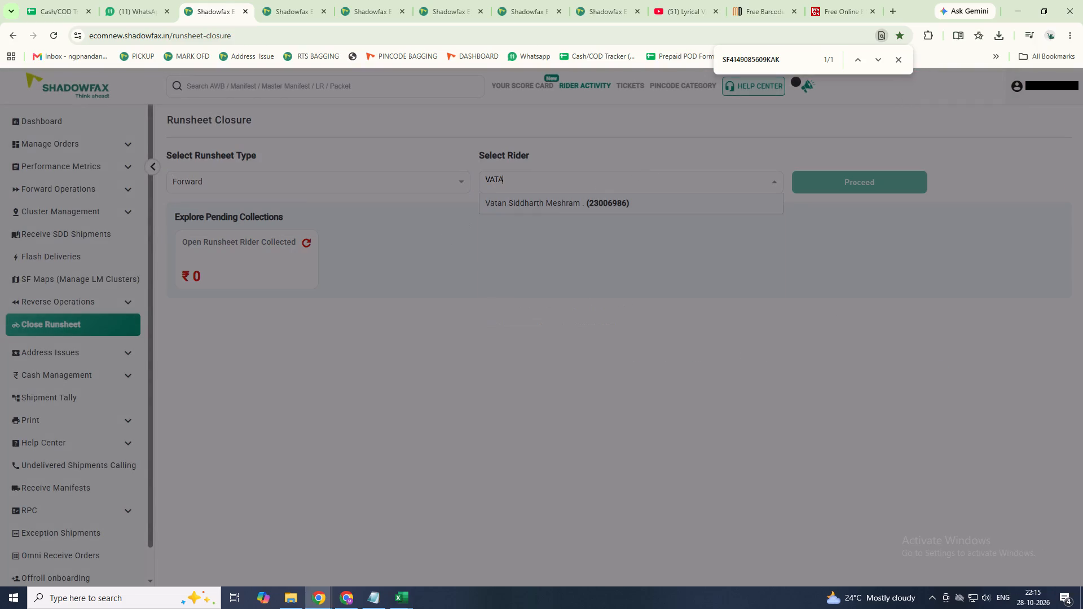
click(529, 201)
click(870, 171)
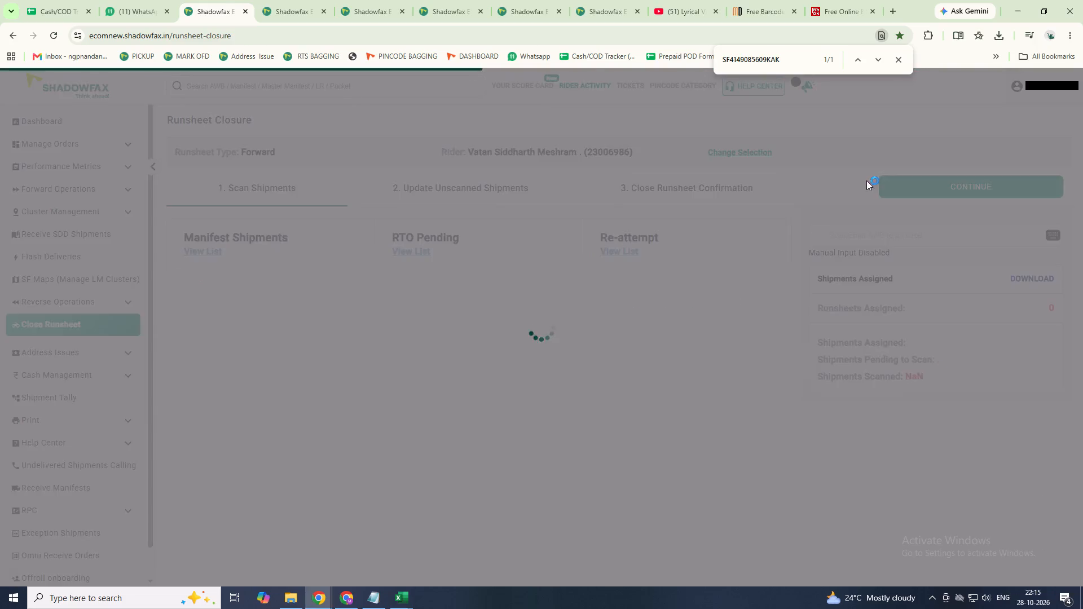
Mark the cash as collected for Vatan, try to close his forward runsheets, and return to the rider selection.
click(727, 184)
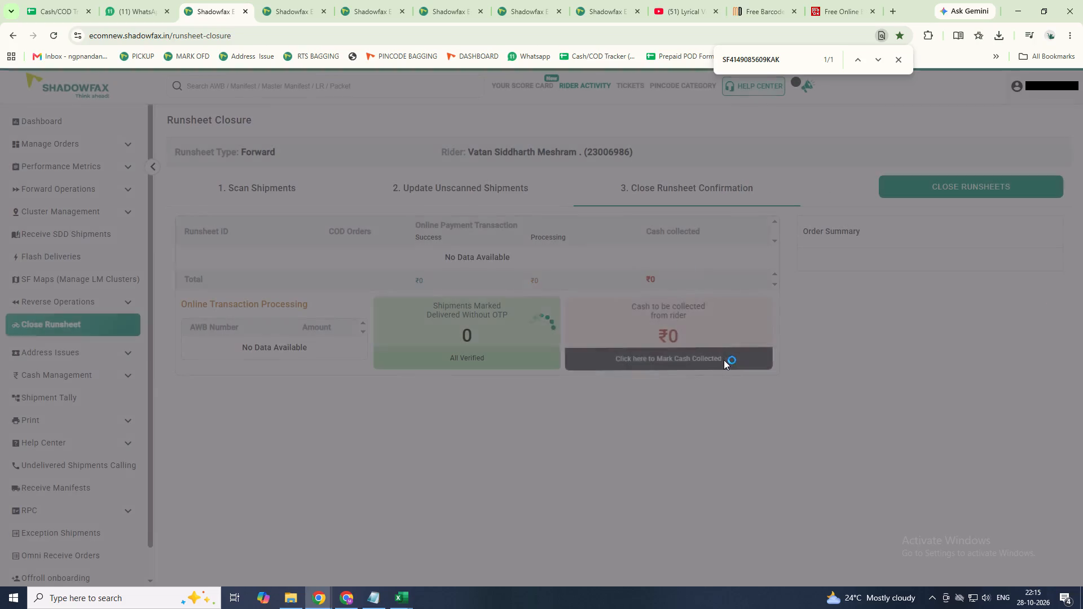
click(724, 360)
click(756, 352)
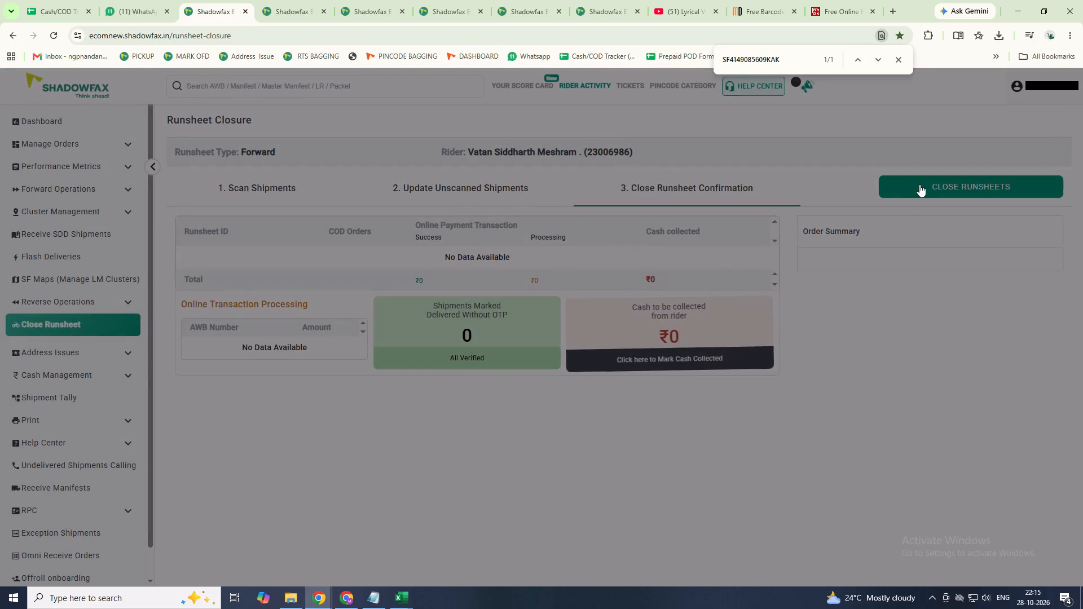
click(919, 184)
double_click(499, 187)
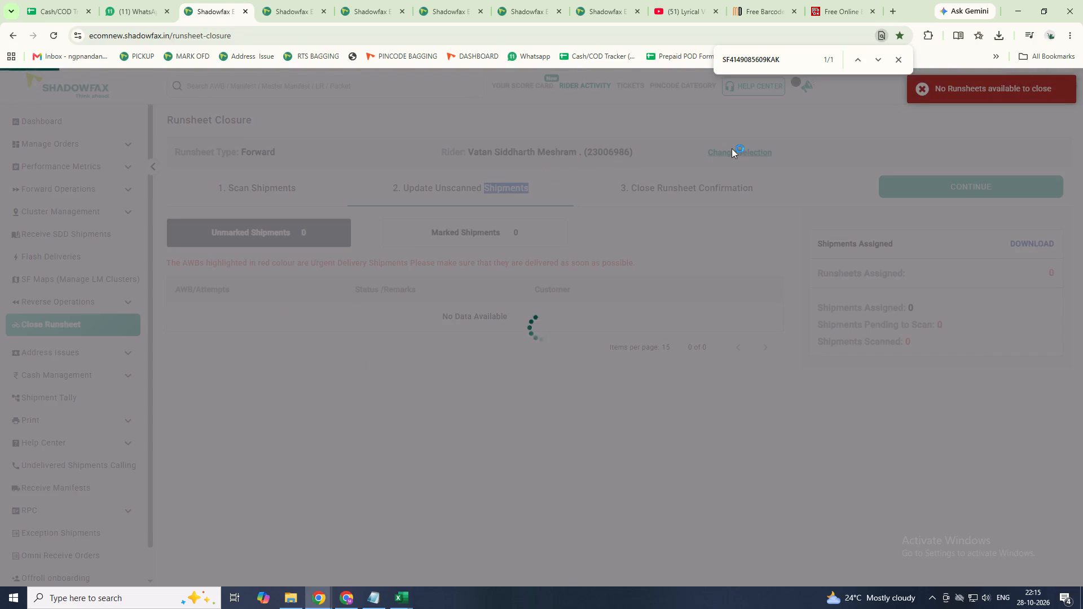
double_click(730, 151)
Set the runsheet type to Reverse and open the runsheet closure for rider Omprakash.
click(630, 182)
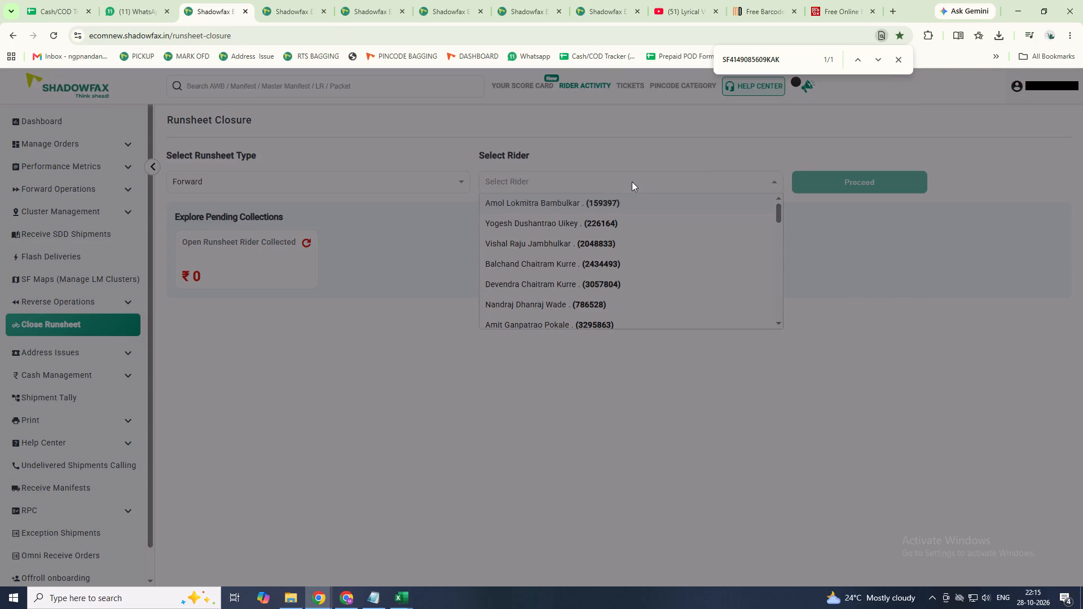
text(OM)
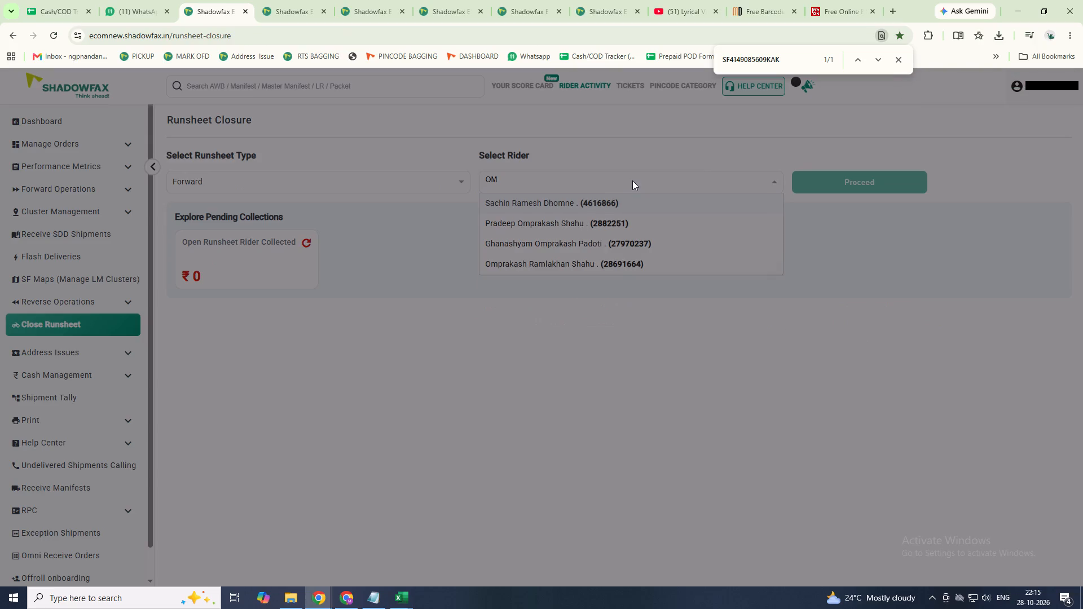
click(367, 174)
click(328, 220)
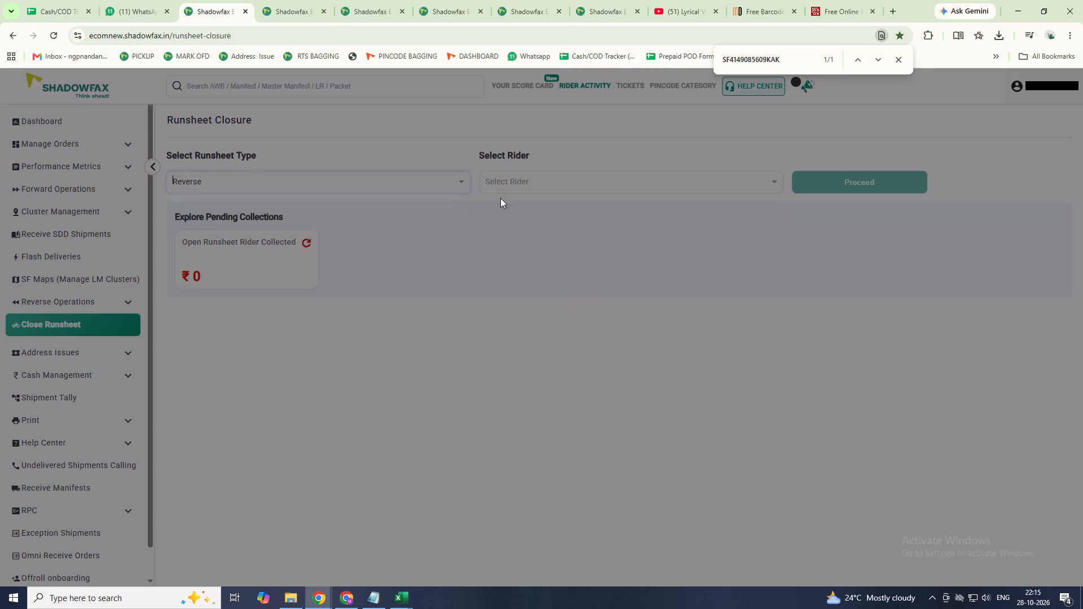
click(507, 182)
text(OM)
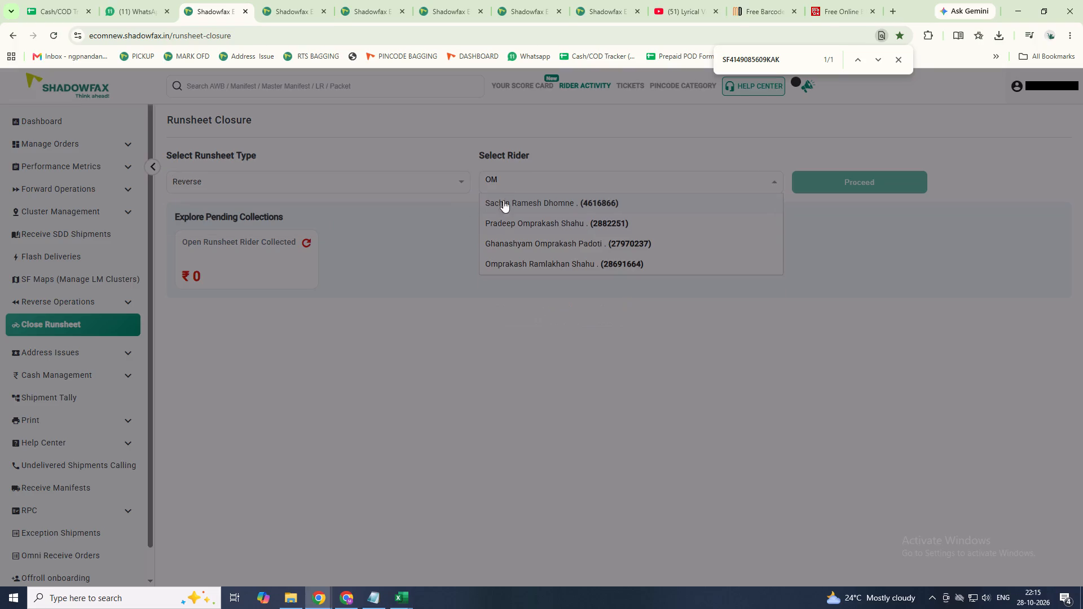
click(512, 261)
click(895, 188)
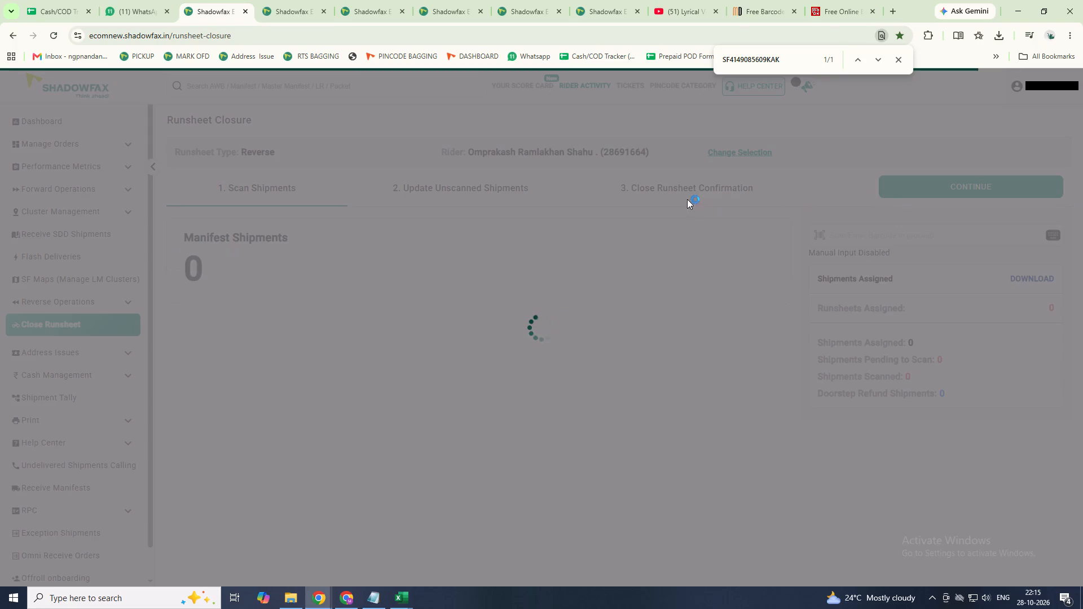
Go to the closure confirmation stage, try to close Omprakash's reverse runsheets, and return to the rider selection.
click(674, 186)
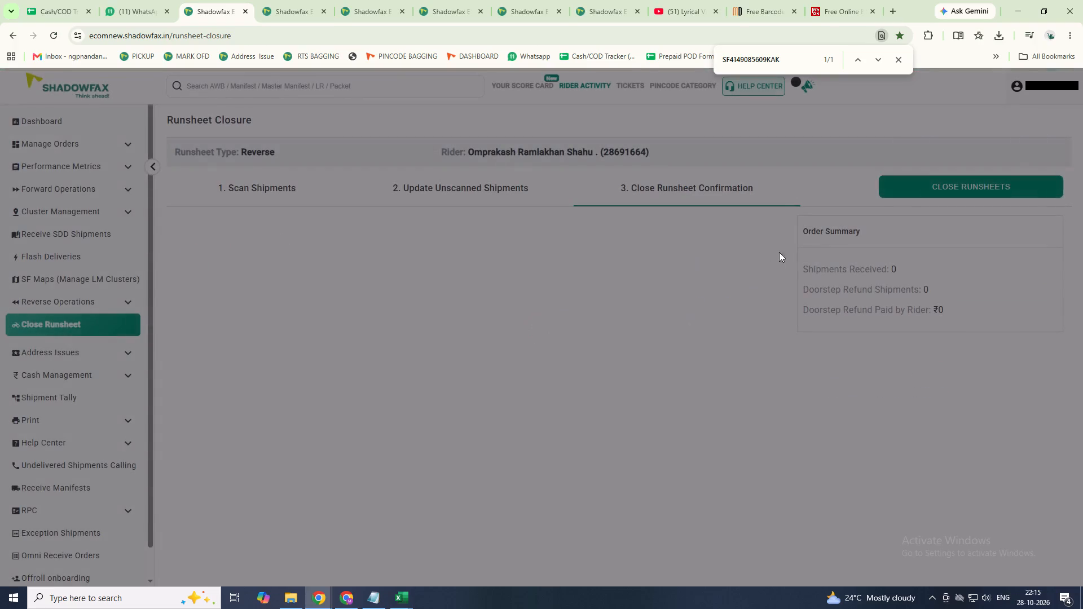
click(915, 178)
double_click(911, 184)
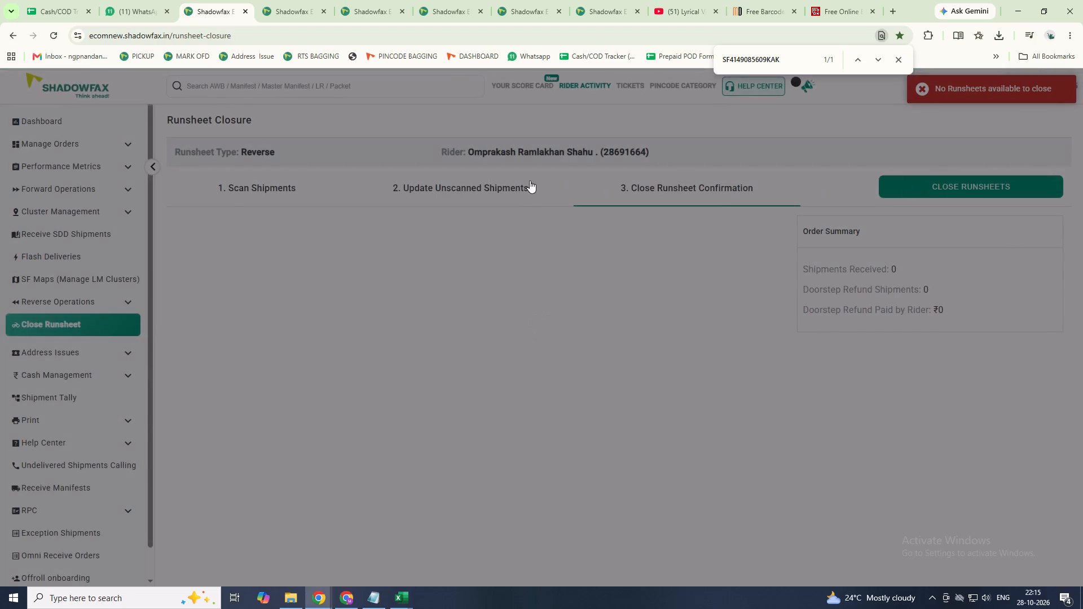
drag(521, 186, 526, 184)
click(641, 151)
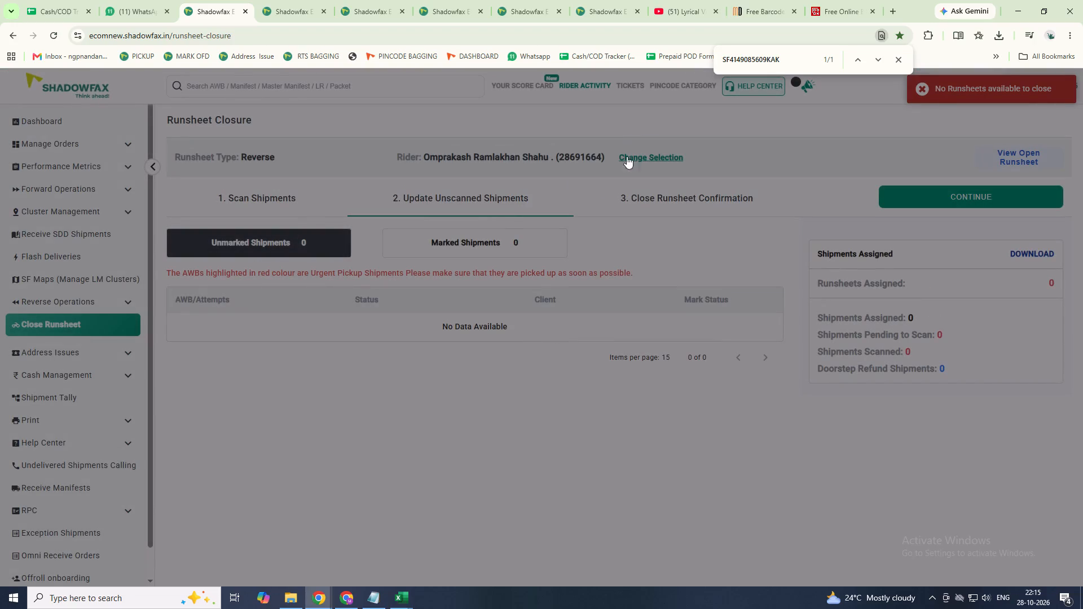
click(627, 162)
Set the runsheet type to Forward and open the runsheet closure for rider Omprakash.
click(424, 182)
click(359, 198)
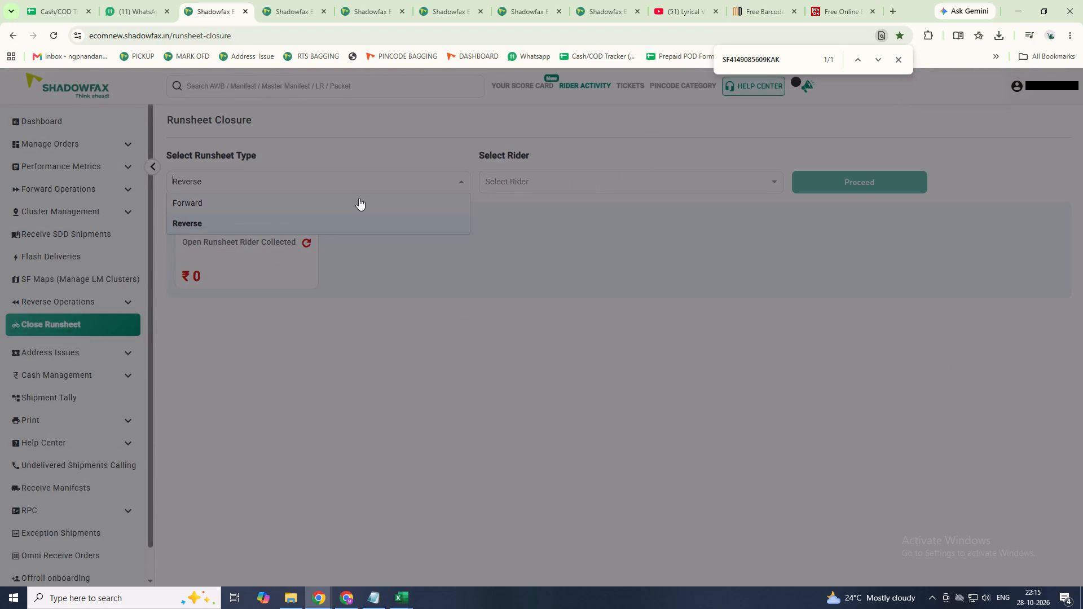
click(541, 173)
text(OM,)
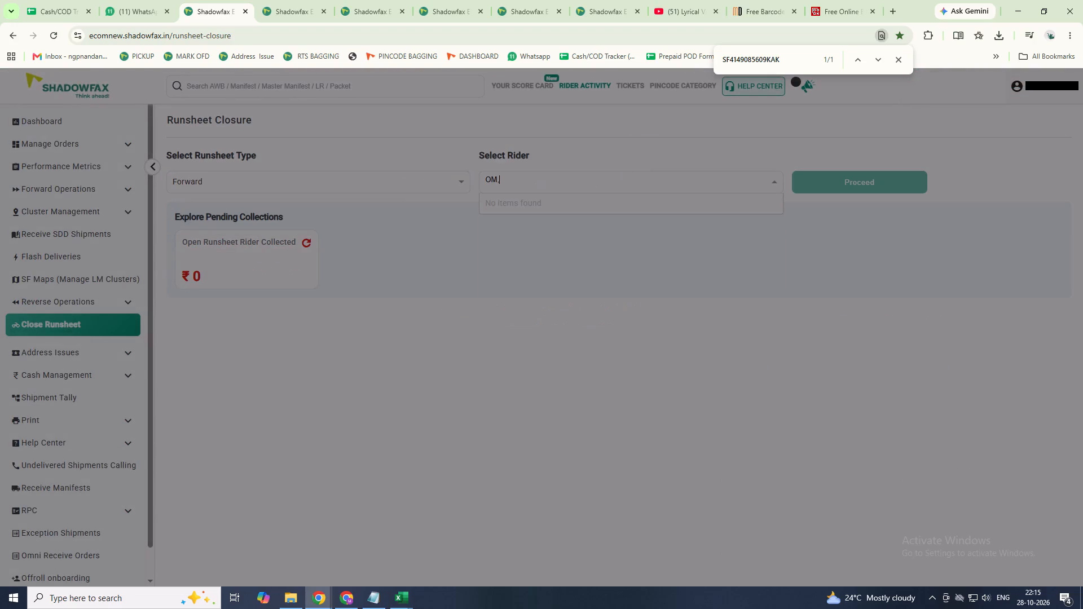
key(BackSpace)
drag(524, 262, 531, 259)
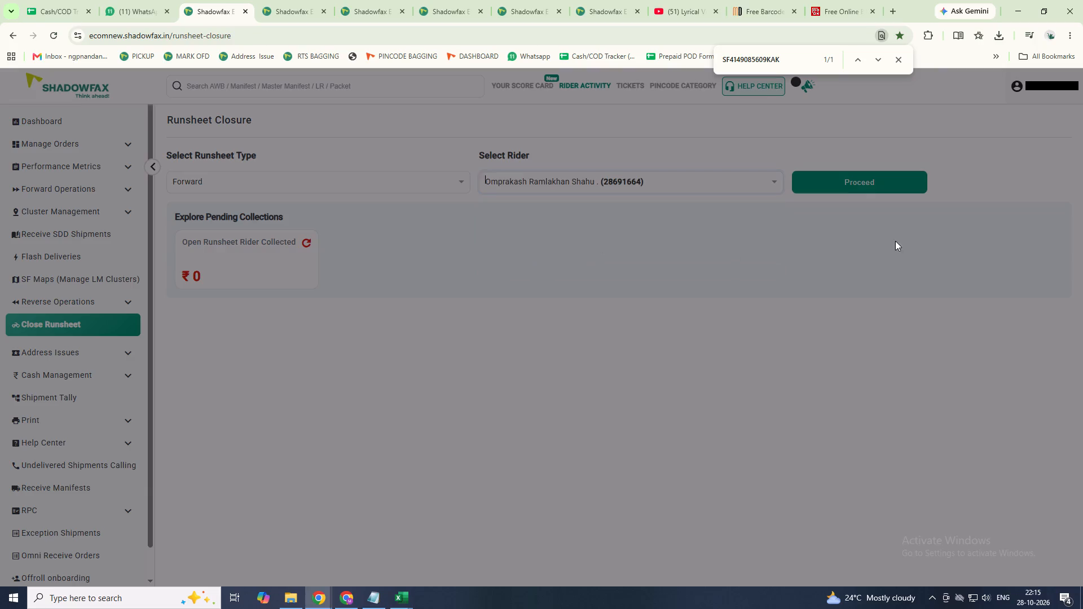
click(861, 182)
triple_click(878, 191)
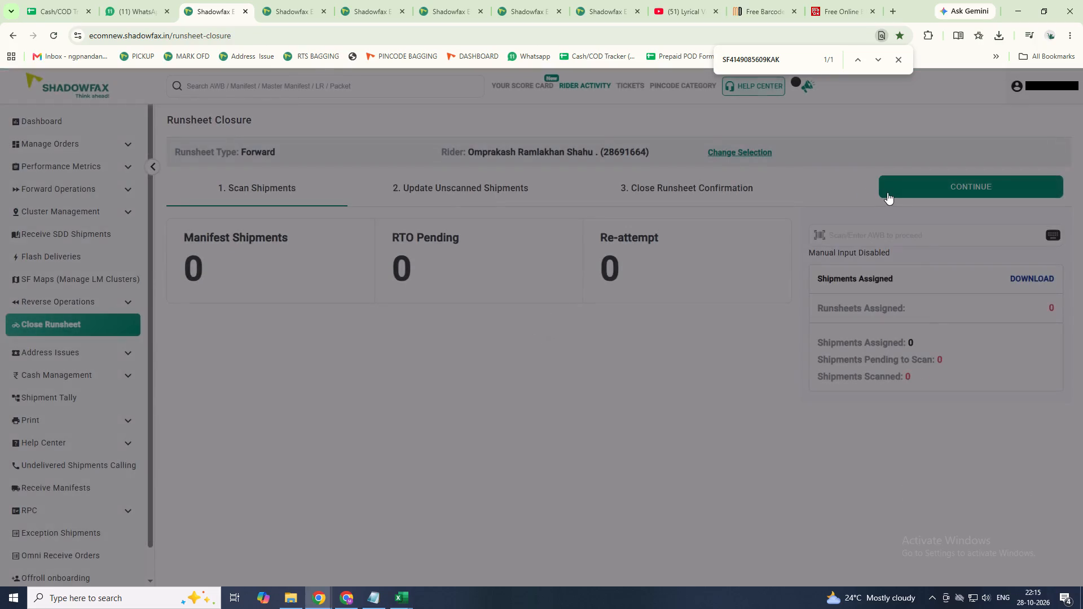
Continue through the scan and unscanned-shipment stages of Omprakash's forward runsheet closure.
triple_click(892, 193)
click(892, 194)
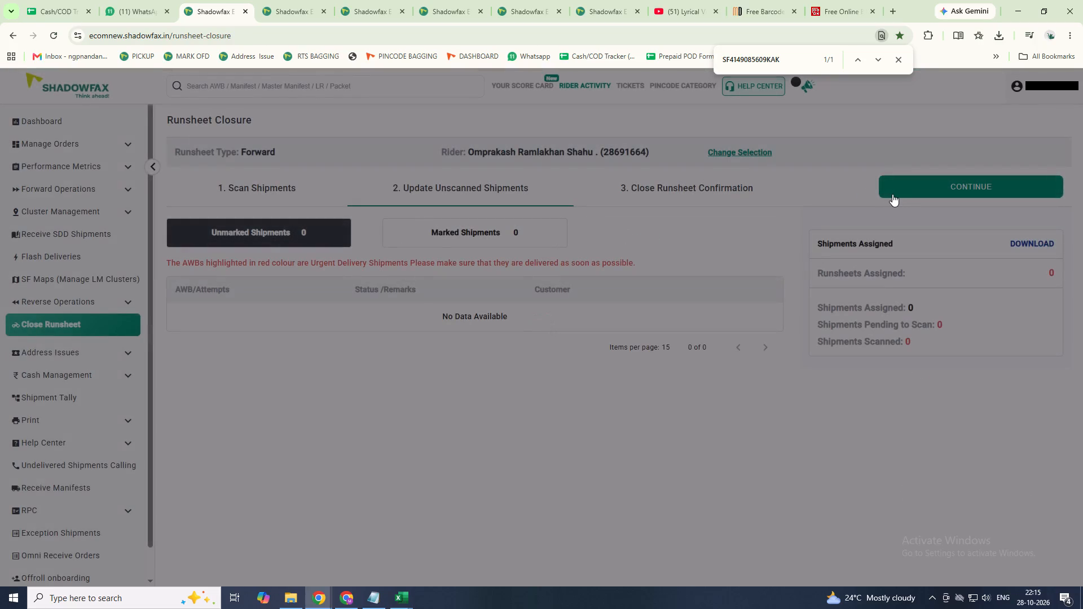
Go to the closure confirmation stage, mark the cash collected, try to close Omprakash's forward runsheets, and return to the rider selection.
click(892, 194)
click(700, 362)
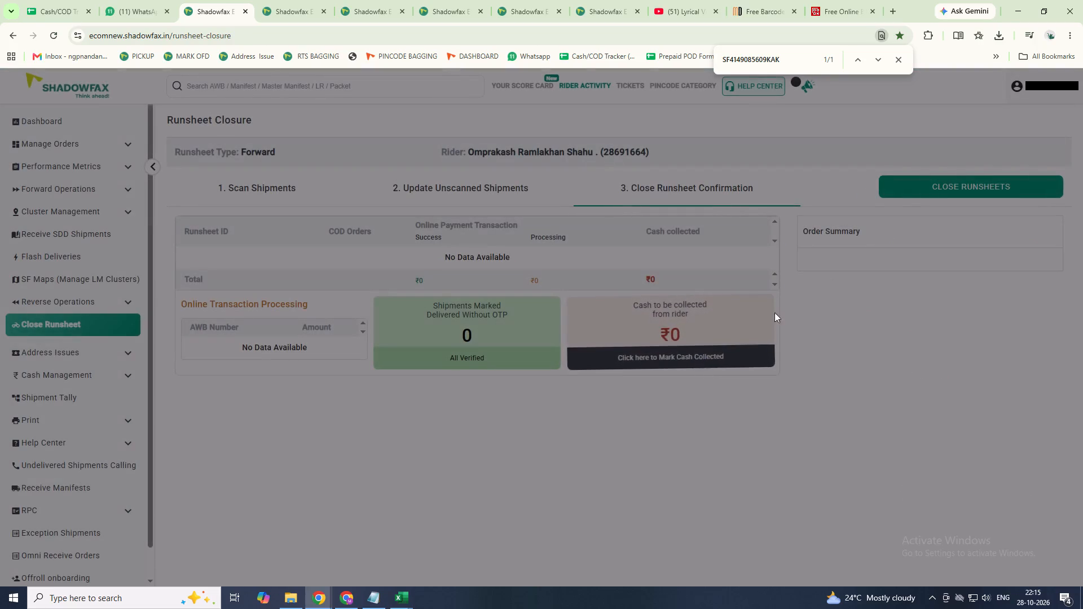
click(902, 189)
triple_click(467, 193)
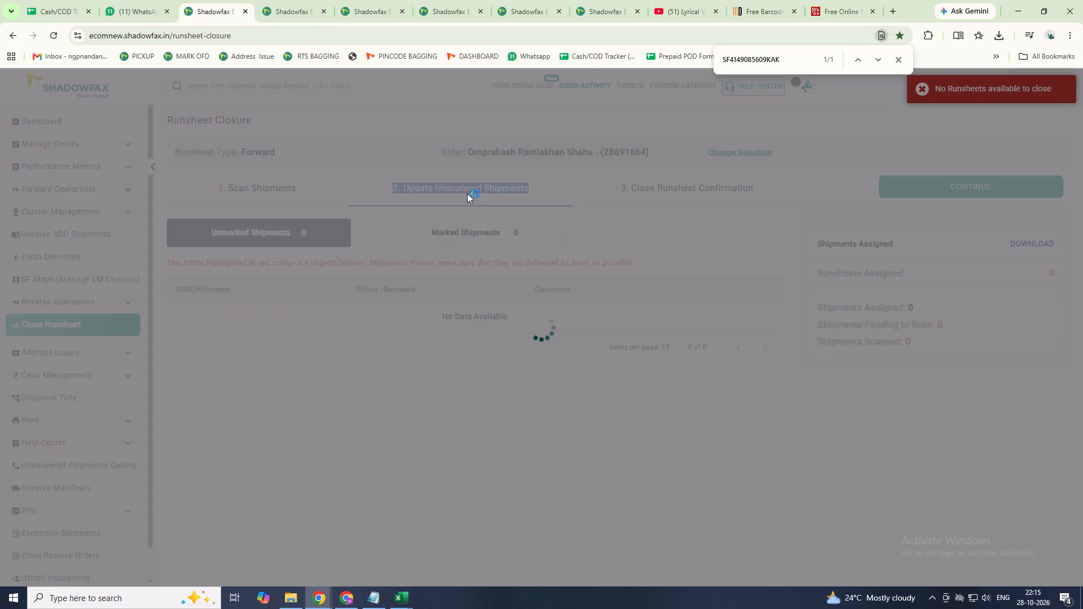
double_click(727, 152)
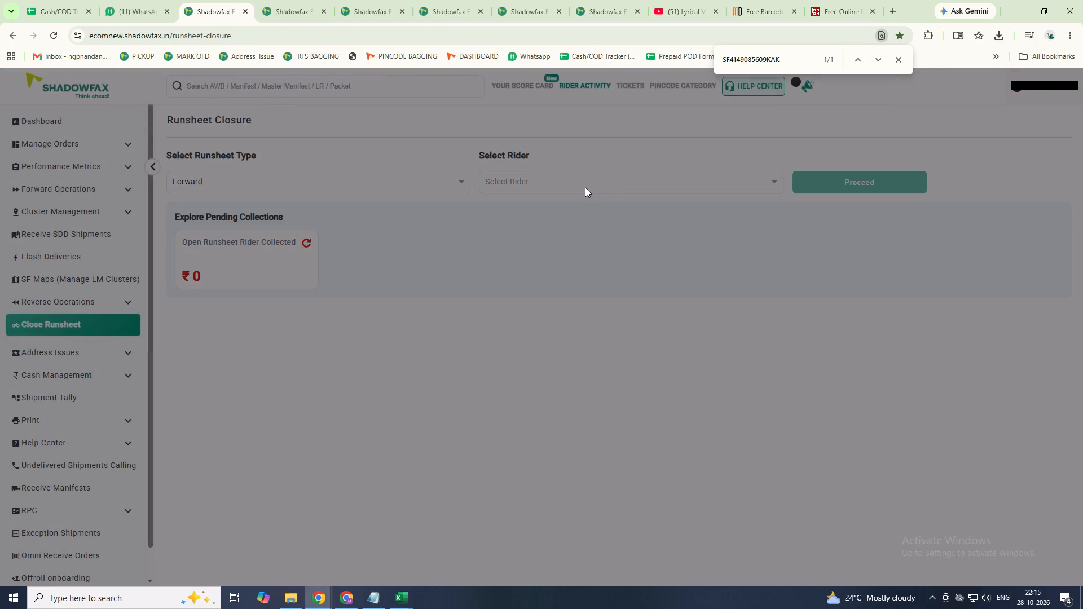
Open the forward runsheet closure for rider Mohan, found by searching for MOHA.
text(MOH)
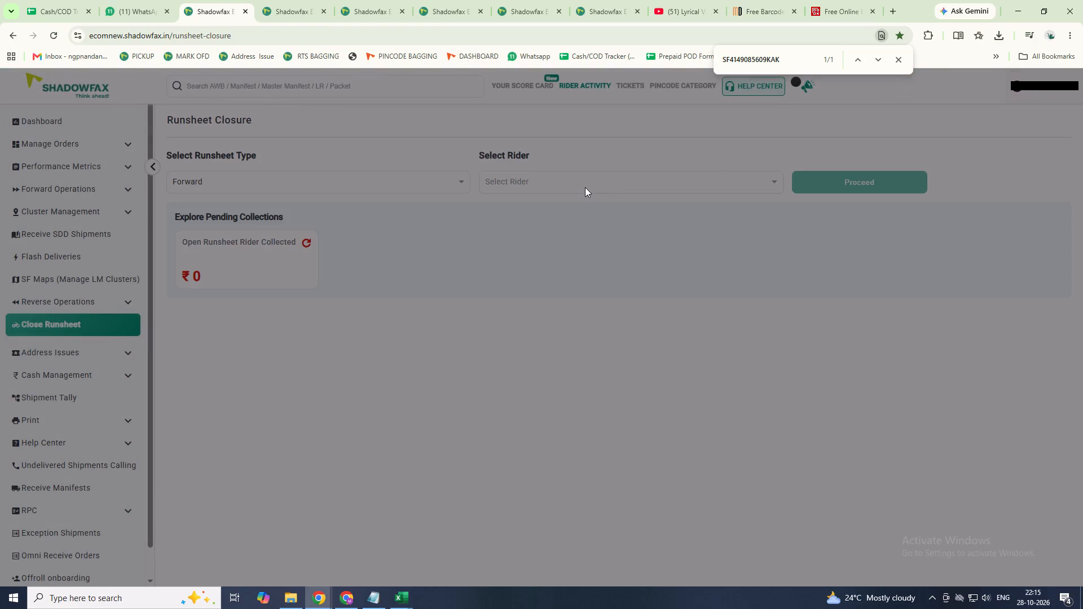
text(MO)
click(585, 187)
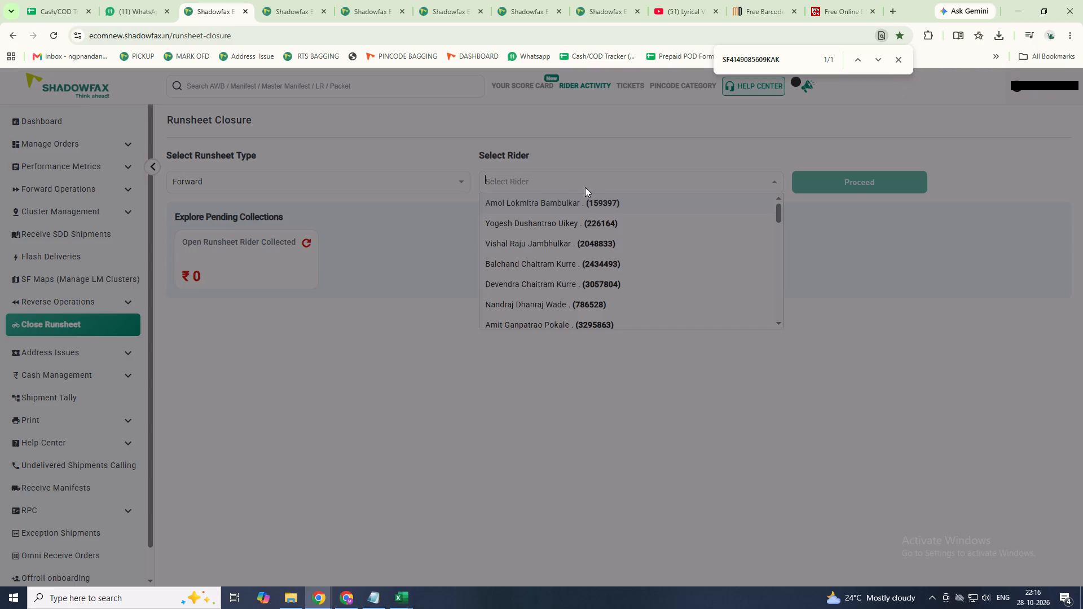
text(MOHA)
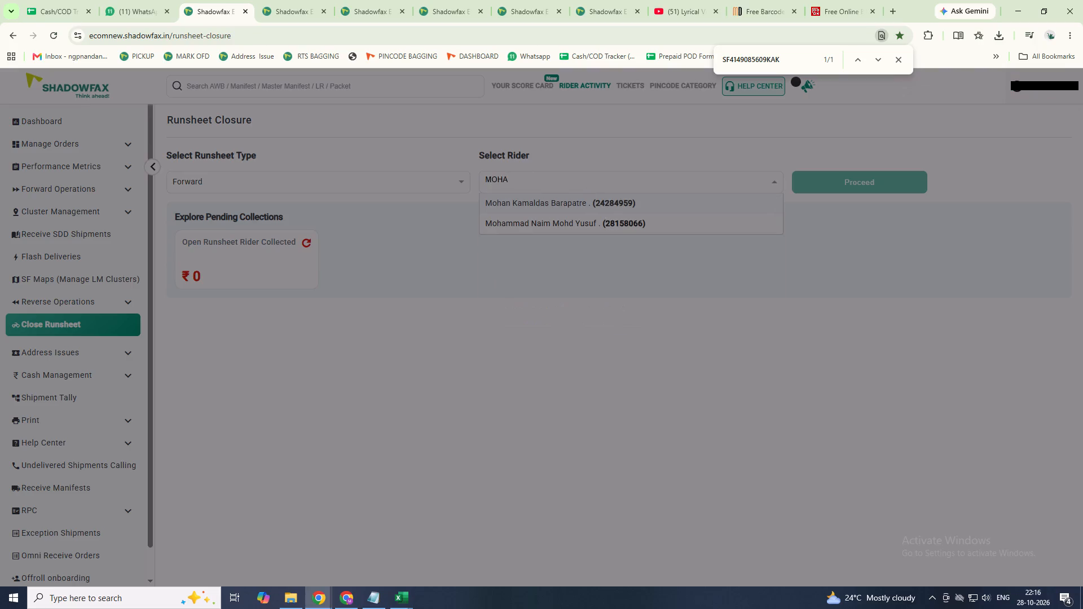
click(588, 205)
click(818, 184)
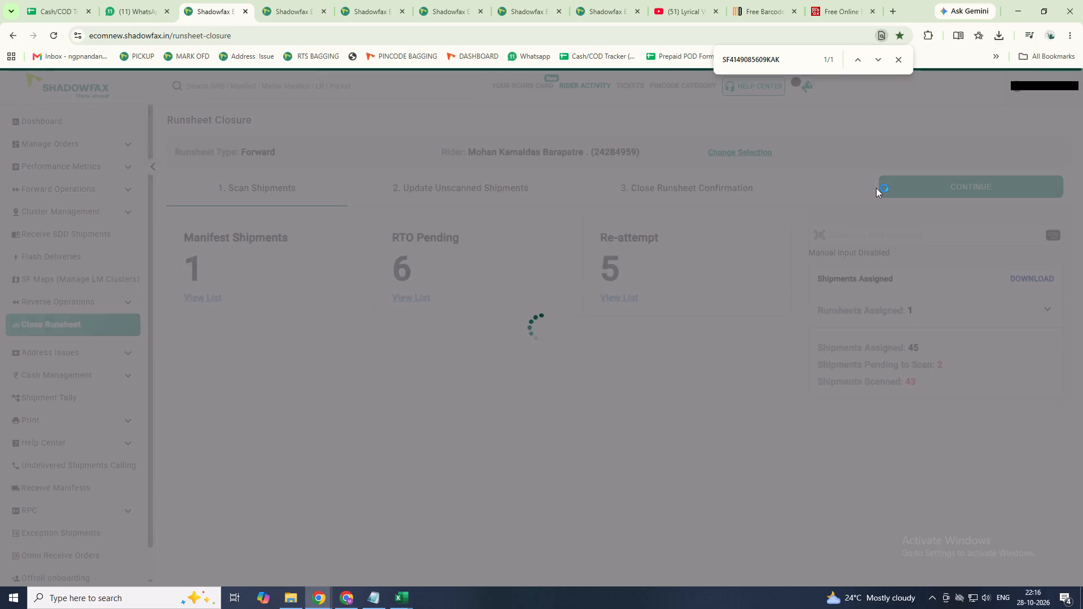
double_click(904, 187)
click(483, 188)
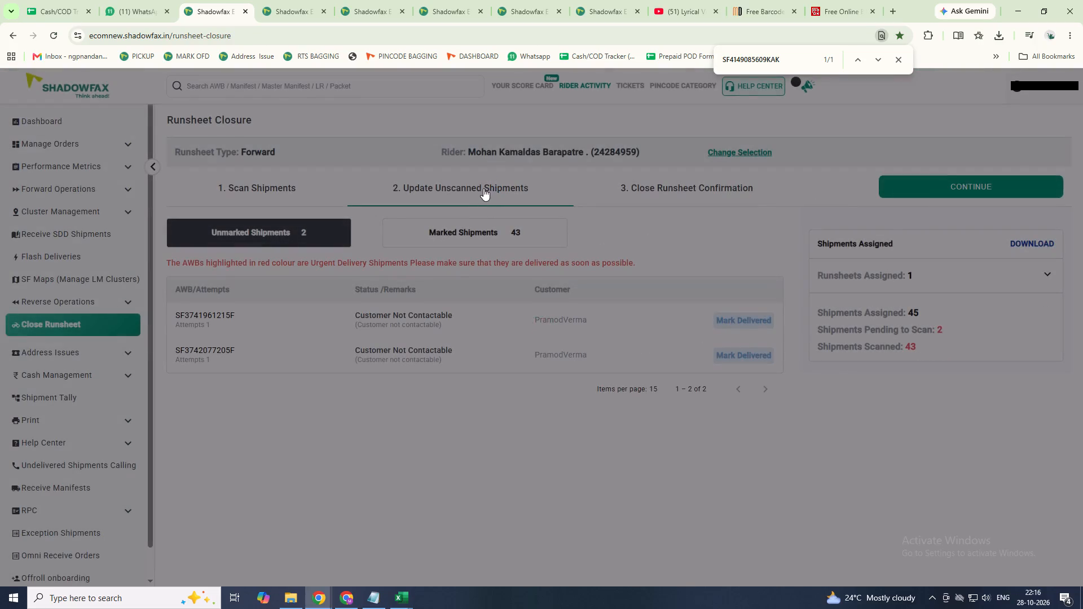
double_click(223, 312)
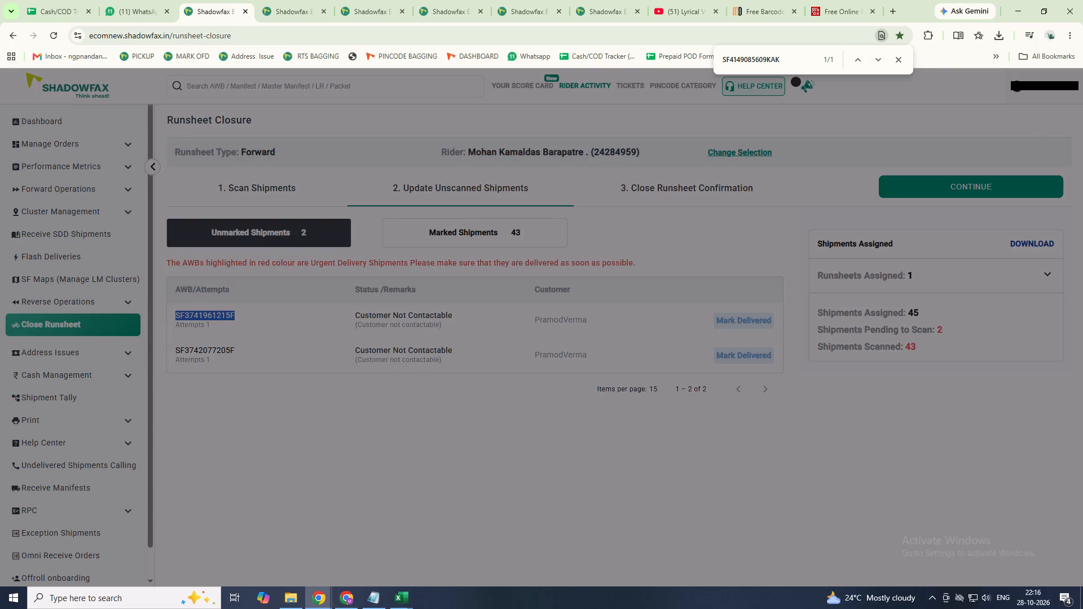
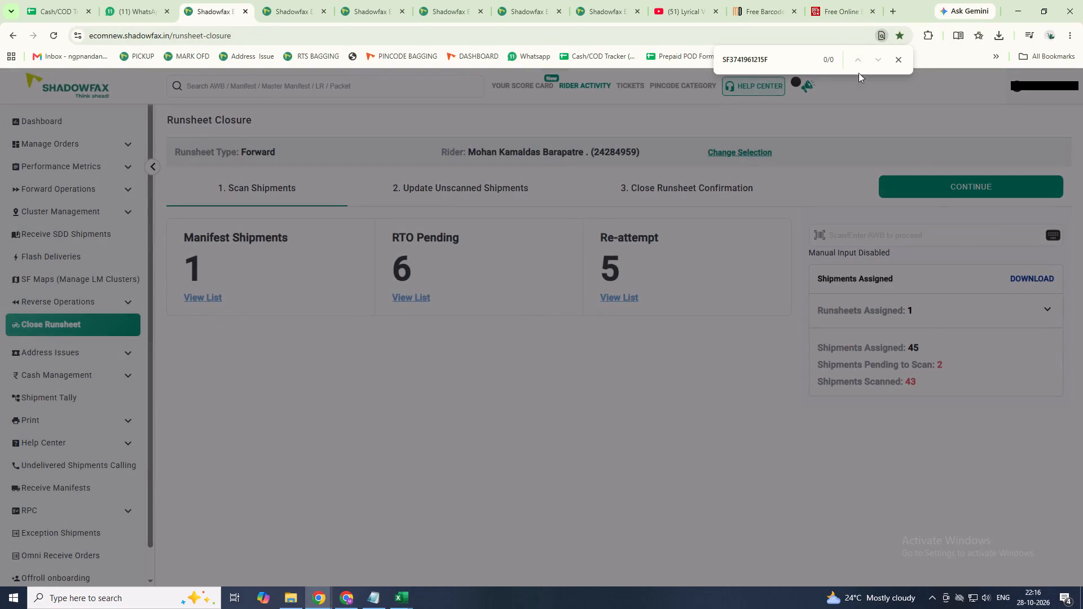
Enable manual AWB input in rider Mohan's forward runsheet closure and enter the shipment number starting with SF37.
click(1054, 235)
click(1037, 233)
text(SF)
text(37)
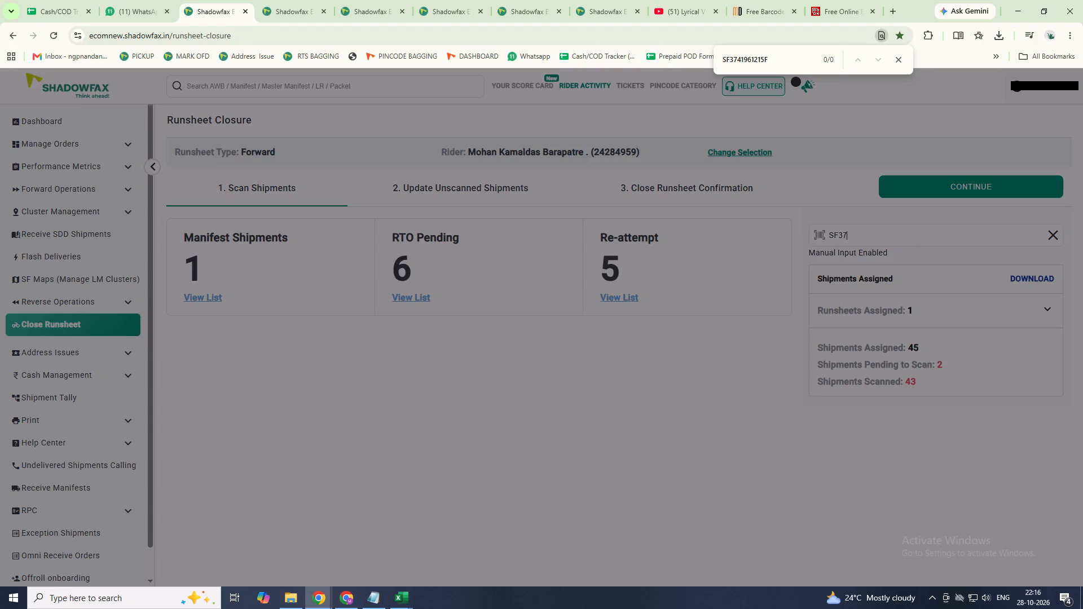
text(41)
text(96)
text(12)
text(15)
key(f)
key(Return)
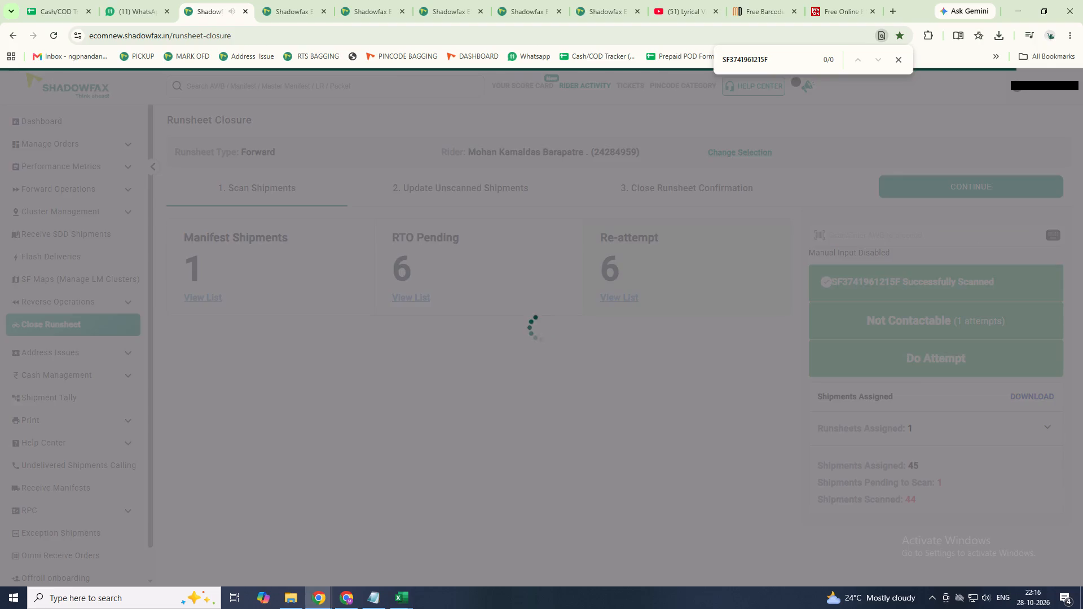
click(398, 187)
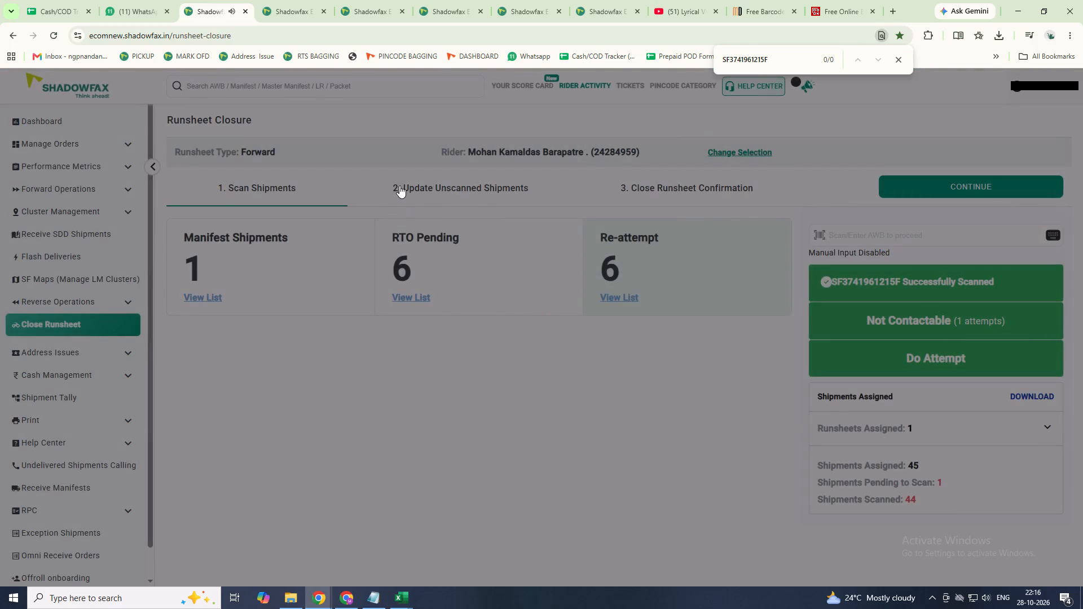
triple_click(230, 310)
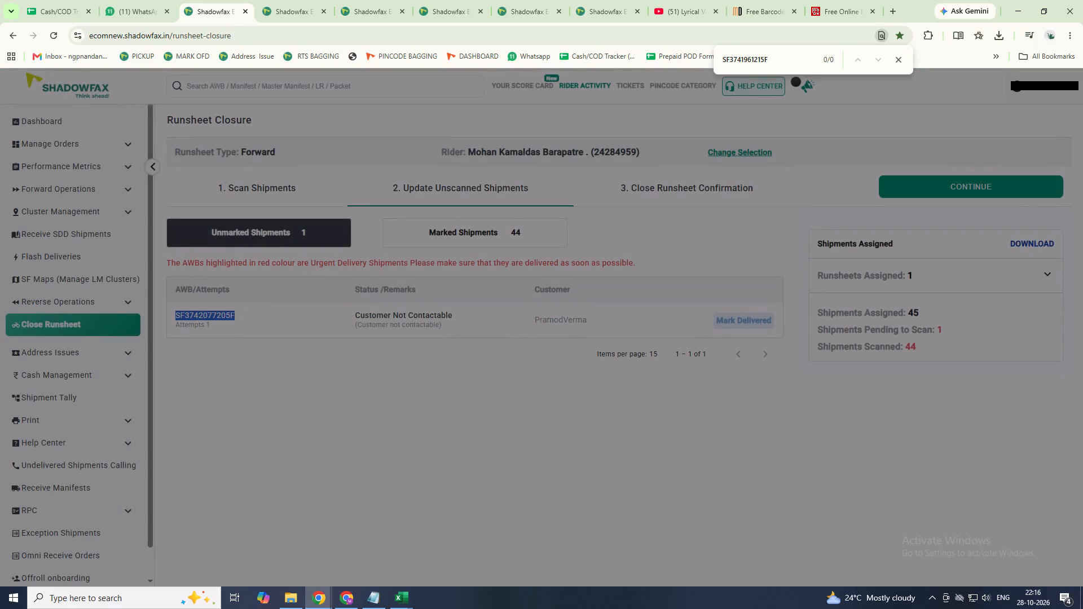
key(ctrl+c)
click(236, 193)
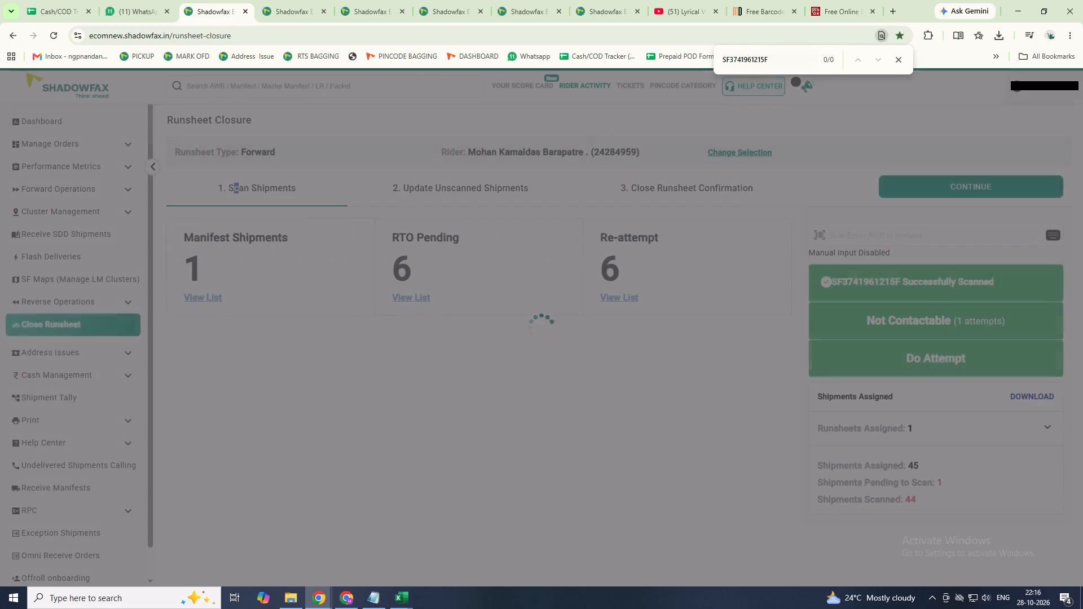
double_click(734, 55)
key(ctrl+v)
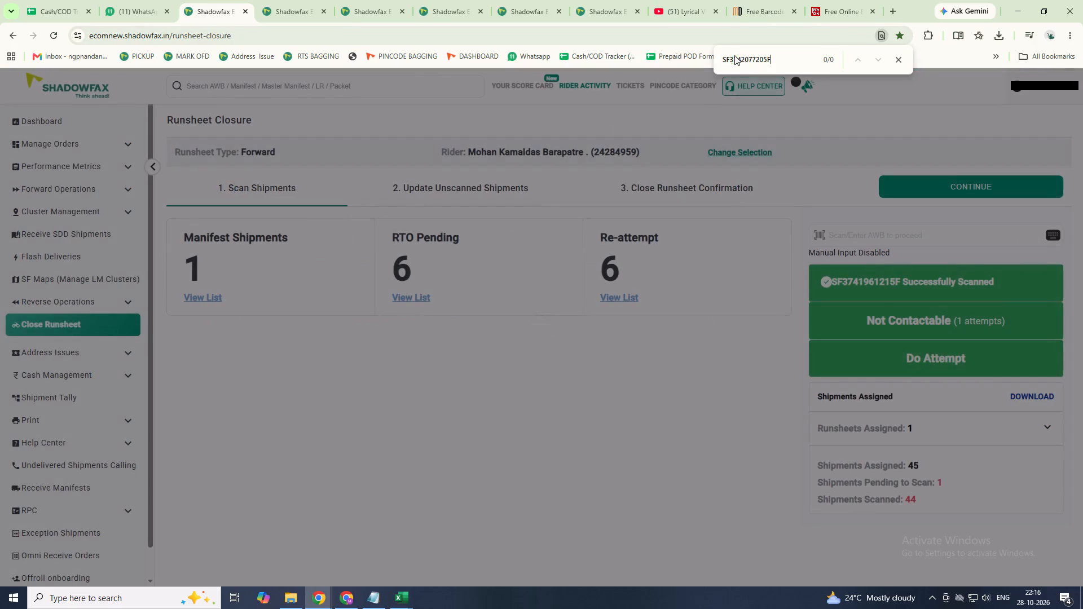
key(Return)
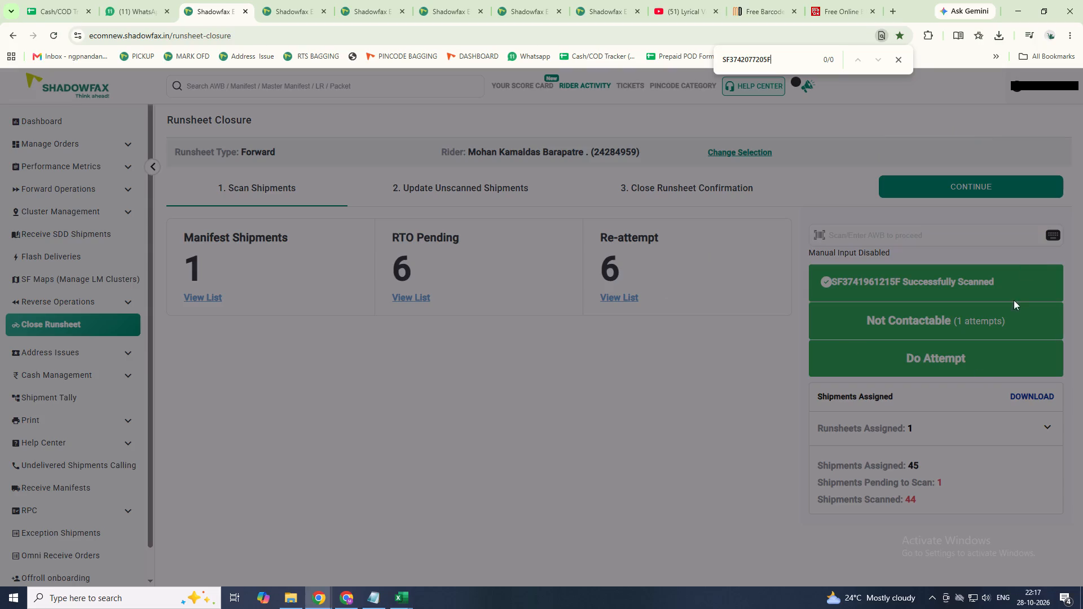
click(1055, 239)
click(1040, 240)
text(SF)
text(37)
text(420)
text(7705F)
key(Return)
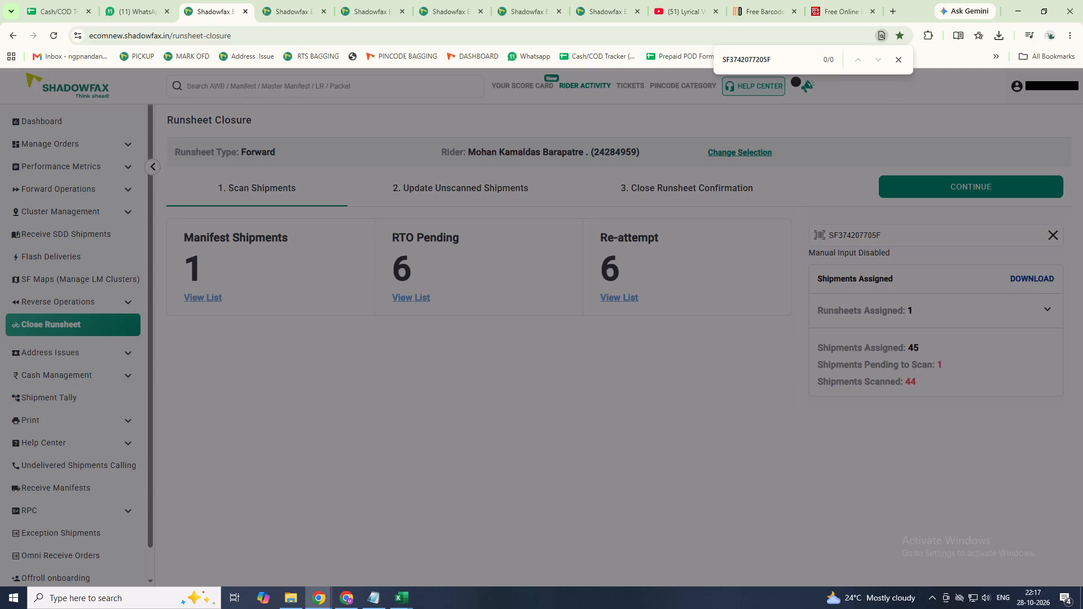
click(866, 236)
key(2)
key(Return)
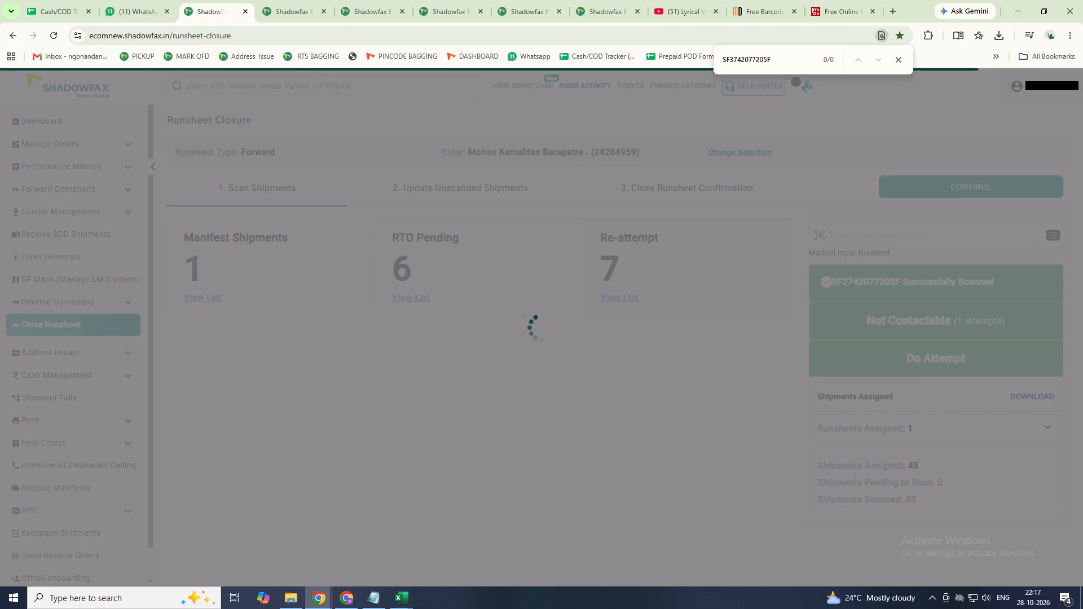
Continue through the unscanned-shipment stage to the closure confirmation of Barapatre's forward runsheet.
click(490, 186)
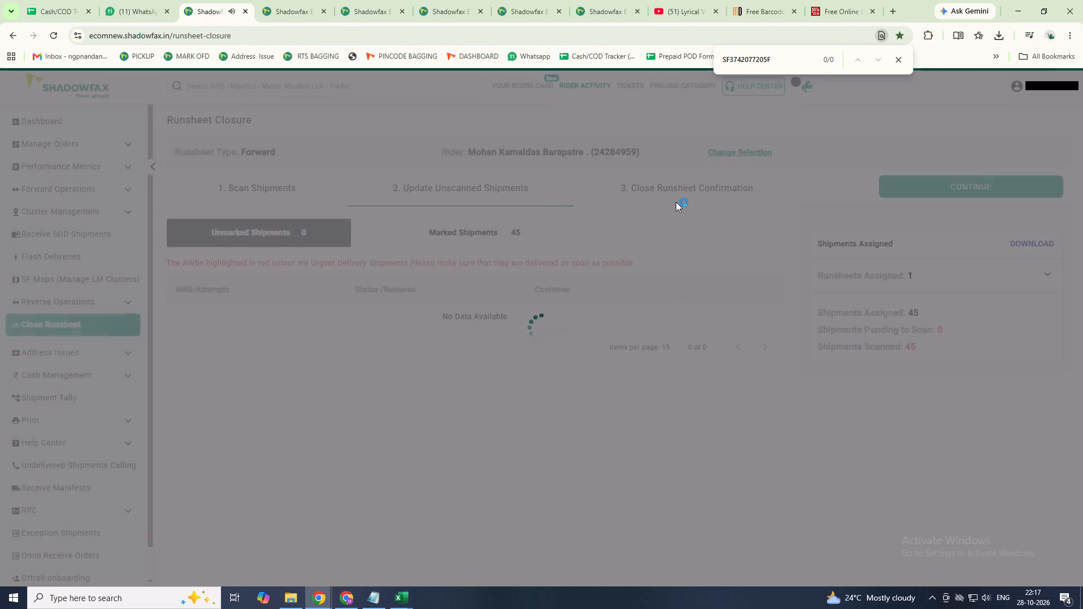
click(672, 191)
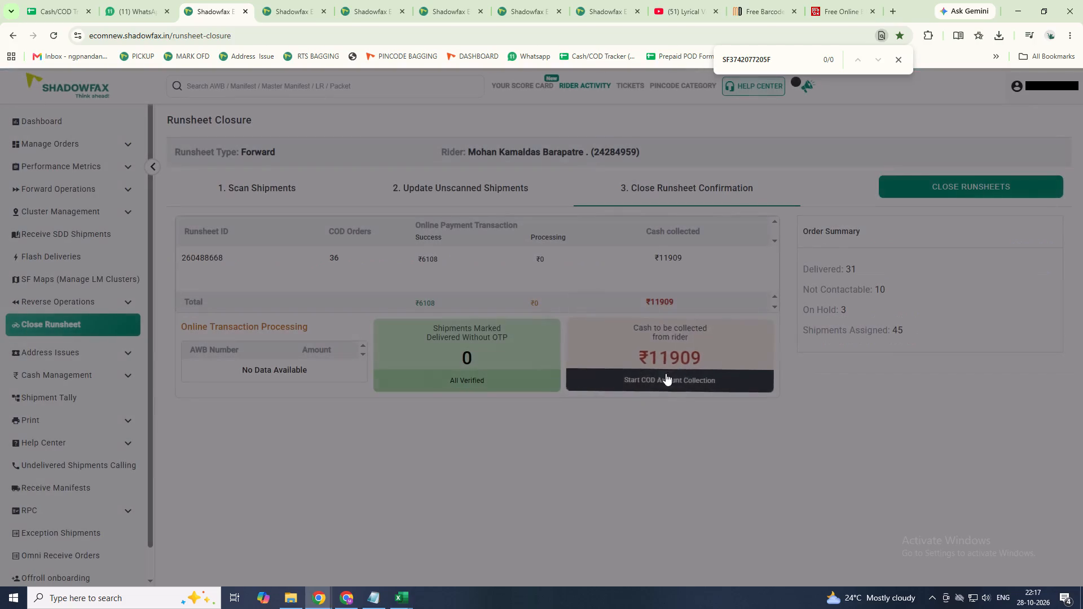
In the tracker's october sheet, enter BARPATRE as the name for rider 23 with a Demo amount of 11909.
click(46, 15)
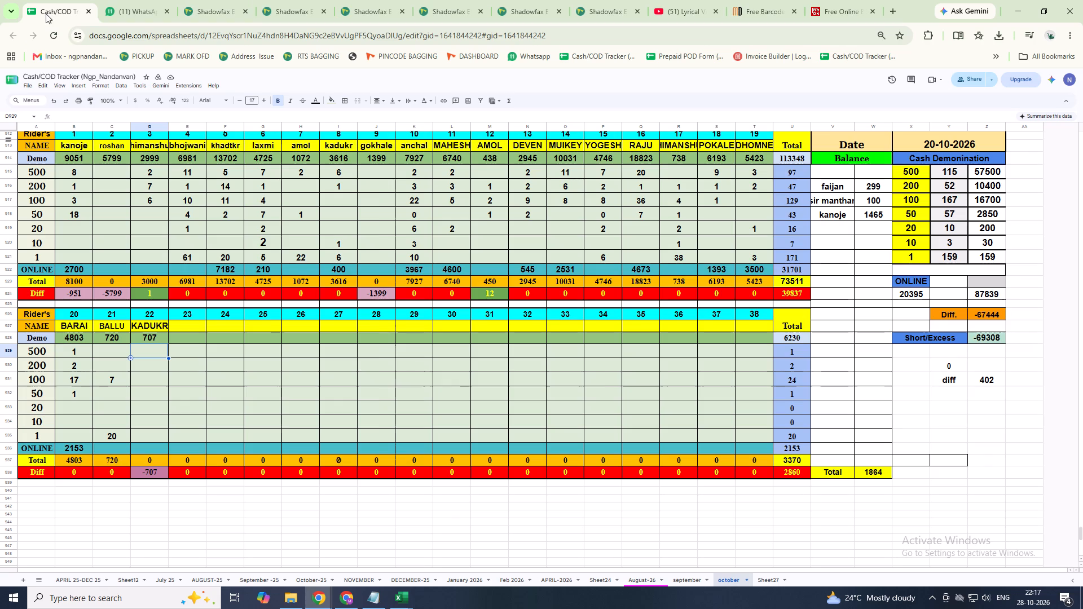
click(187, 339)
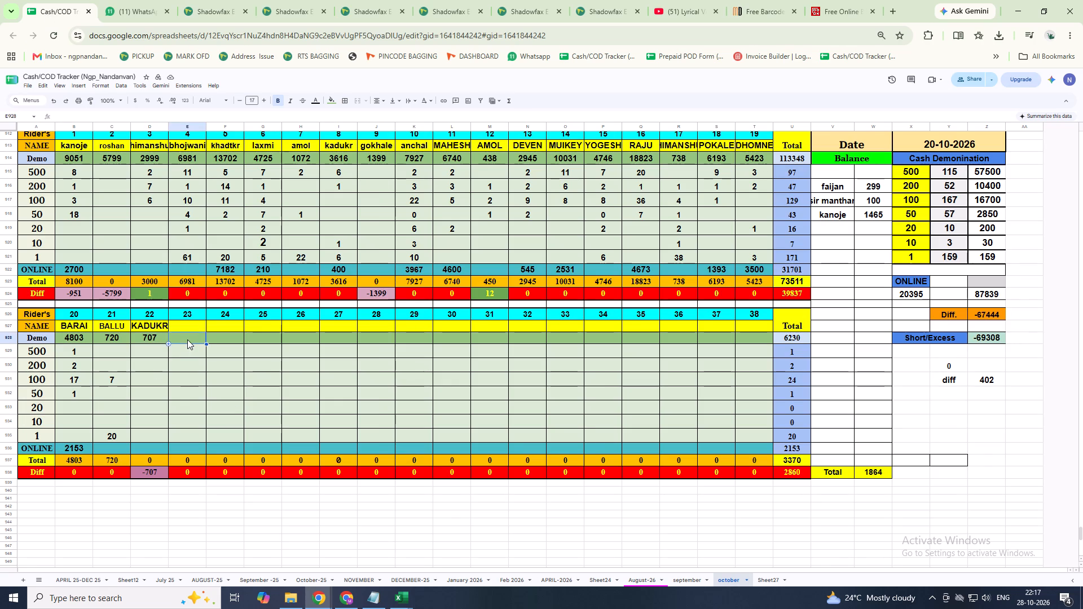
text(11090)
key(Up)
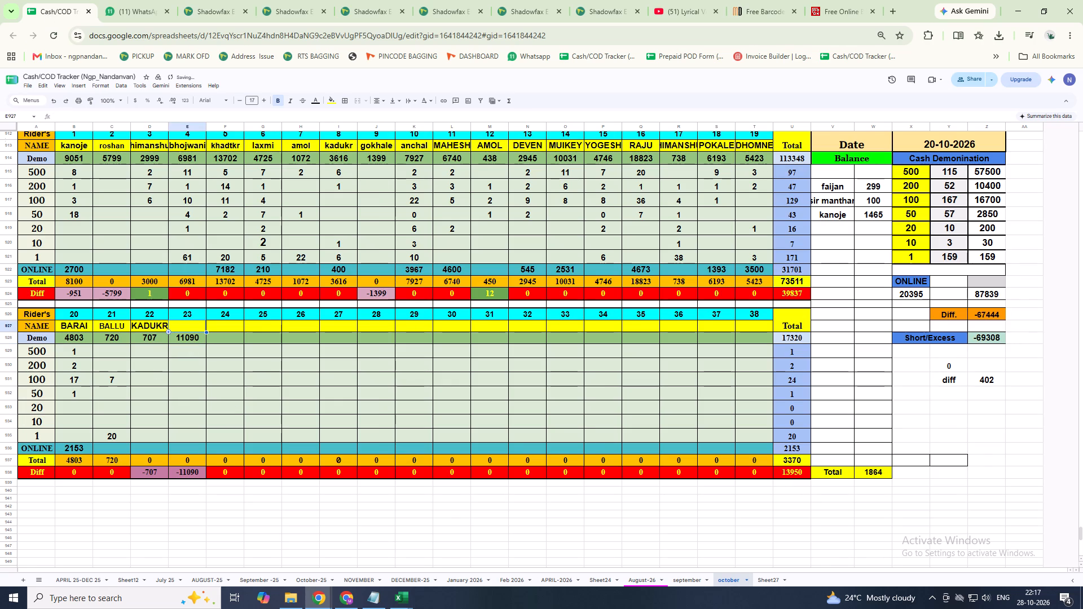
text(BARPATRE)
key(Return)
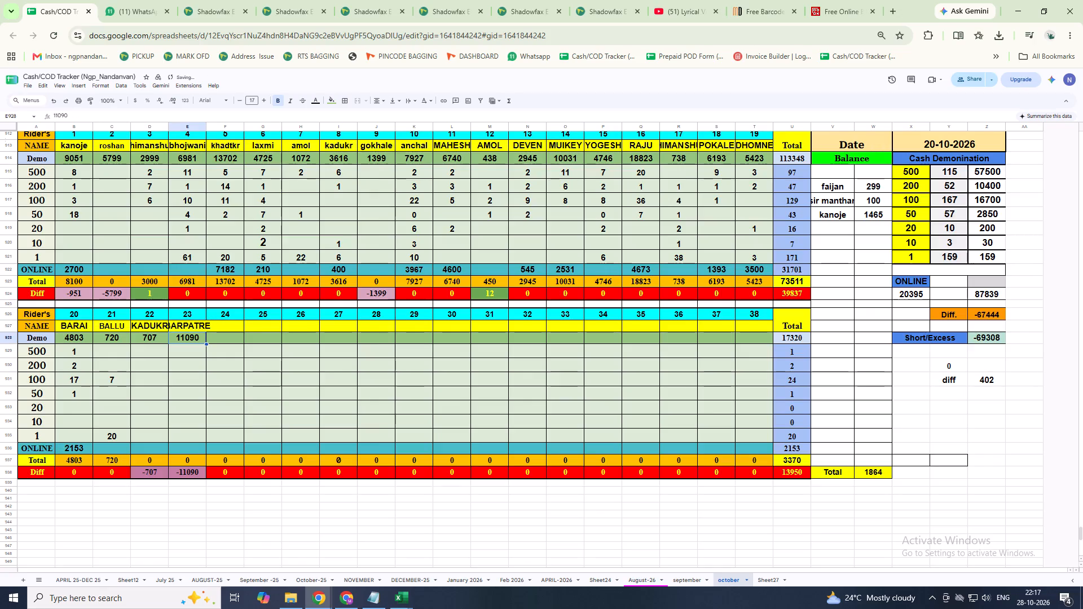
text(11)
text(909)
key(Return)
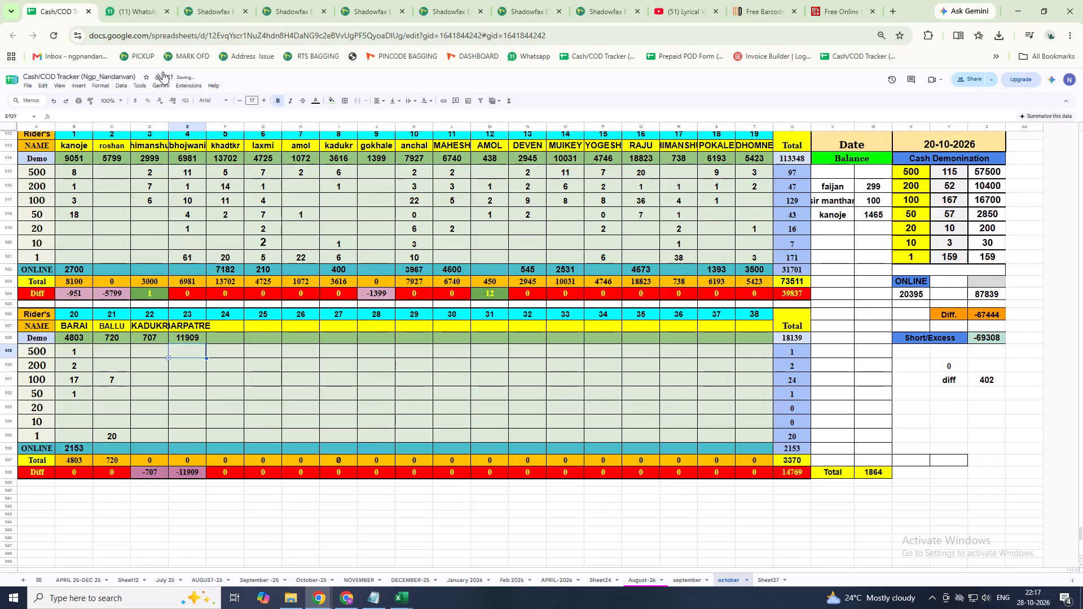
click(209, 15)
click(648, 379)
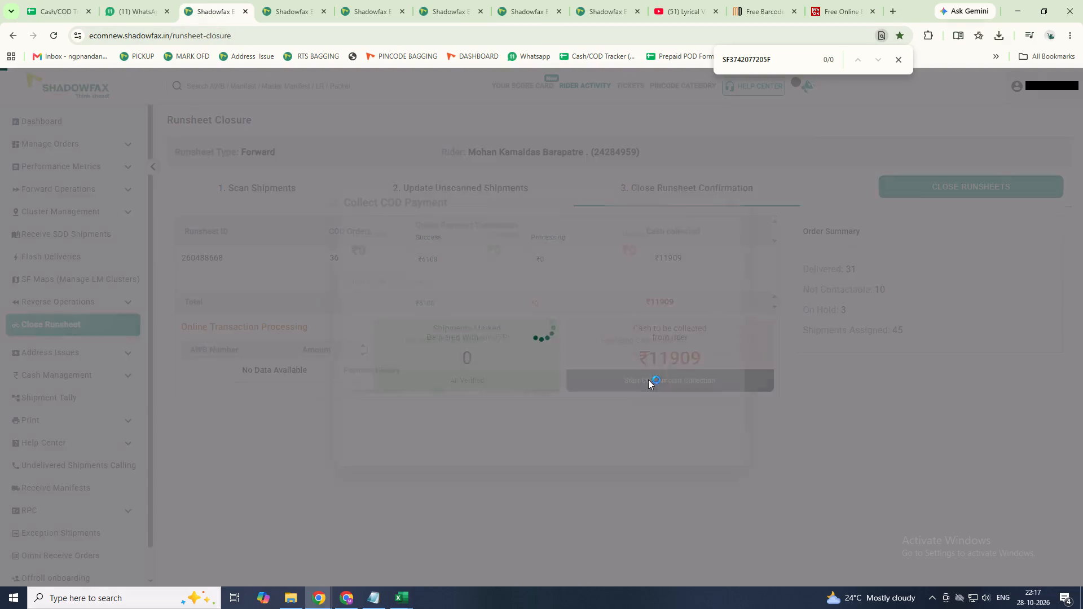
click(628, 333)
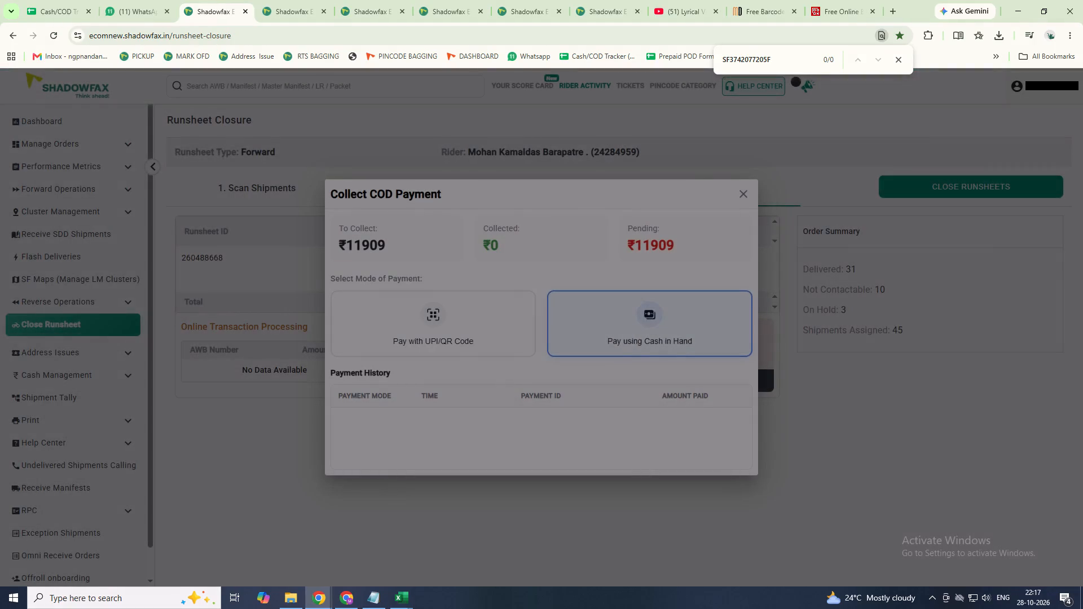
click(597, 391)
key(1)
text(1909)
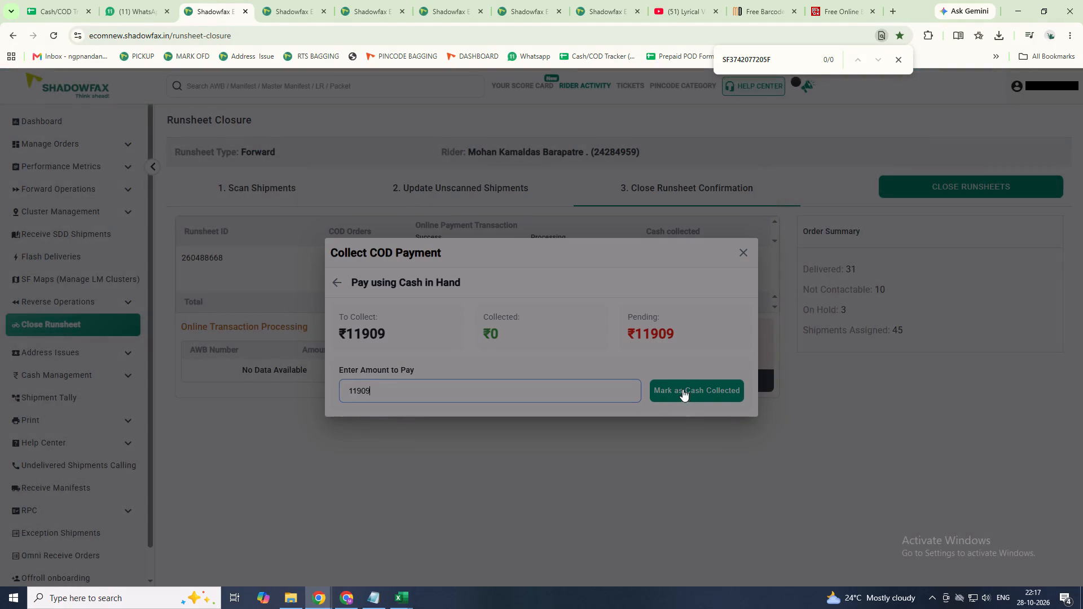
click(683, 389)
click(745, 195)
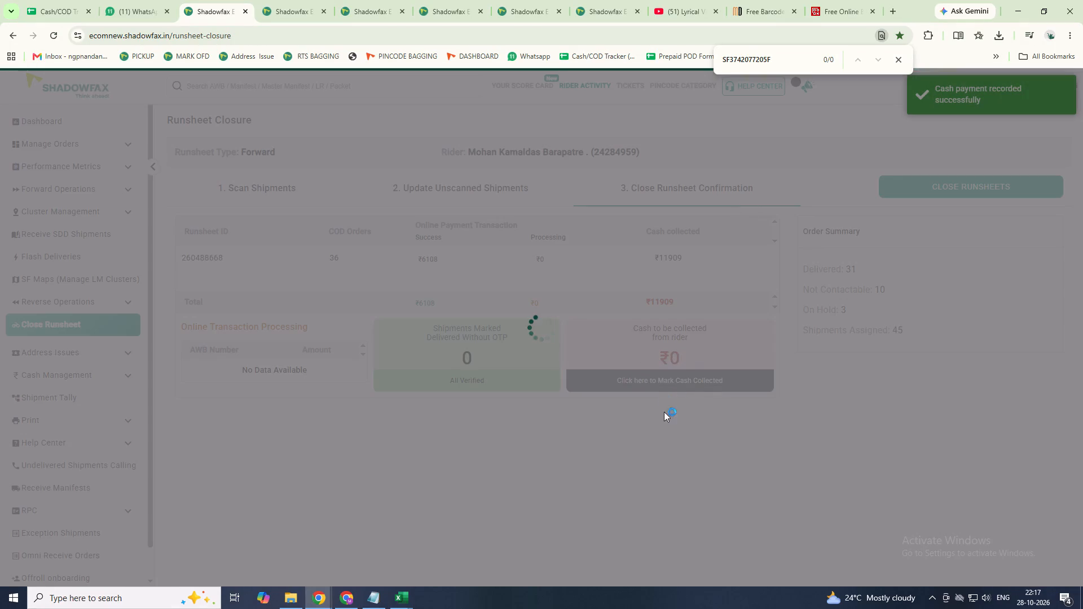
click(695, 377)
click(696, 378)
Close Barapatre's forward runsheets.
click(969, 174)
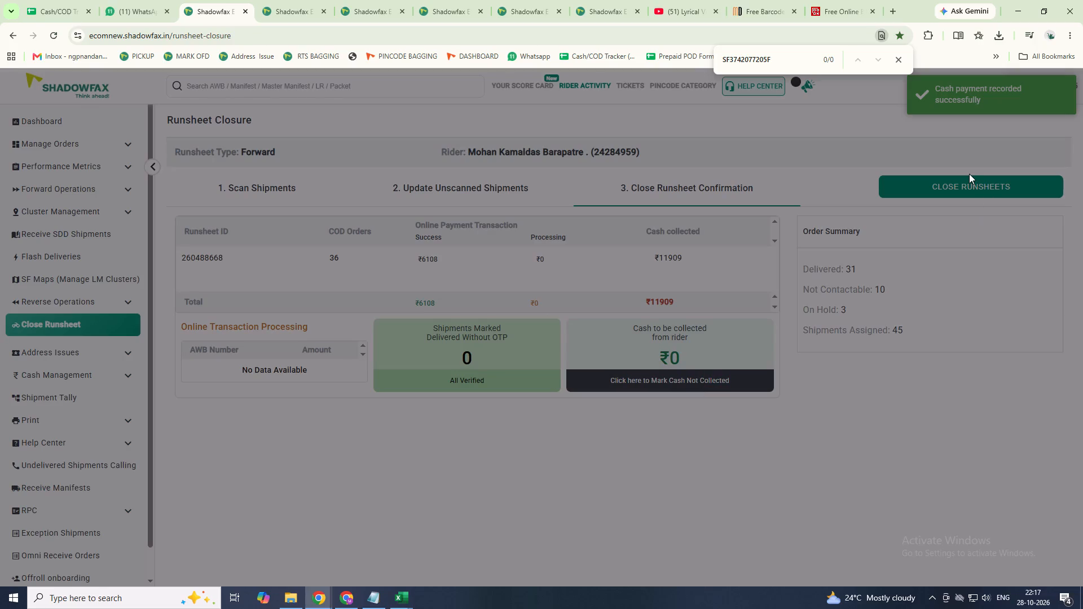
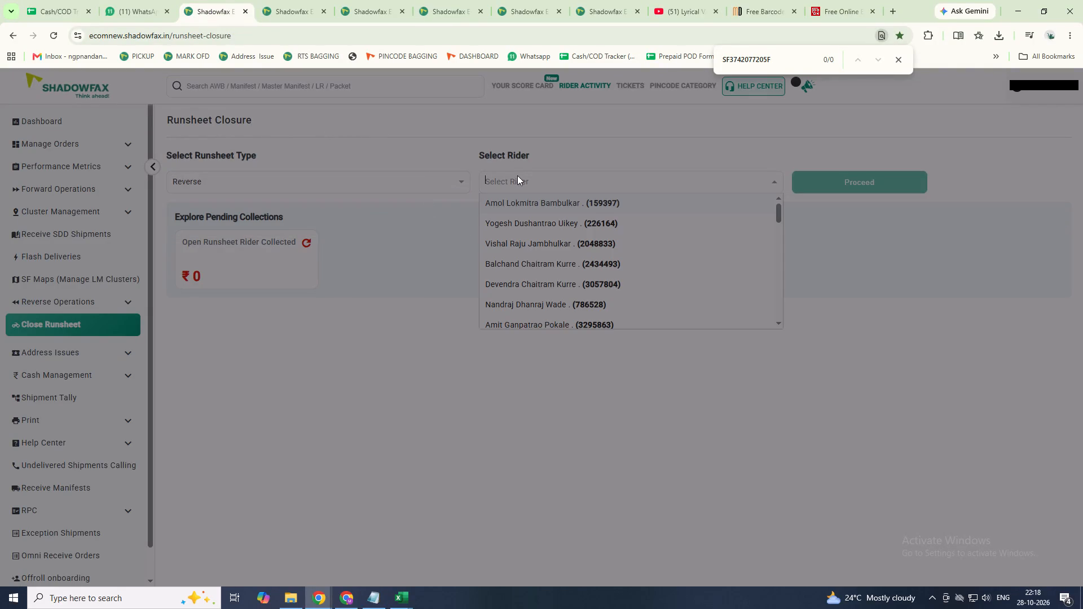
Open rider Barapatre's reverse runsheet for closure and go to its unscanned-shipment stage.
text(MOJH)
key(BackSpace)
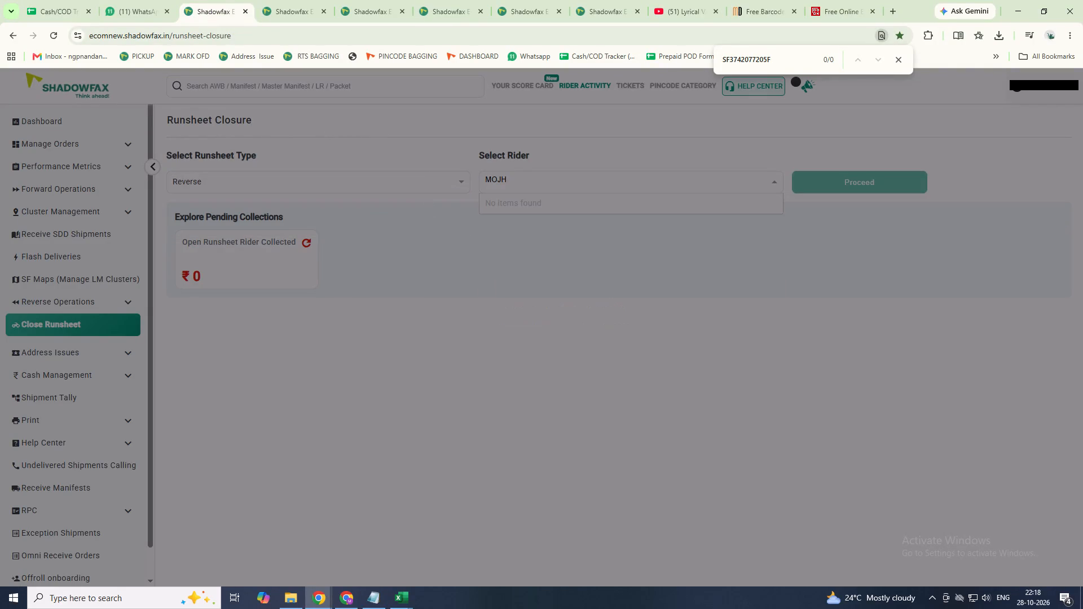
key(BackSpace)
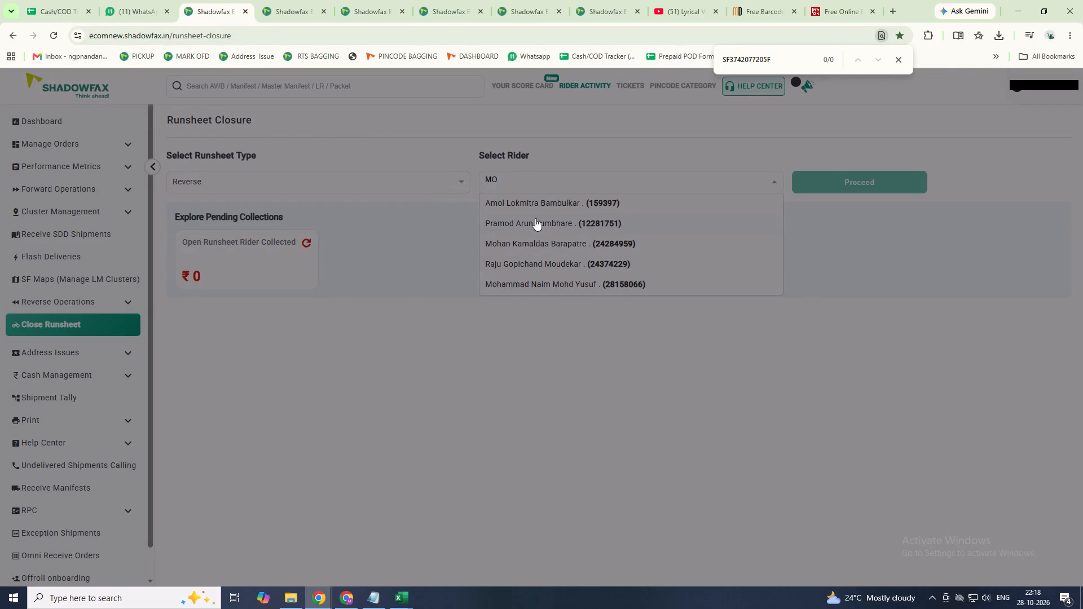
click(530, 240)
click(857, 183)
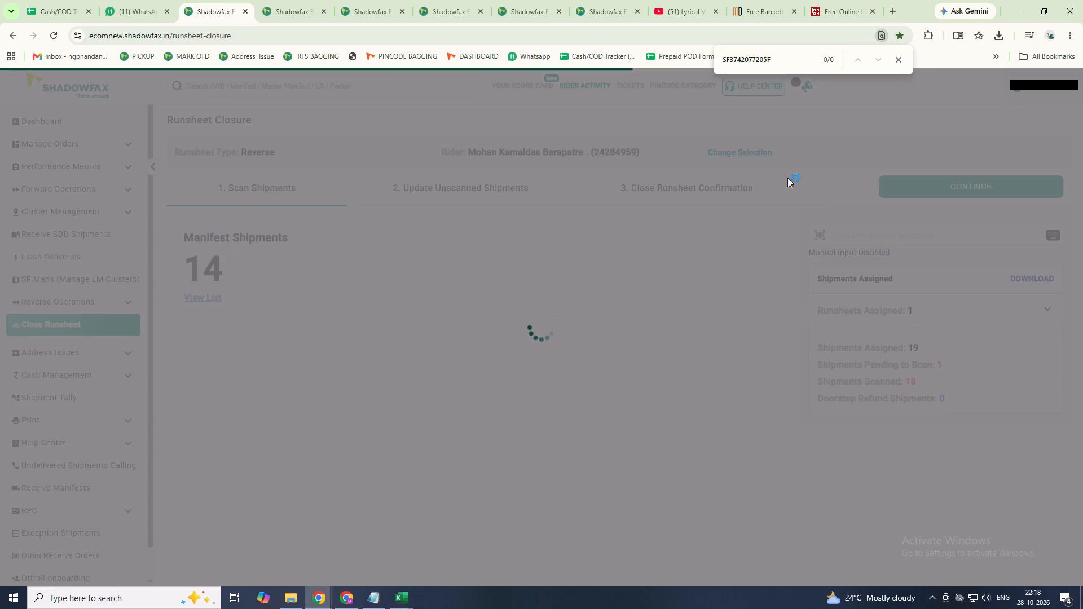
click(453, 187)
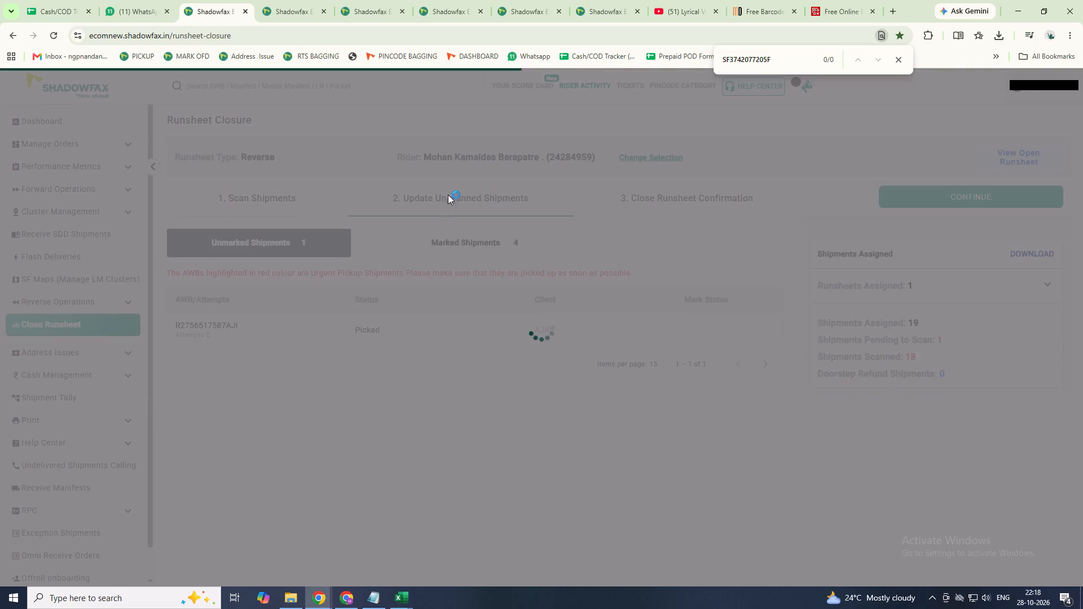
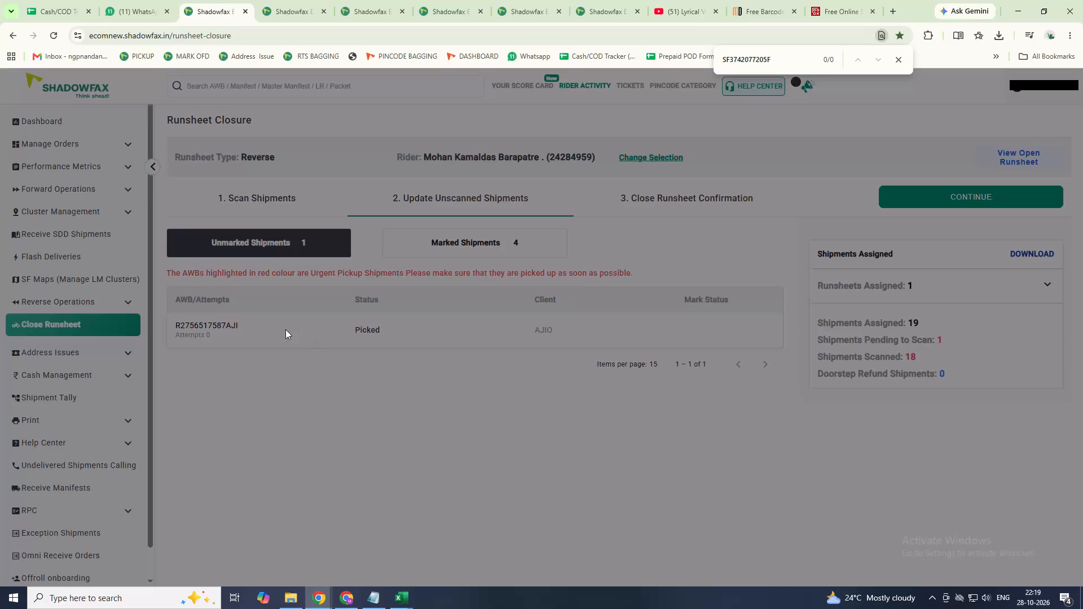
triple_click(223, 324)
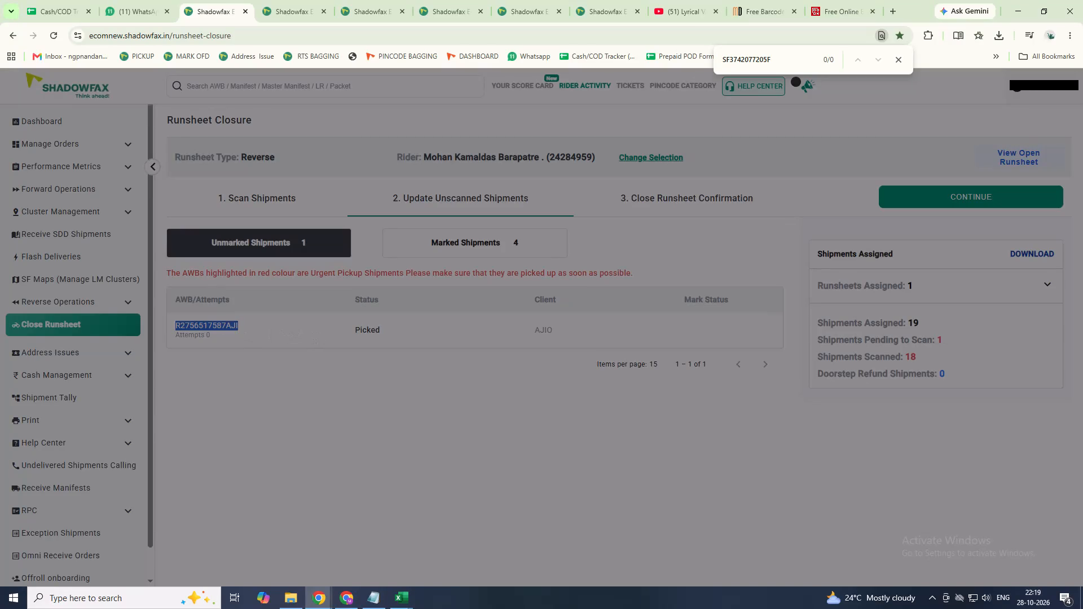
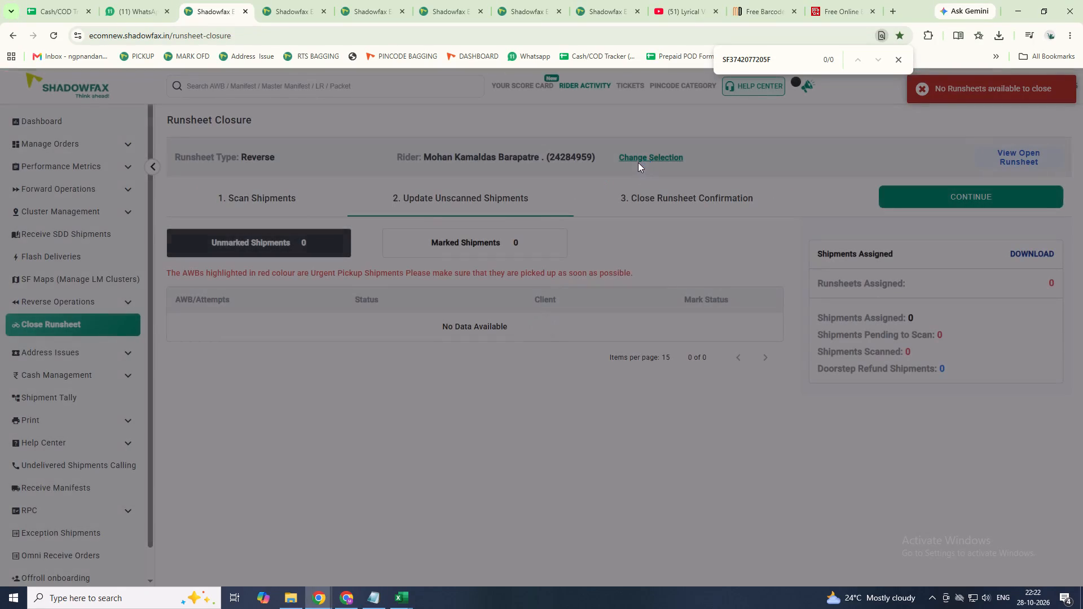
Leave Barapatre's reverse runsheet closure and open the rider list to choose another rider.
click(637, 162)
click(628, 161)
click(580, 180)
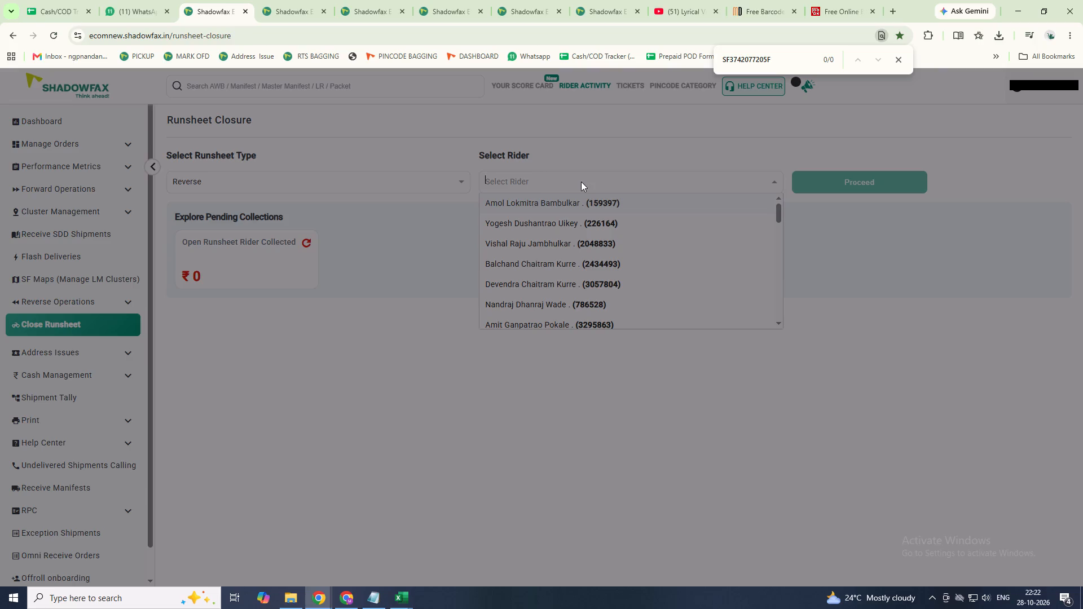
Open rider Rahul's reverse runsheet for closure and advance through the stages to the closure confirmation.
text(RAHUL)
click(606, 199)
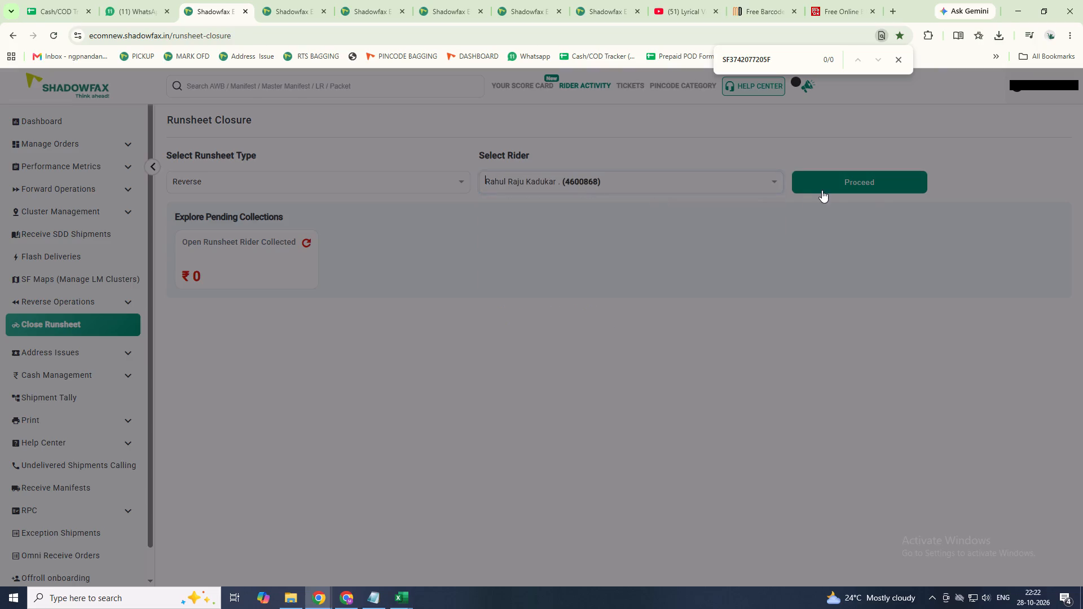
click(822, 187)
click(897, 189)
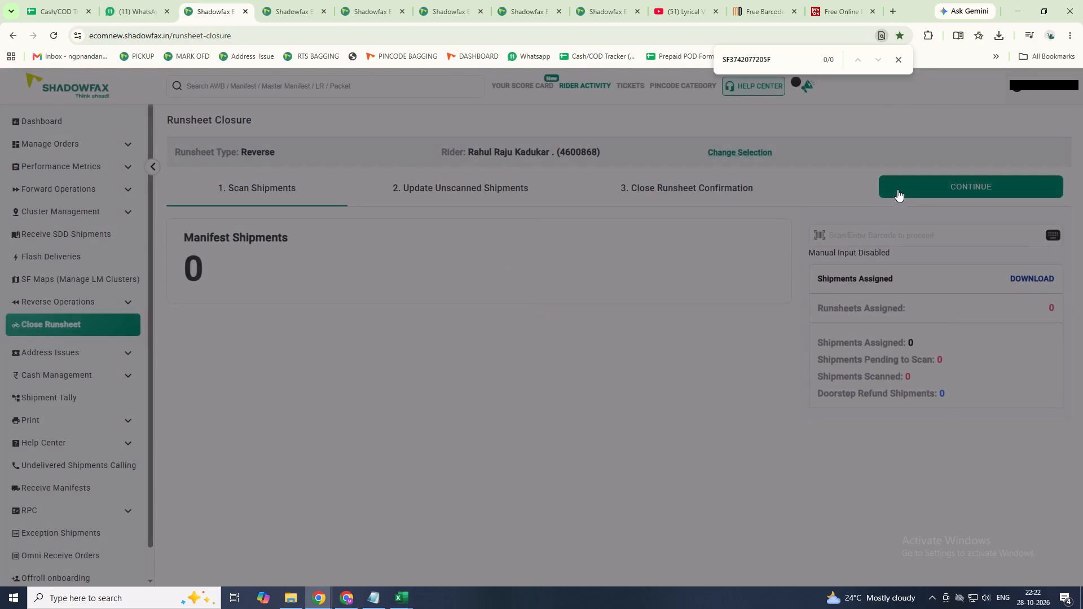
double_click(896, 185)
double_click(899, 190)
click(899, 194)
click(896, 208)
drag(884, 194, 884, 189)
click(895, 176)
click(900, 180)
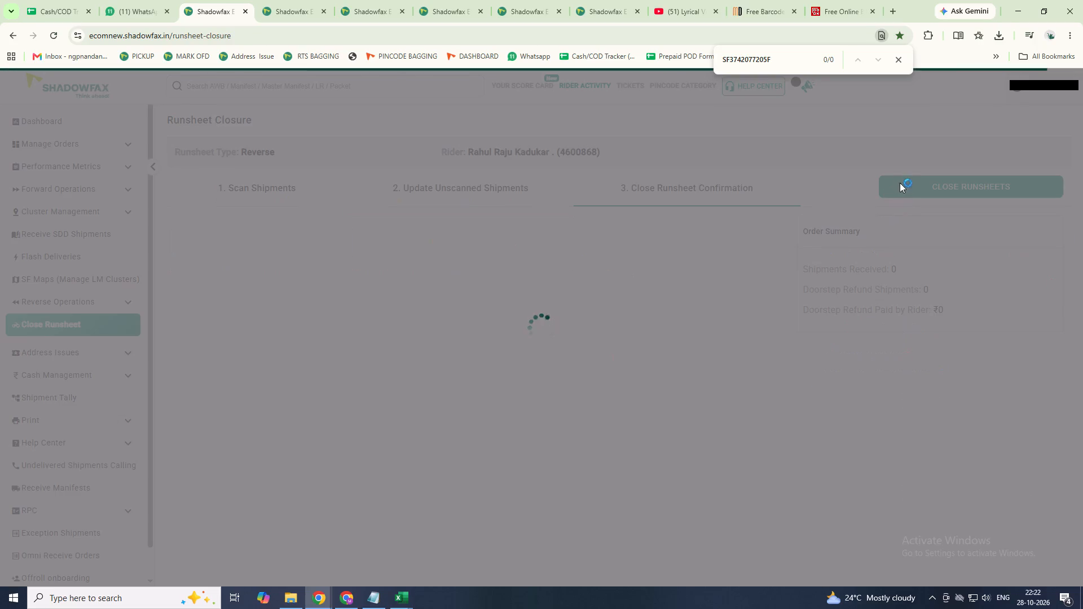
Try to close rider Rahul's reverse runsheets and go back to the runsheet type and rider selection.
double_click(901, 187)
double_click(899, 183)
click(905, 183)
double_click(912, 186)
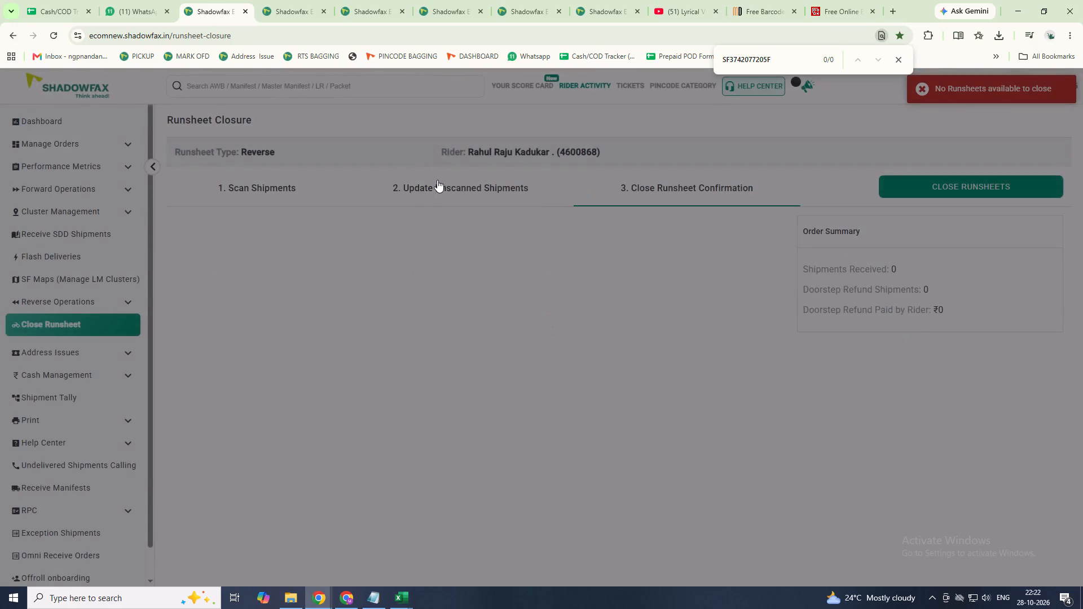
click(437, 181)
click(648, 158)
click(637, 156)
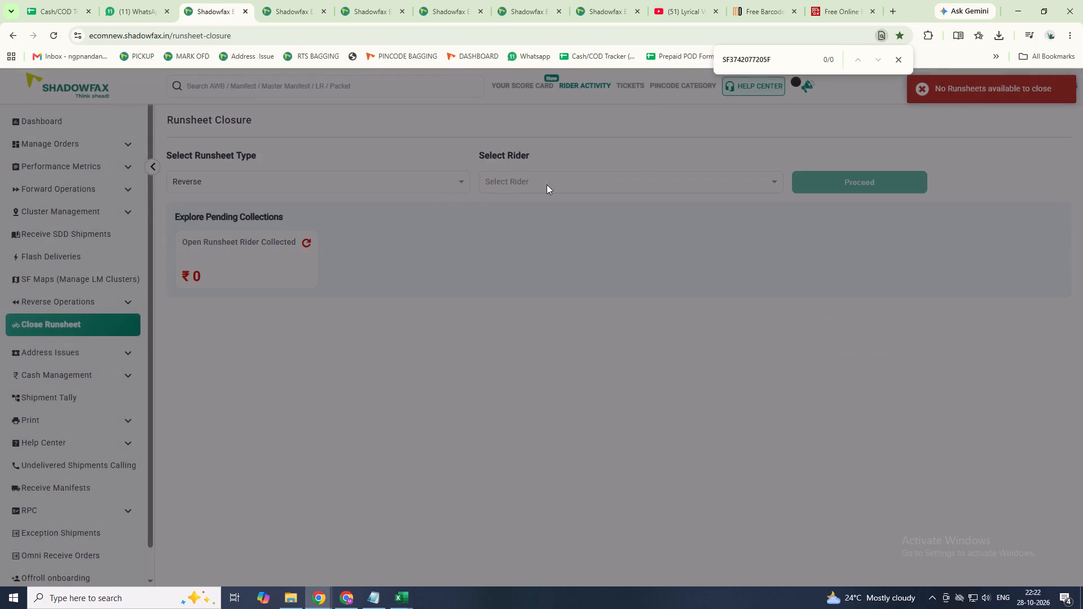
Open rider Rahul's forward runsheet for closure and advance through the stages to the closure confirmation.
click(394, 178)
click(356, 201)
click(578, 167)
click(580, 180)
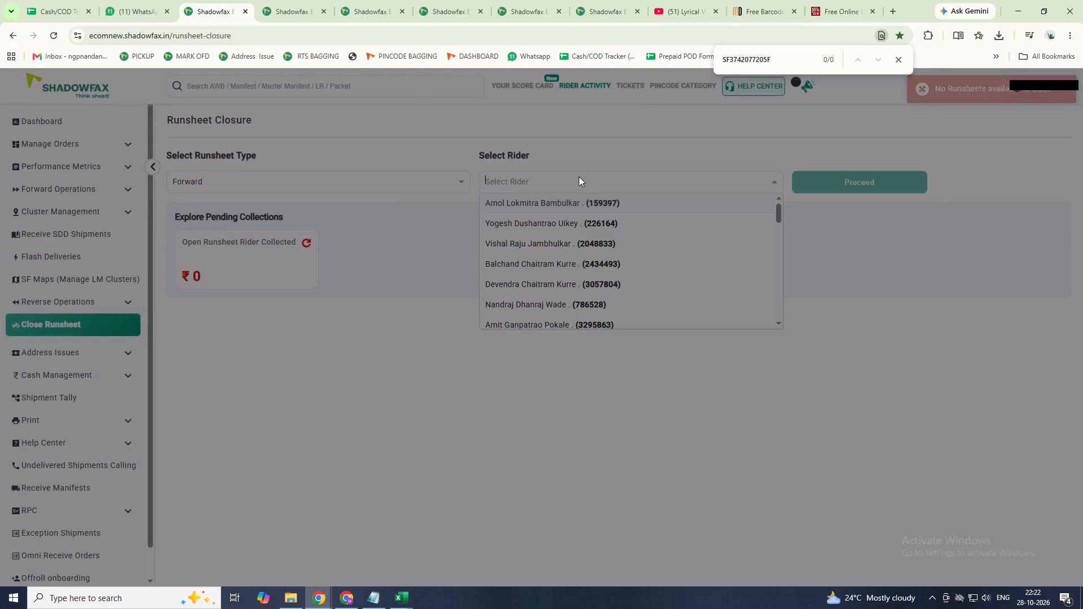
text(RAHU)
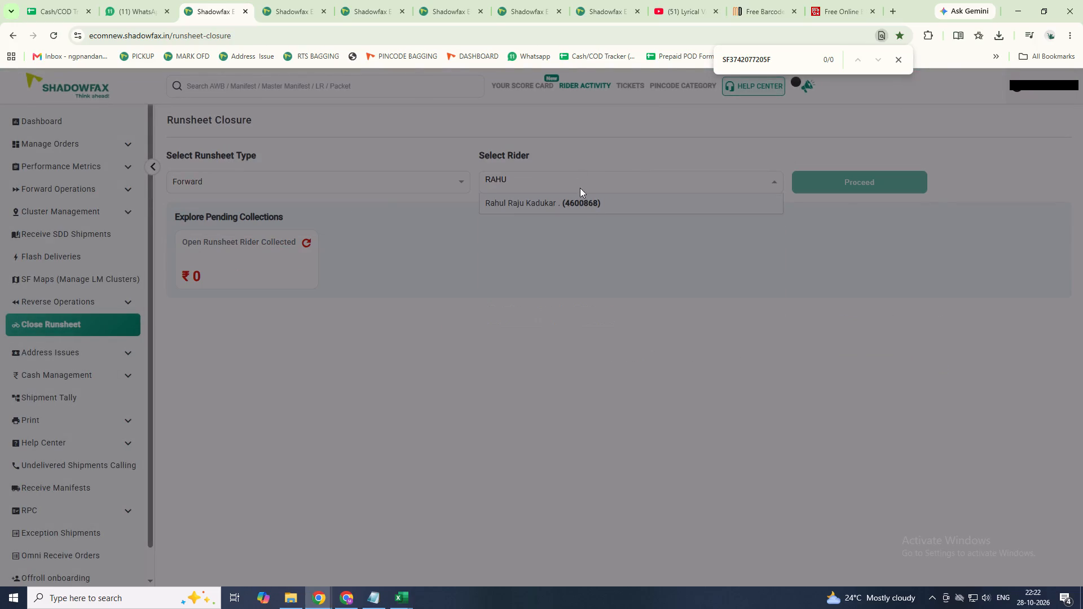
drag(589, 209, 604, 208)
click(839, 184)
triple_click(912, 191)
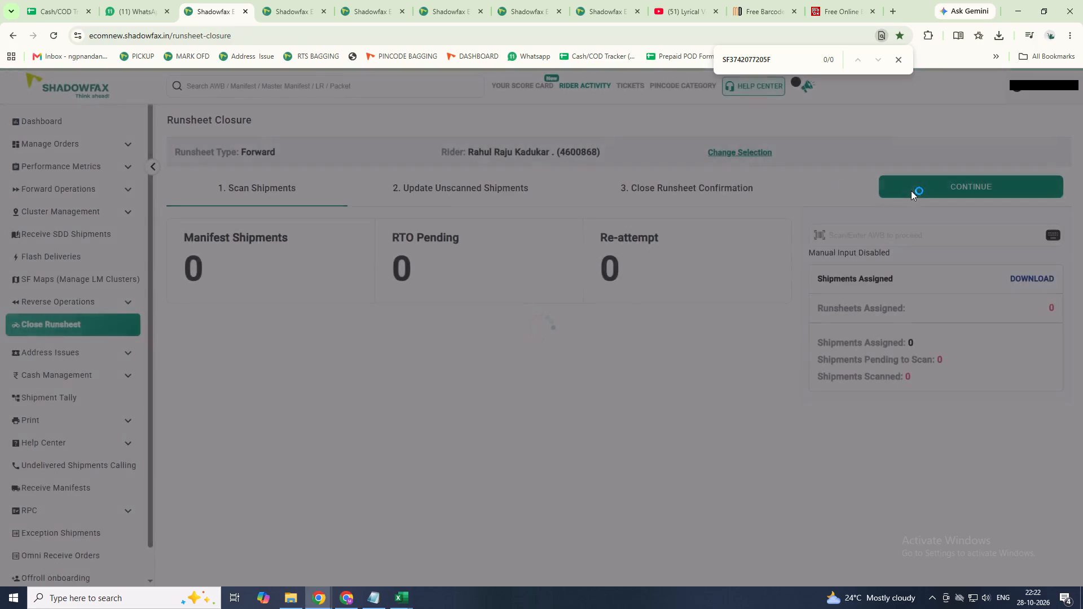
double_click(912, 191)
drag(912, 192, 905, 197)
click(638, 192)
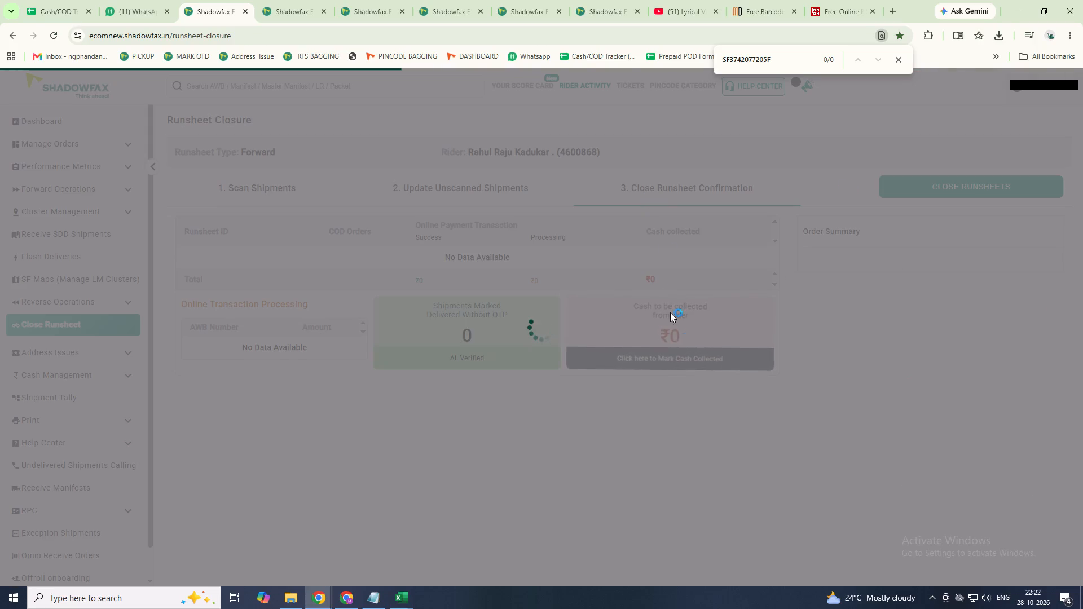
Mark rider Rahul's cash as collected, try to close the forward runsheets, and go back to the rider selection.
click(697, 360)
click(729, 350)
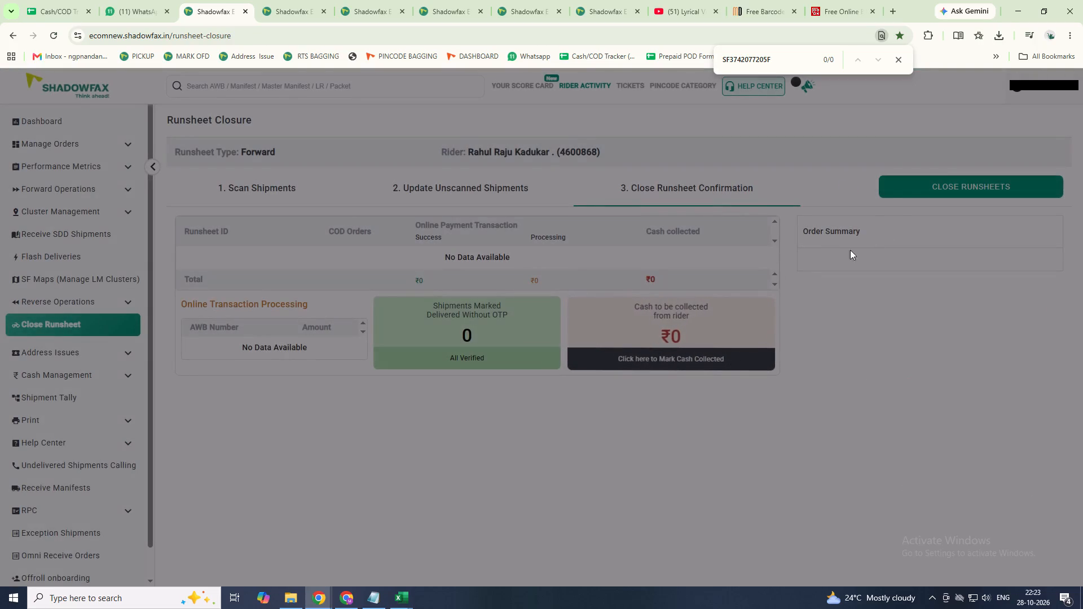
click(893, 190)
click(508, 186)
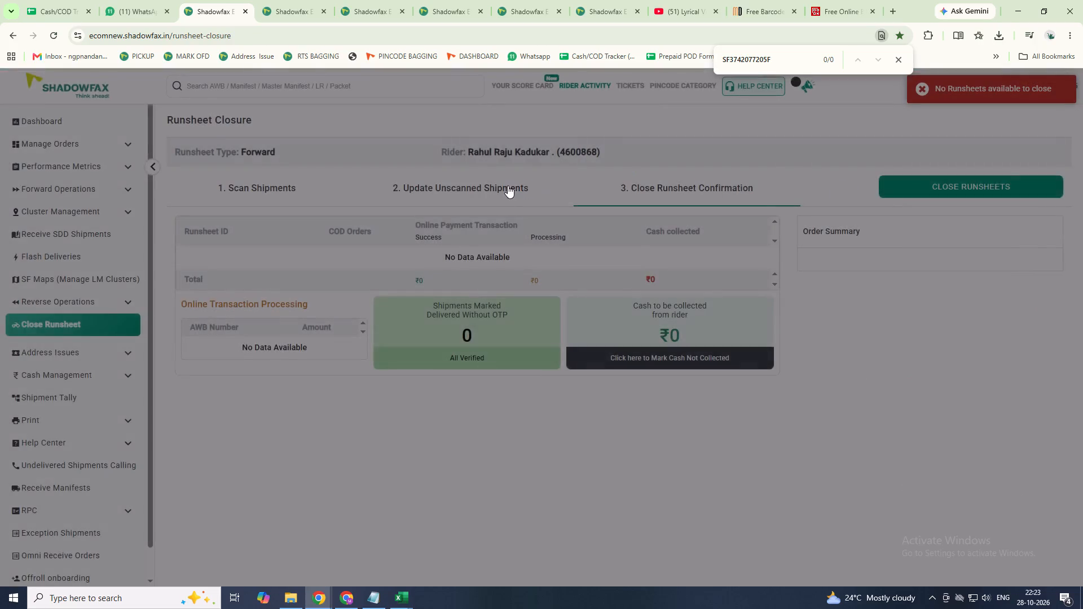
click(746, 151)
click(740, 154)
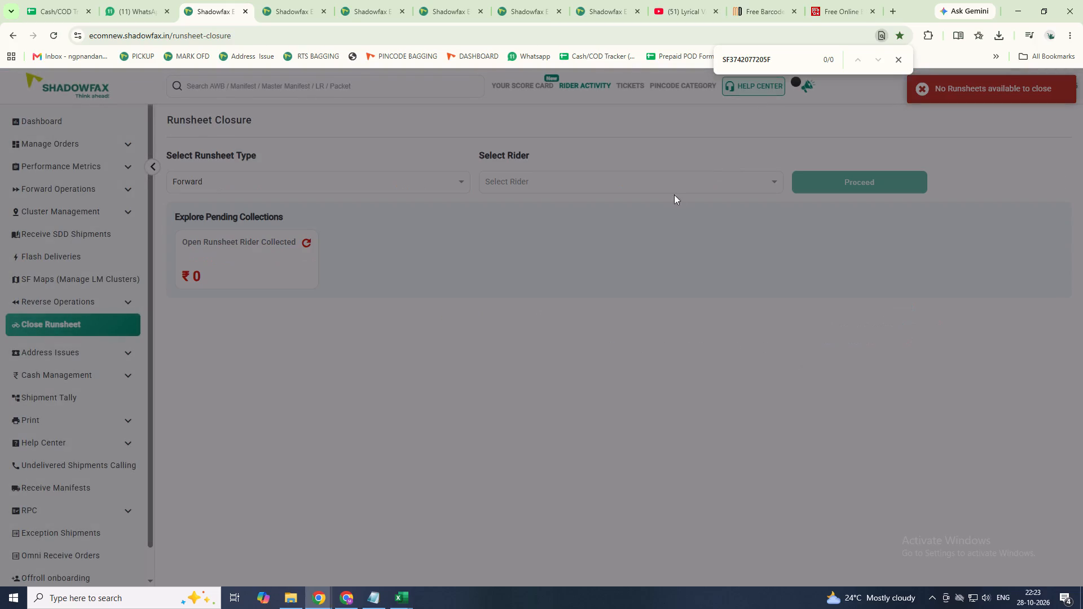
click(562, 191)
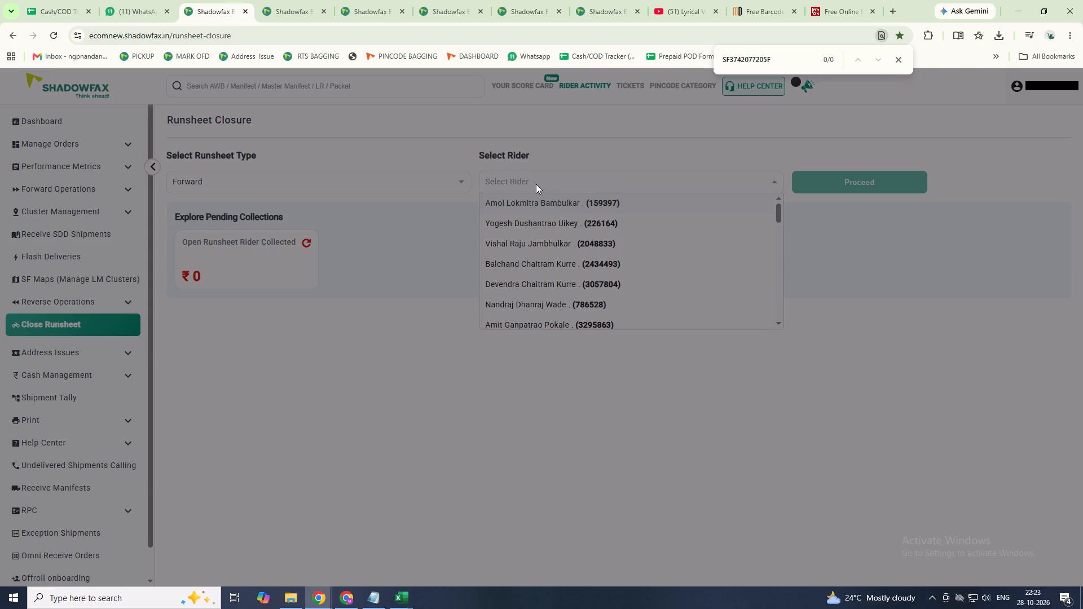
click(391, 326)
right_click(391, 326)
Check the riders' cash entries in the Cash/COD Tracker's october sheet and return to Shadowfax's Runsheet Closure.
click(74, 16)
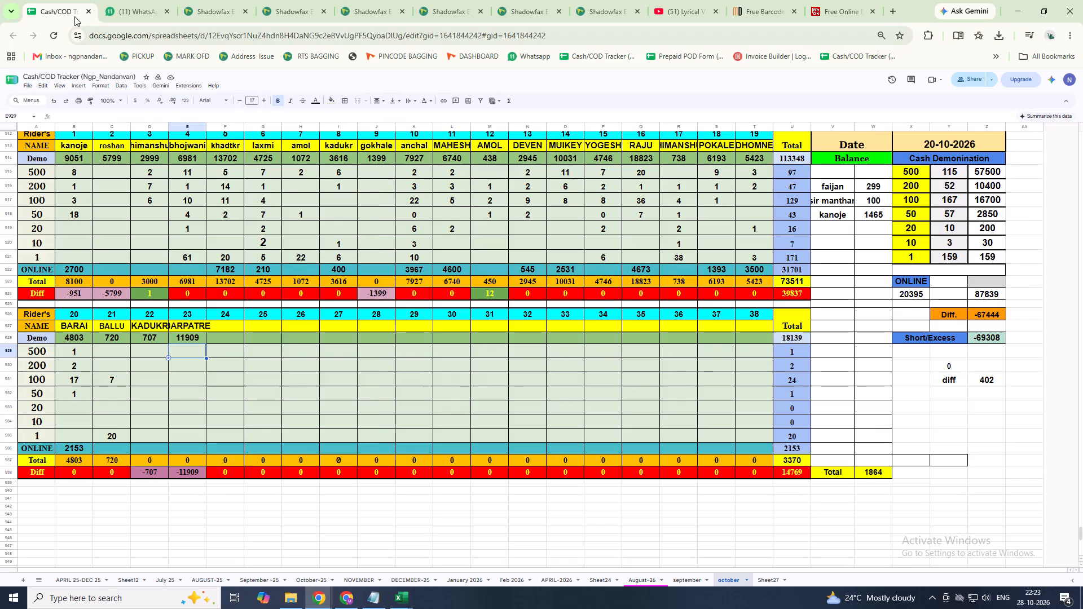
click(203, 6)
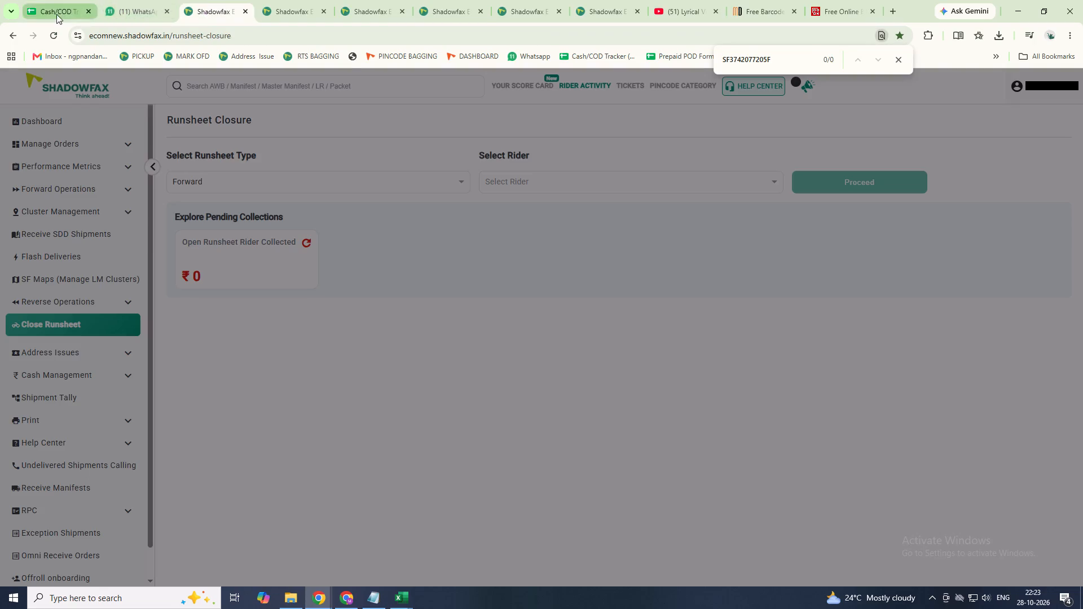
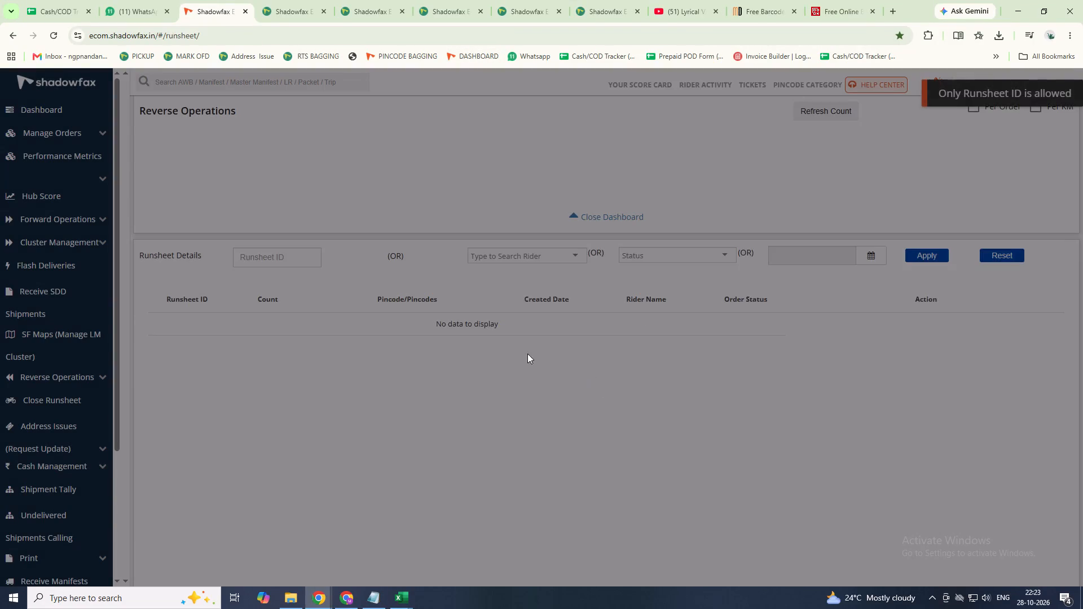
Filter the runsheet list under Reverse Operations to runsheets with the status OFP.
click(629, 254)
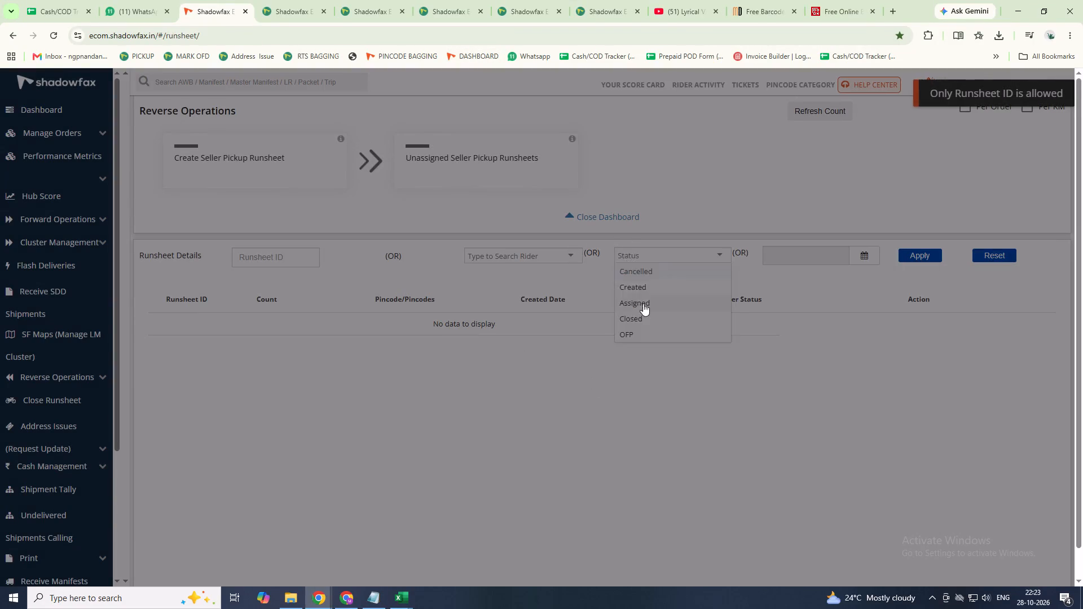
click(636, 333)
click(948, 260)
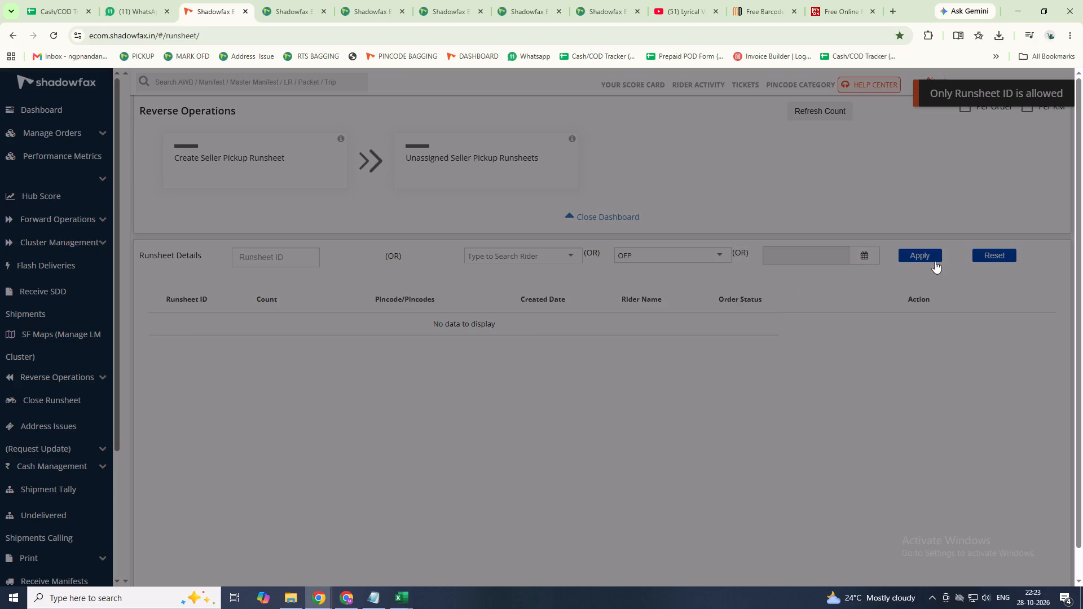
Filter the runsheet details to list the runsheets with order status OFP.
click(917, 254)
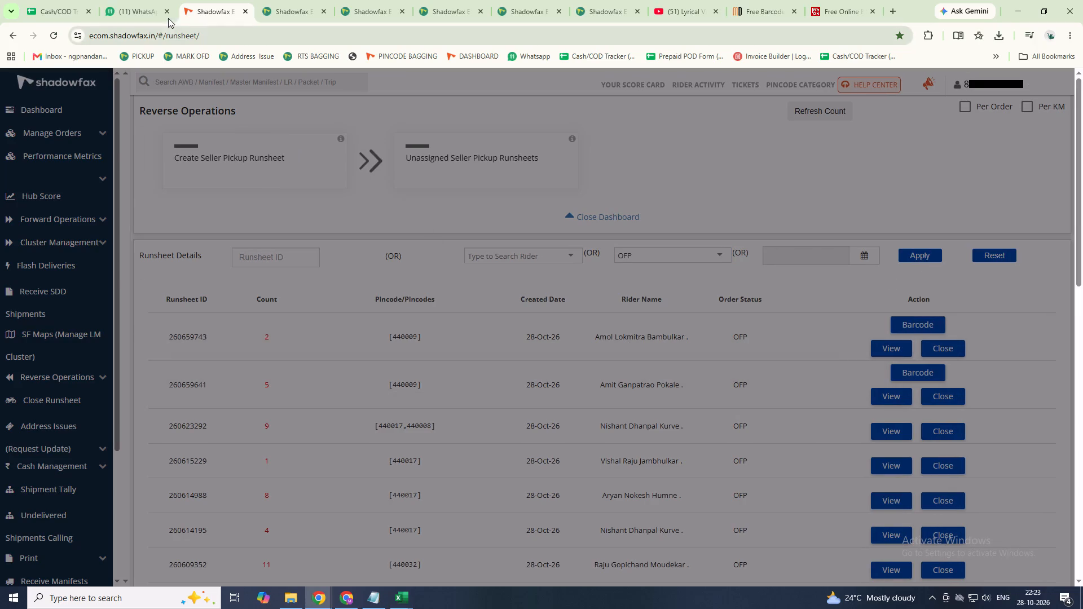
Move the Shipment Tally tab beside WhatsApp, open Close Seller Runsheet from Reverse Operations in it, and bring up the rider choices.
click(373, 11)
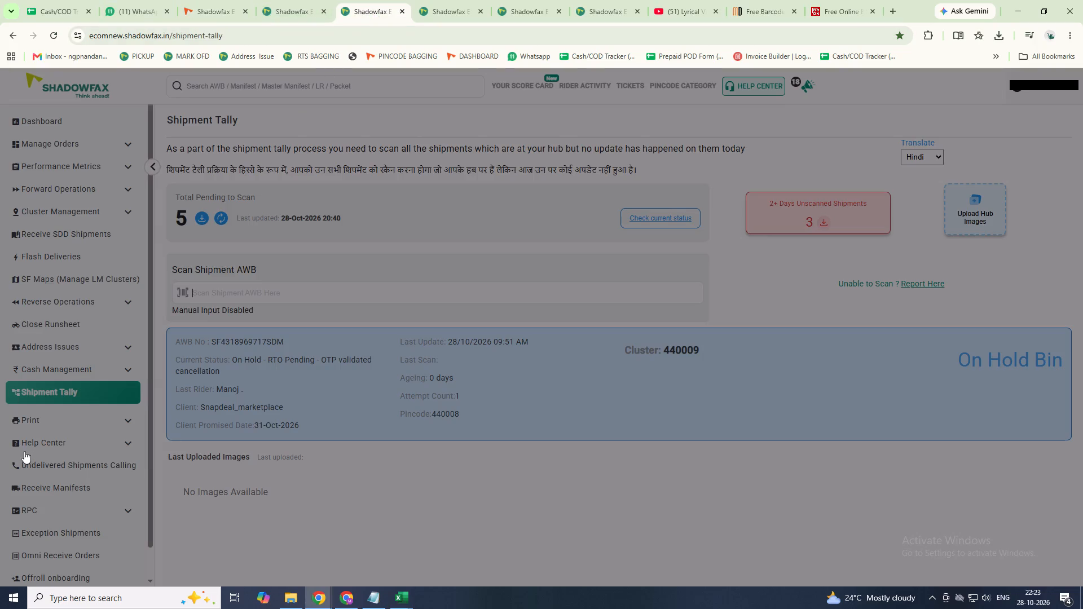
drag(356, 10, 334, 10)
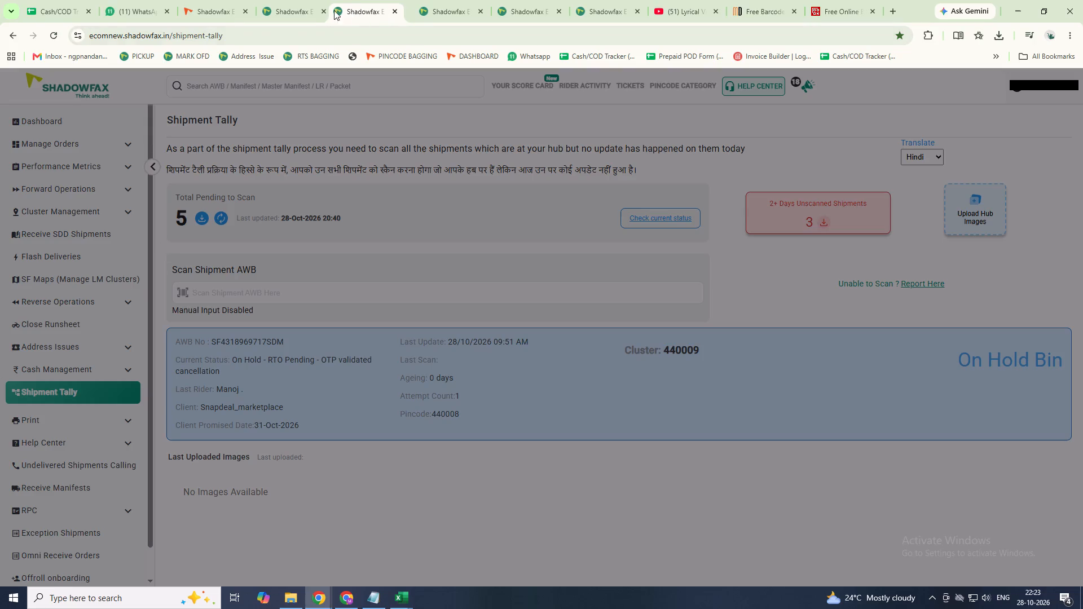
drag(334, 10, 200, 4)
click(202, 14)
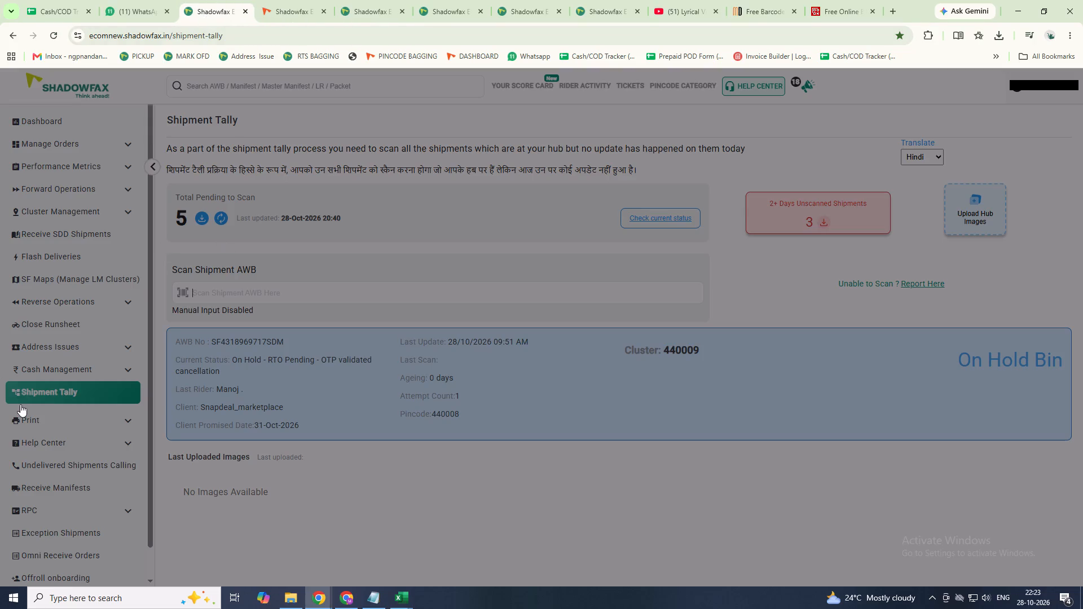
click(76, 304)
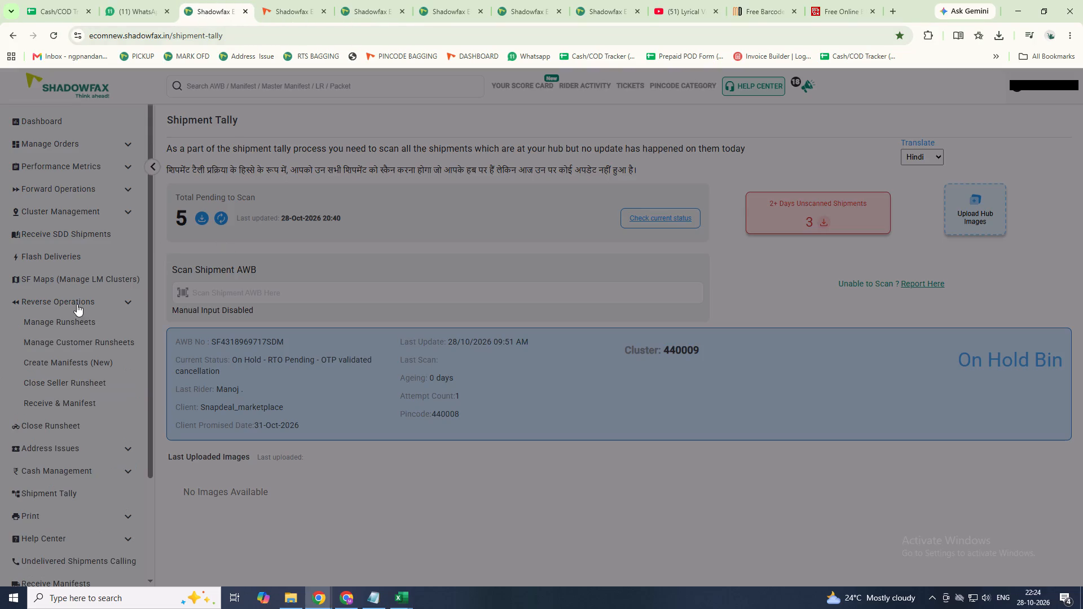
click(69, 382)
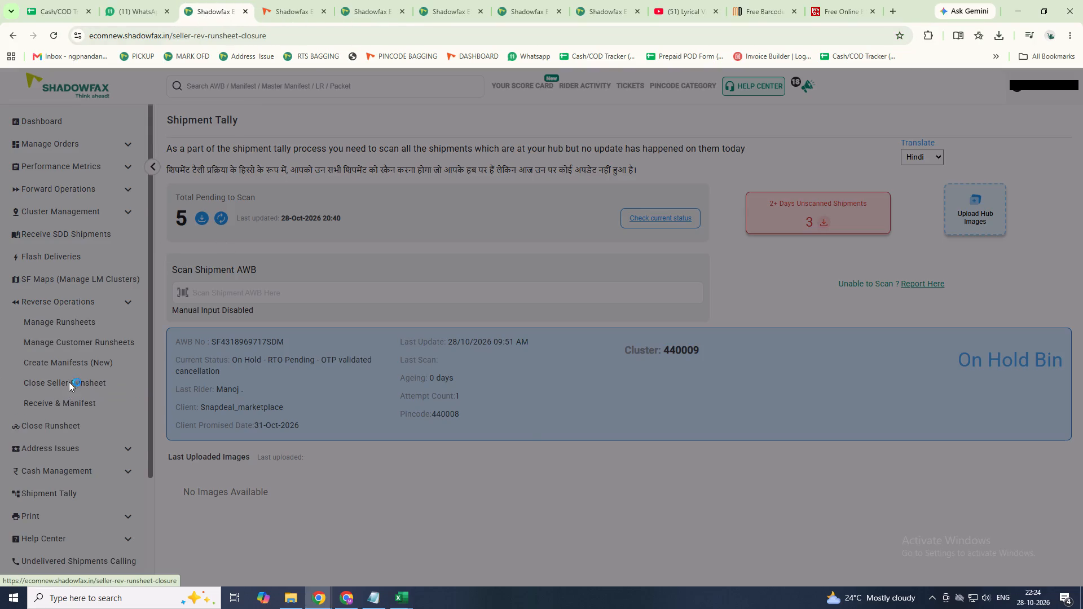
click(277, 186)
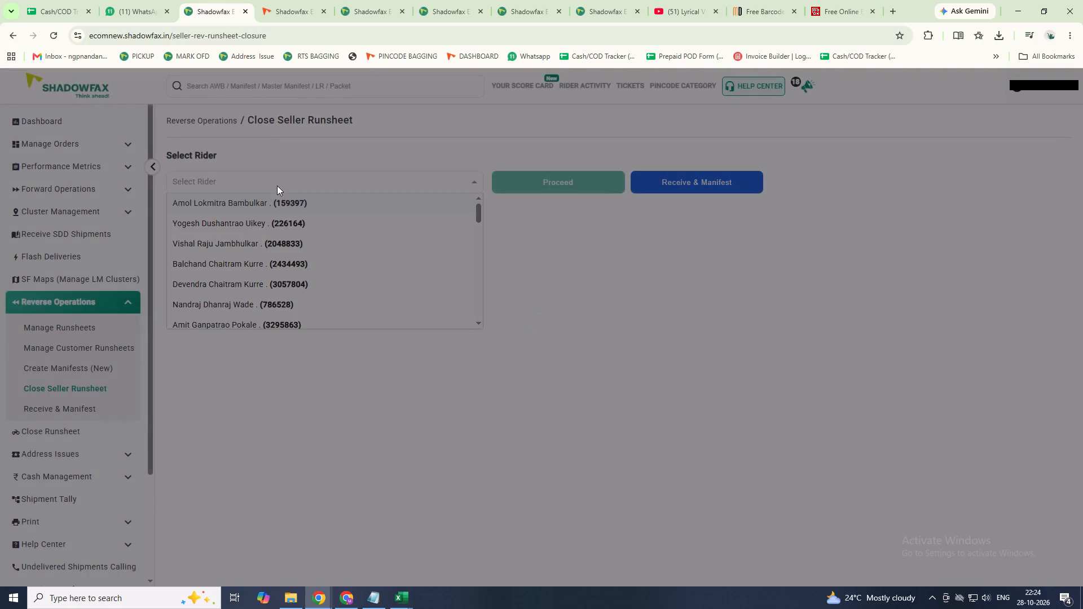
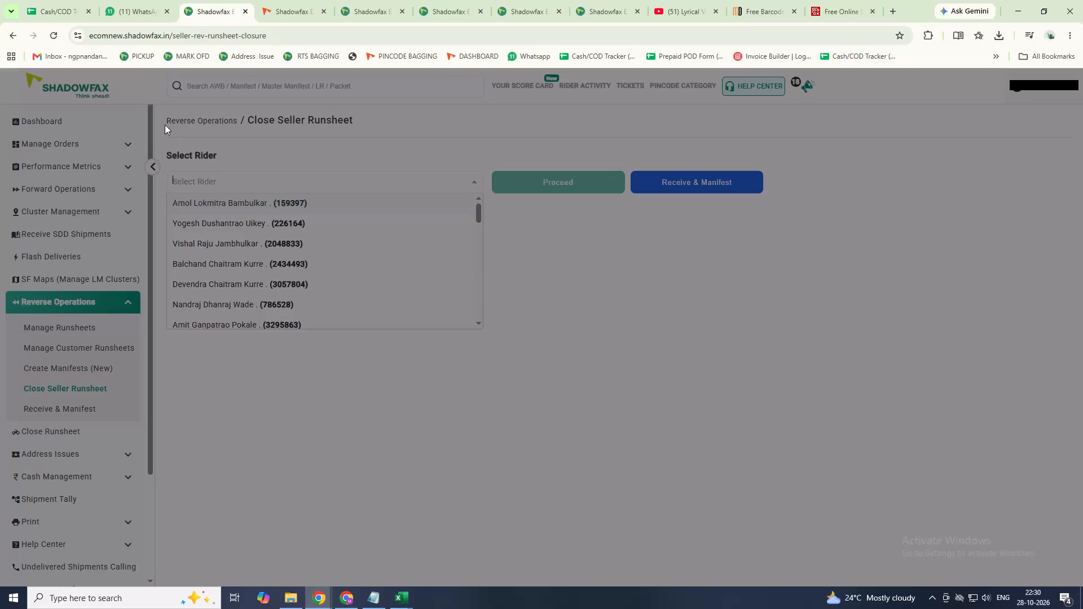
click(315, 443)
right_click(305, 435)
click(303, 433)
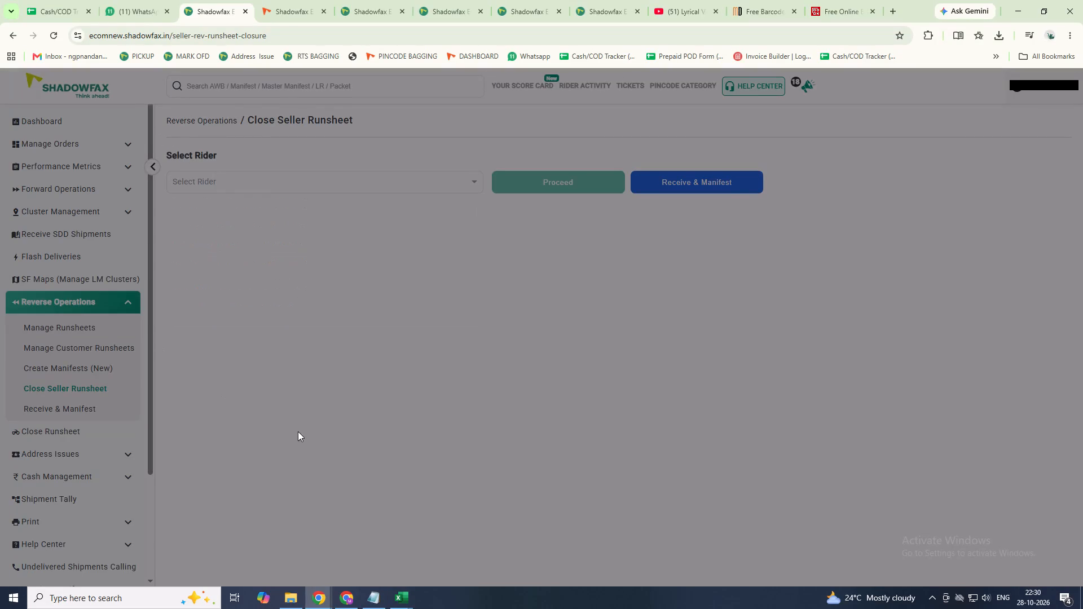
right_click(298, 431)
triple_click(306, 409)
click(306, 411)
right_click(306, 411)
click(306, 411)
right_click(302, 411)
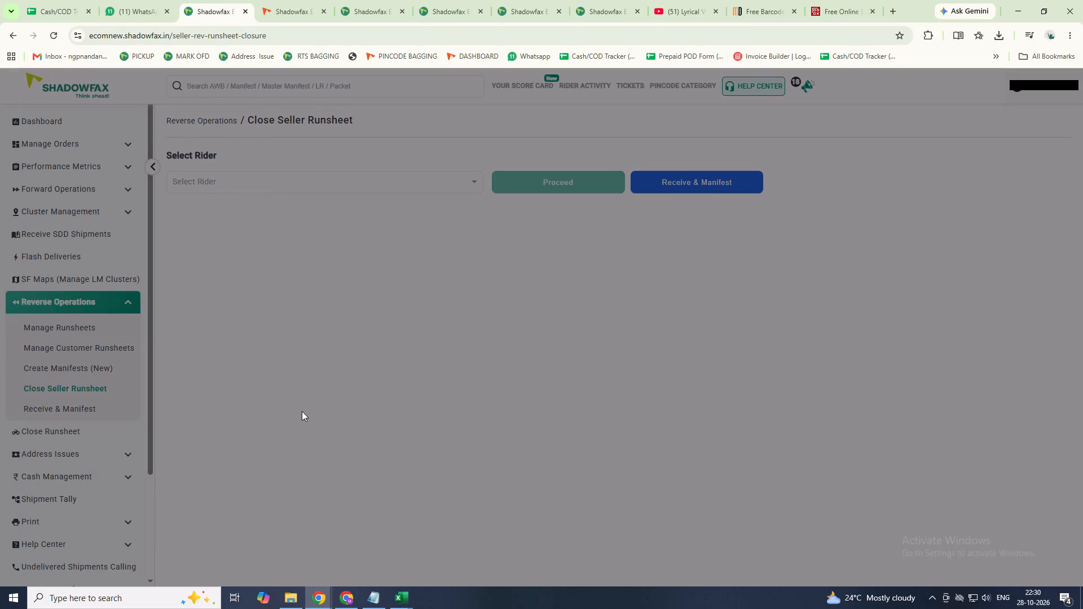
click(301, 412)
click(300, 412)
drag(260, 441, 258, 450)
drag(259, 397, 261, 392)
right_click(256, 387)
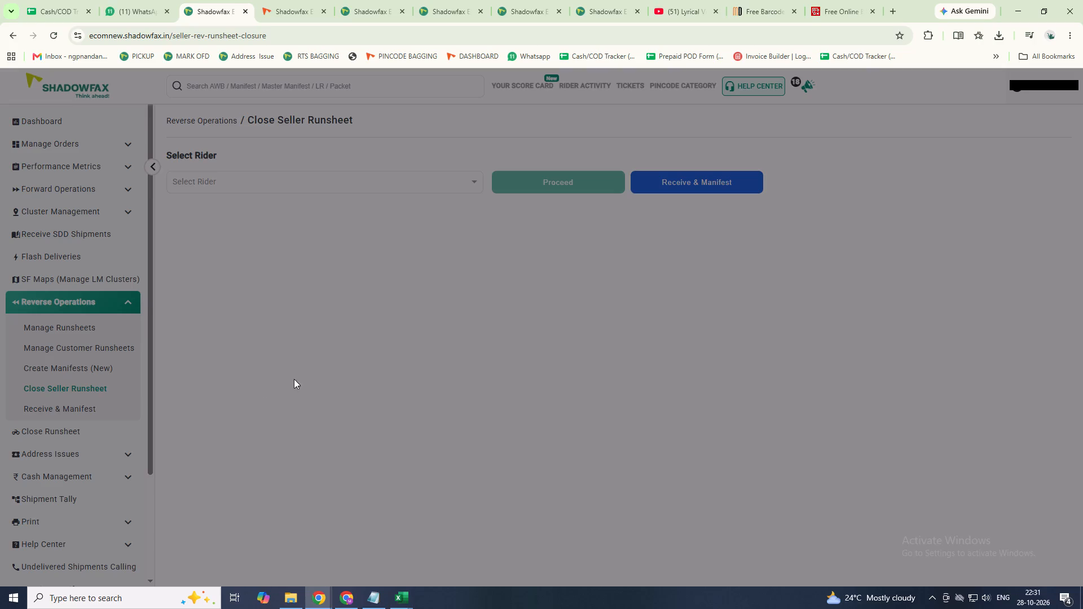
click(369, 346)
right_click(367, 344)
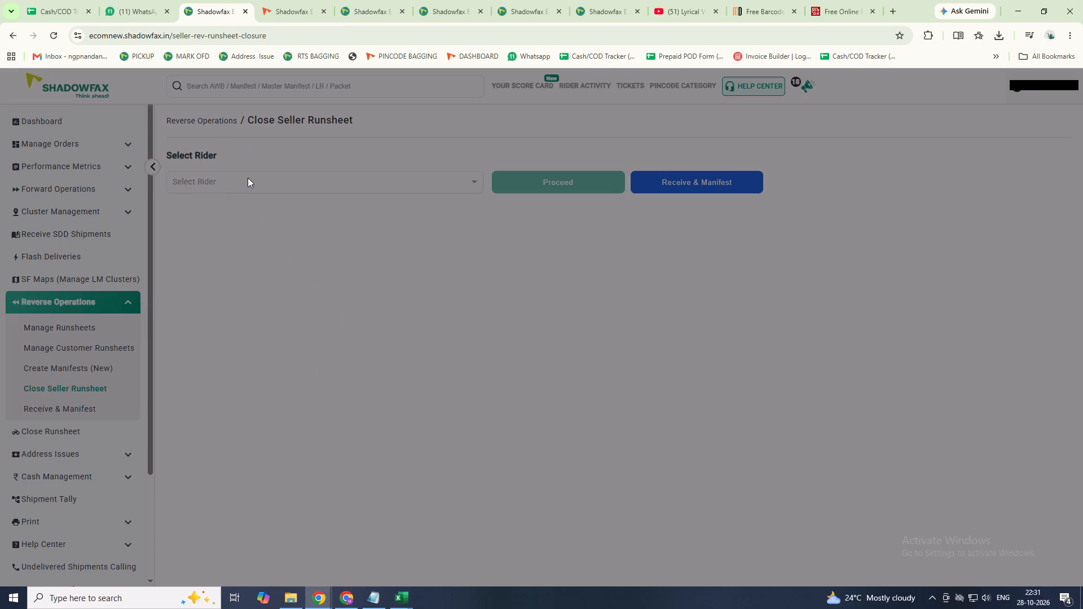
Check the OFP runsheet list, then select rider Amol on Close Seller Runsheet and close all his runsheets.
click(248, 177)
click(279, 0)
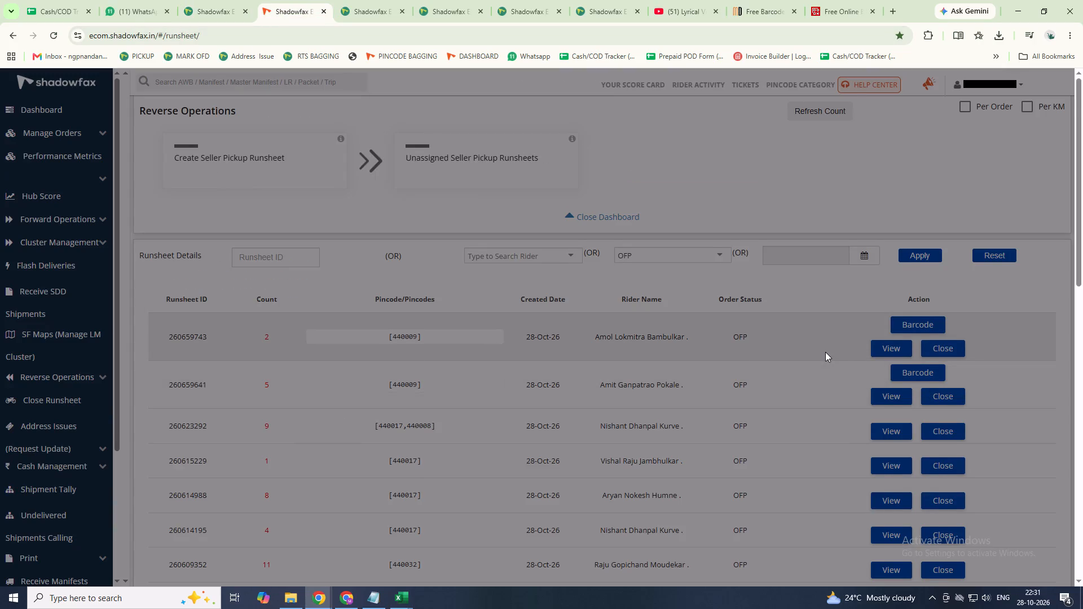
scroll(825, 352, down, 4)
scroll(809, 420, up, 3)
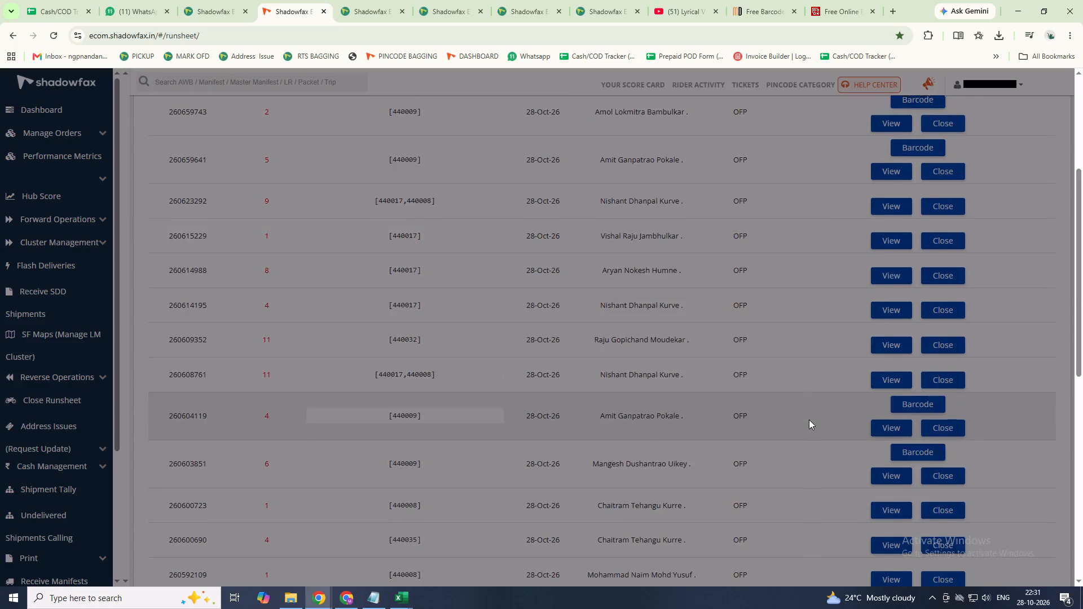
scroll(809, 420, up, 3)
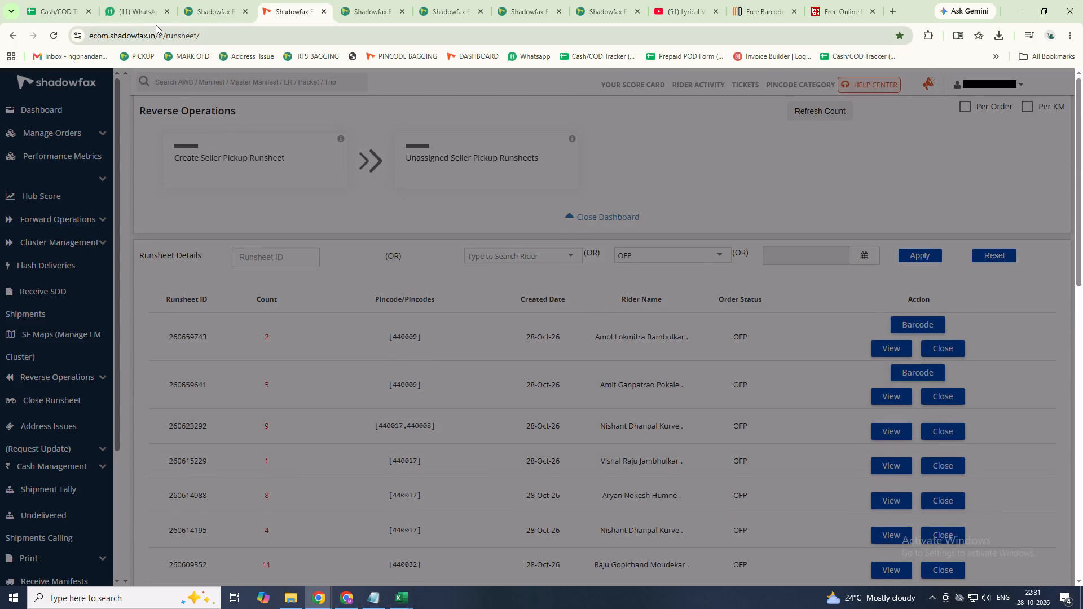
click(202, 10)
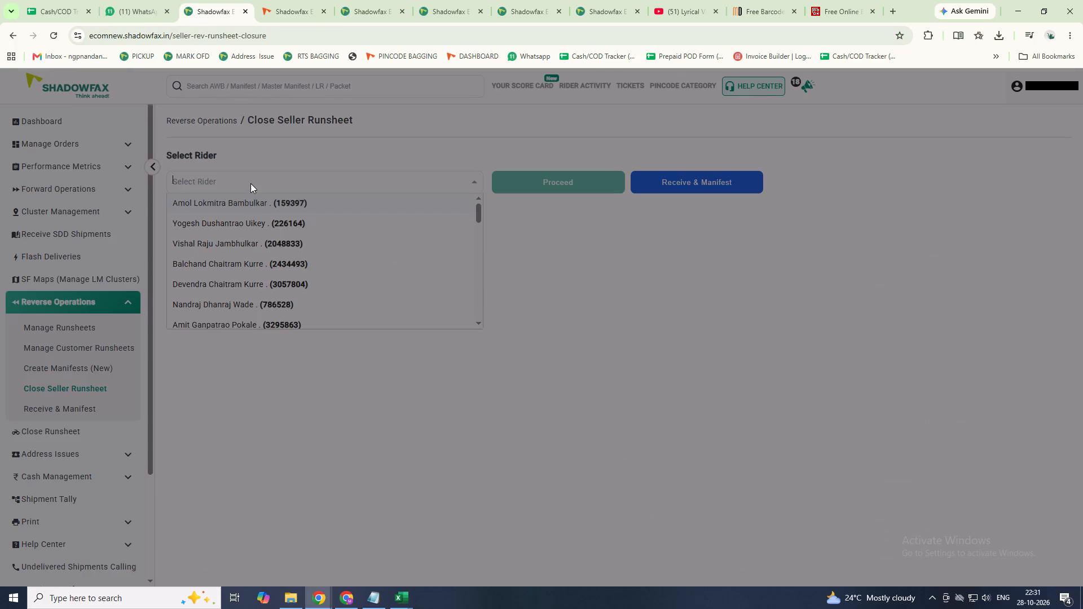
click(254, 200)
click(520, 182)
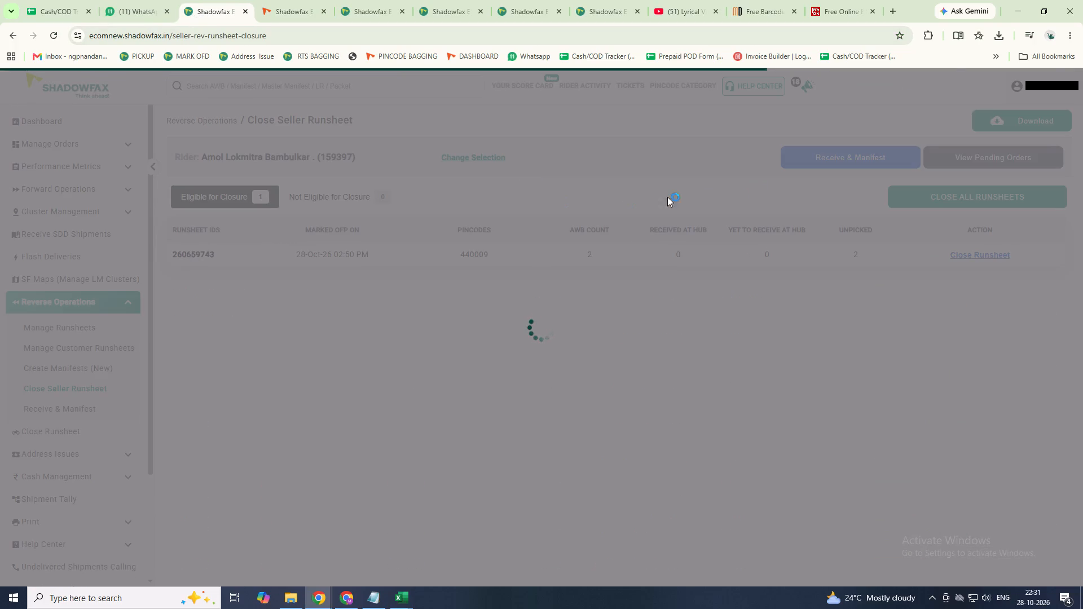
click(920, 205)
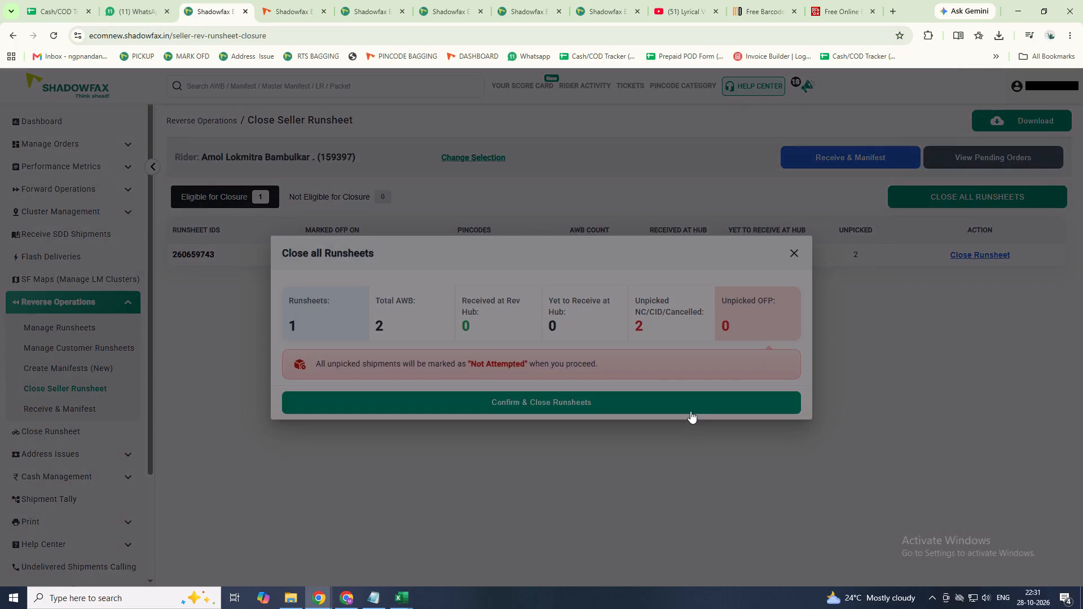
click(690, 405)
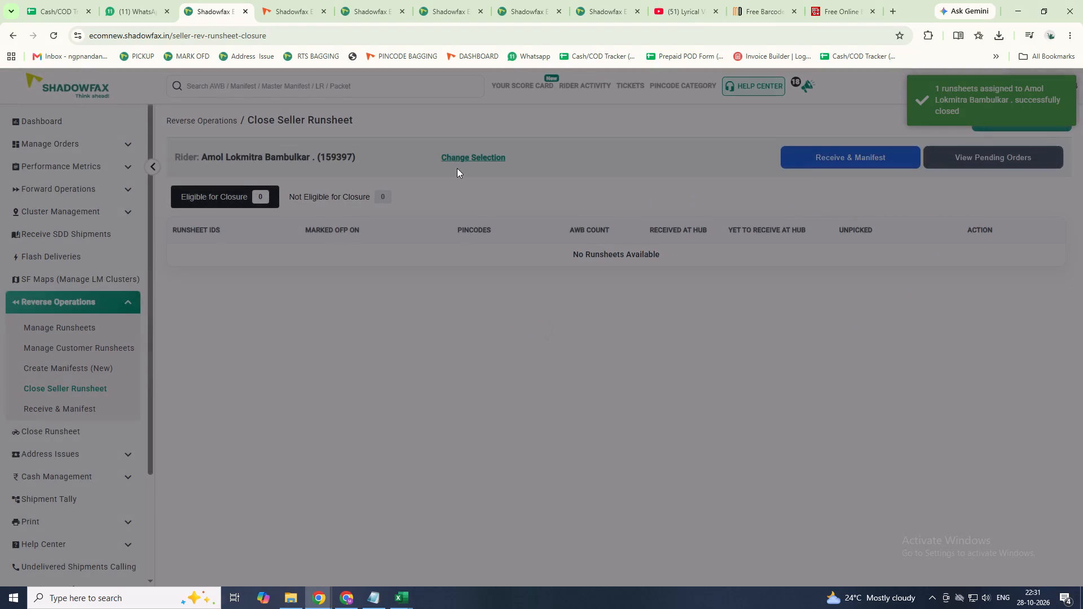
Change the rider selection to Amit and close all of his seller runsheets.
click(461, 157)
click(404, 178)
text(AMIT)
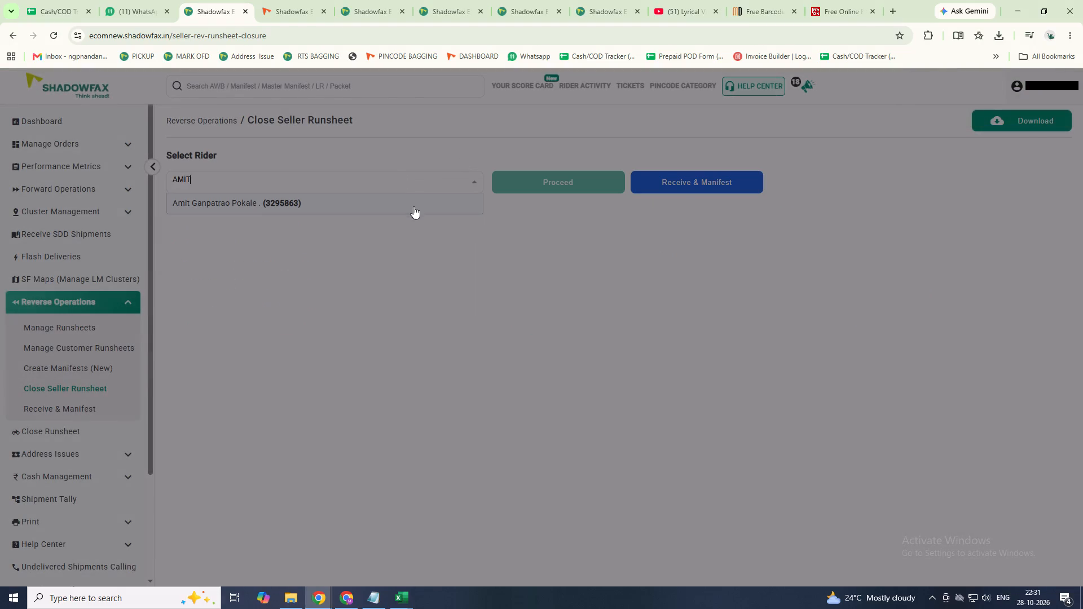
click(413, 206)
click(522, 183)
triple_click(910, 200)
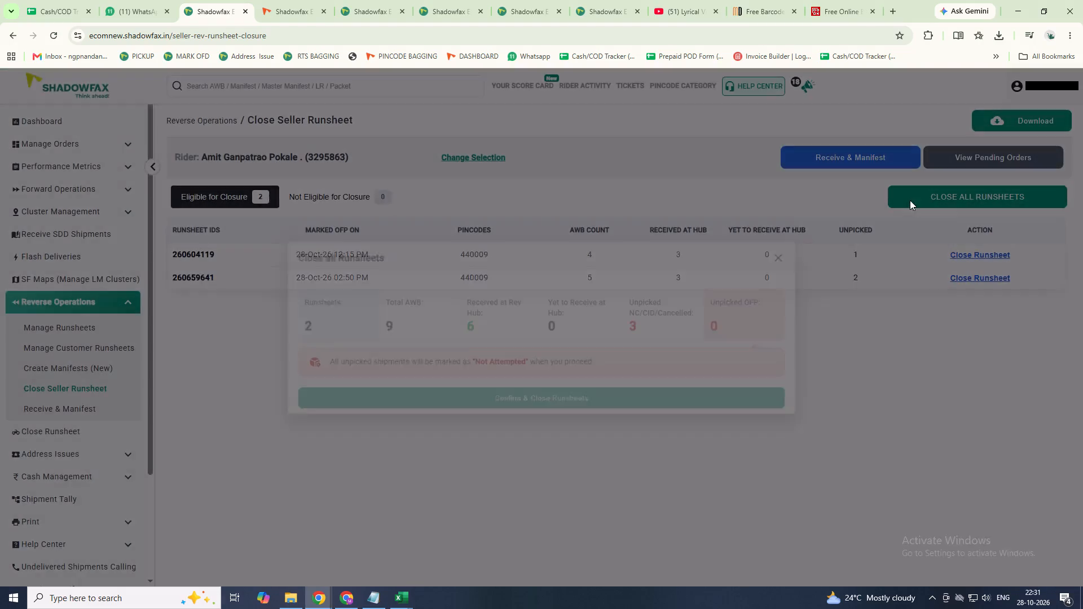
click(773, 394)
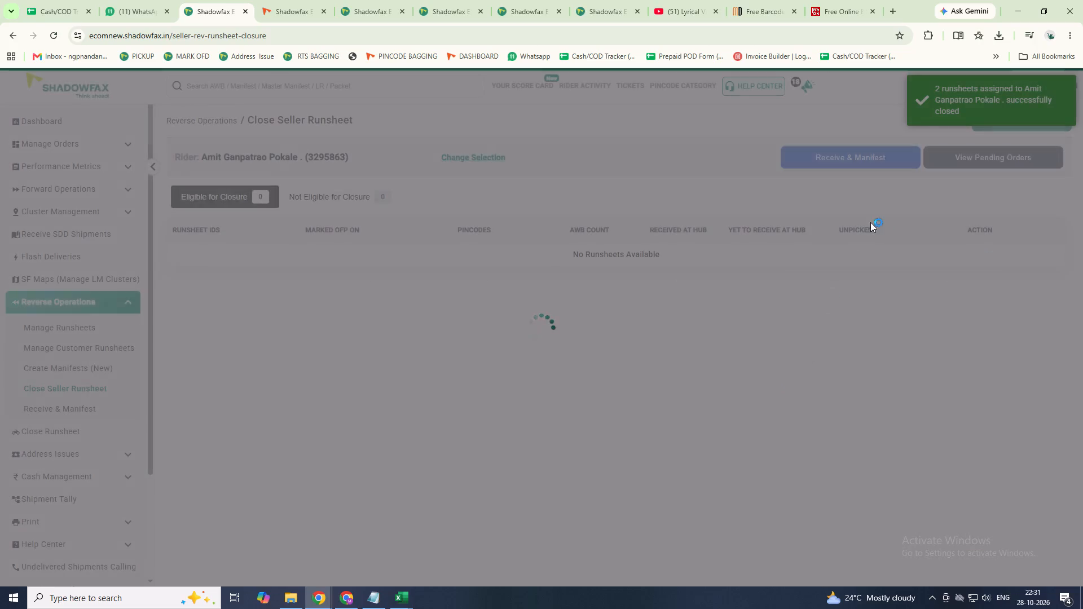
Look up the next rider in the OFP list, change the selection to Mangesh and close all his seller runsheets.
click(469, 158)
click(353, 187)
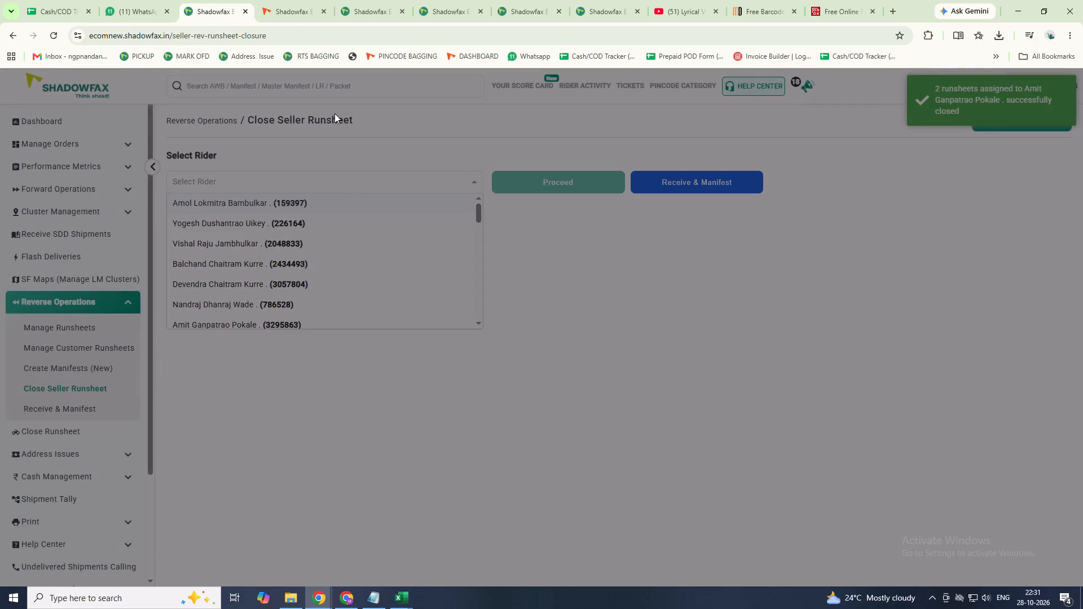
click(293, 13)
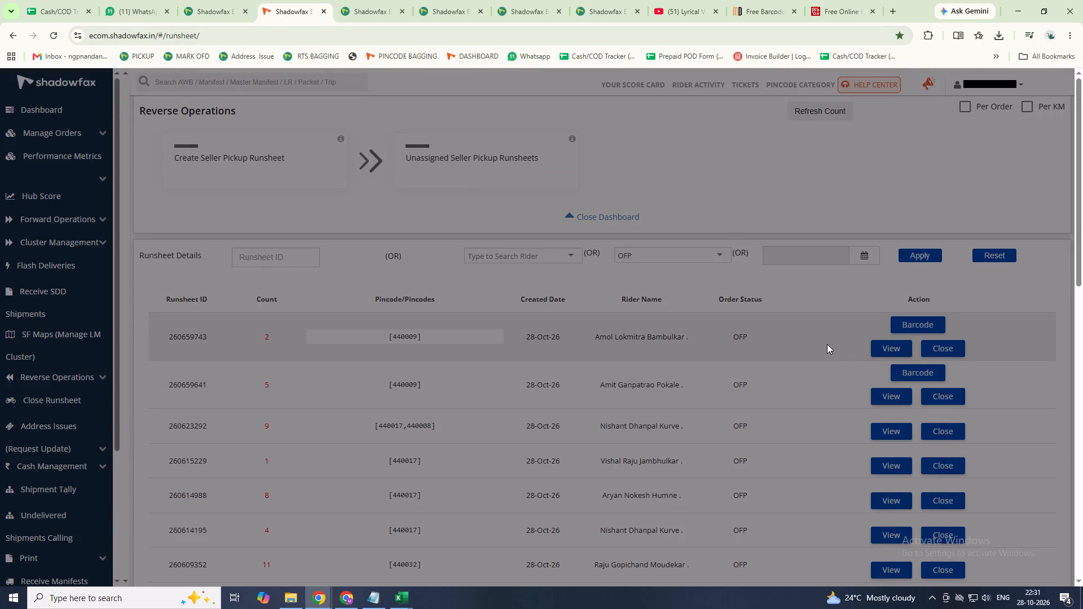
scroll(818, 352, down, 1)
scroll(741, 339, down, 4)
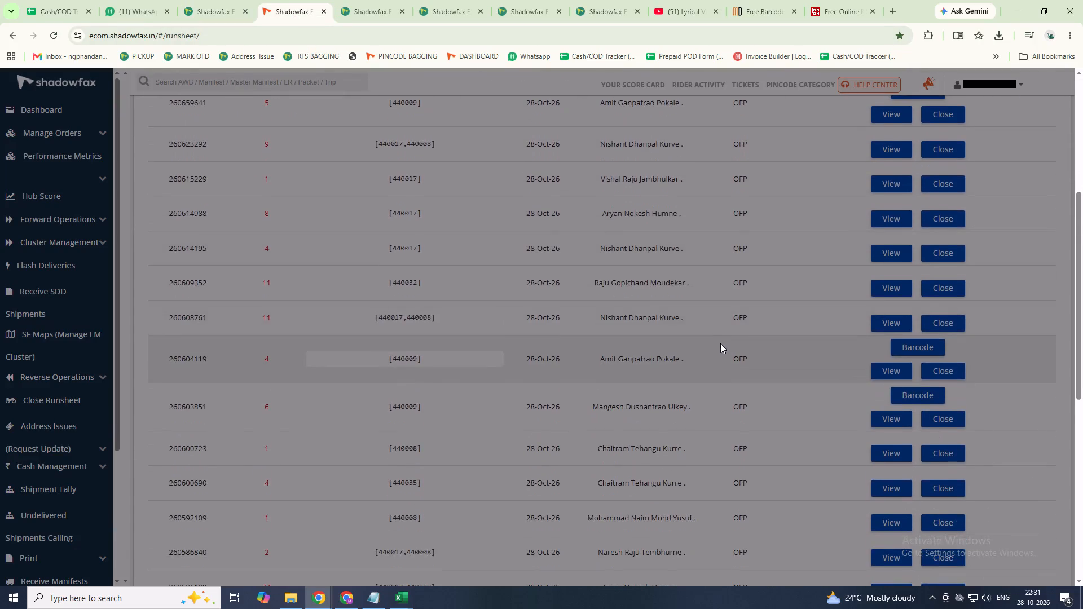
scroll(723, 346, down, 2)
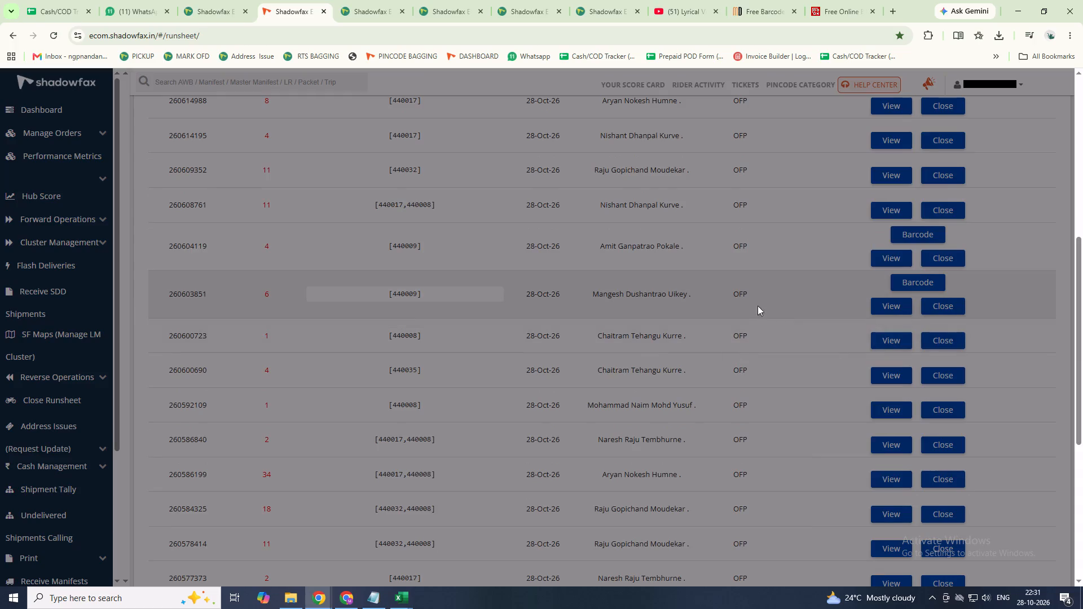
click(226, 2)
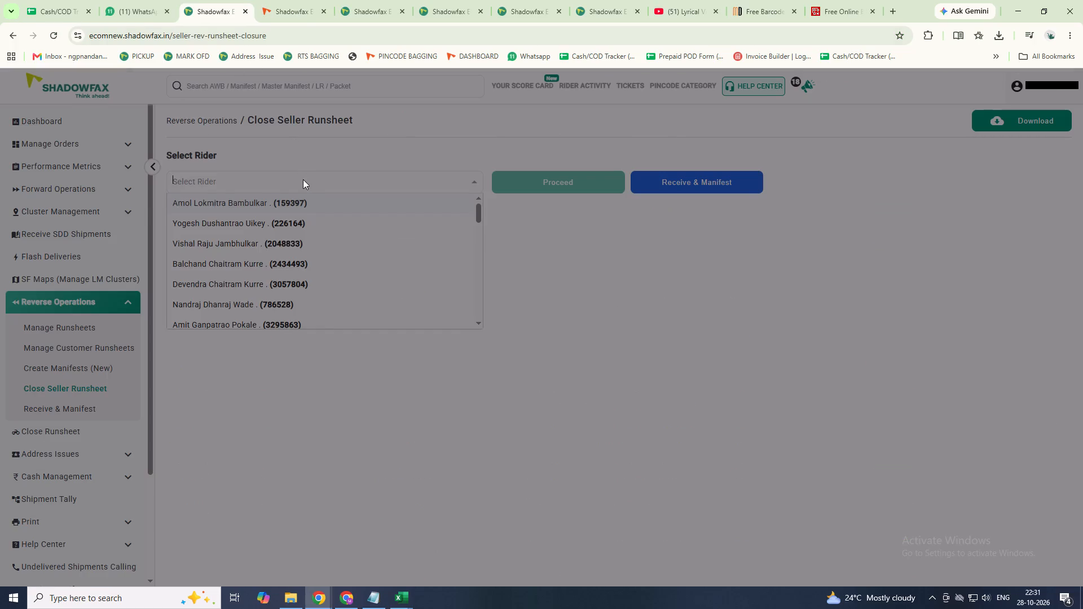
text(MANGES)
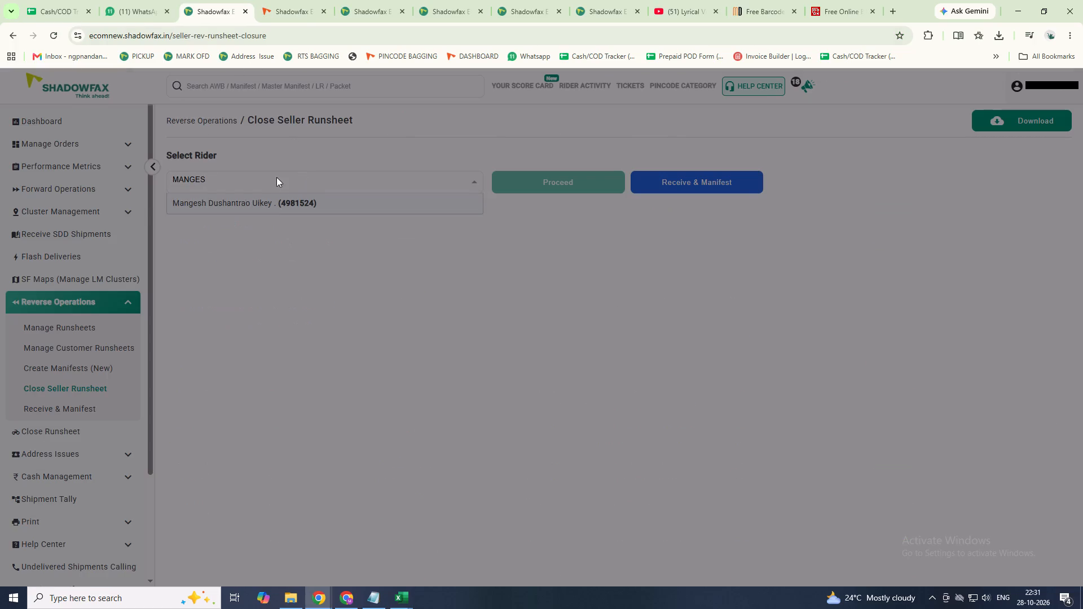
drag(280, 198, 289, 198)
click(508, 191)
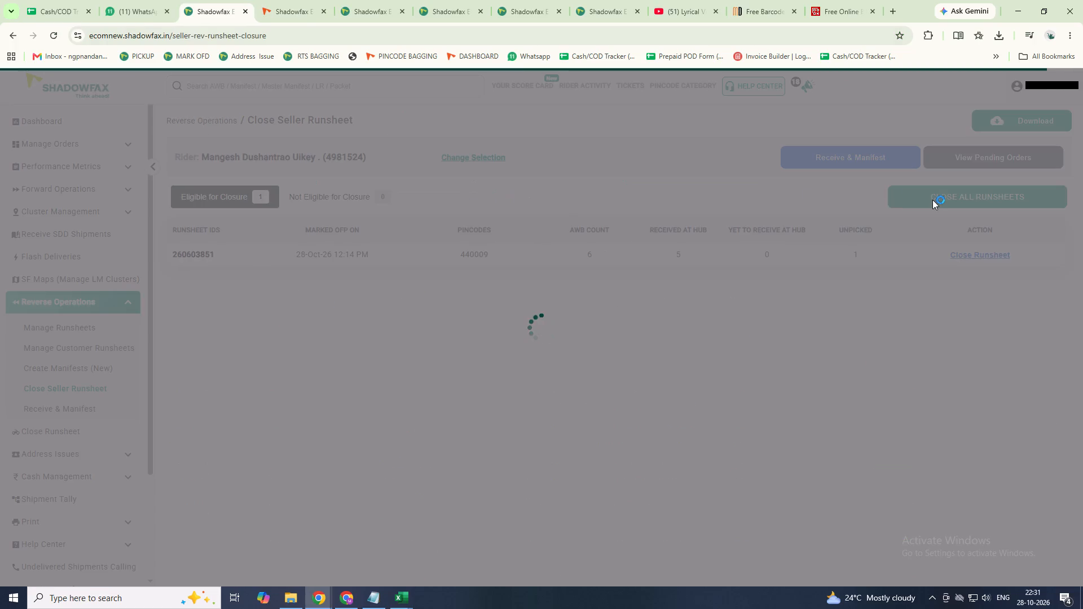
triple_click(932, 200)
click(932, 200)
click(932, 200)
click(771, 403)
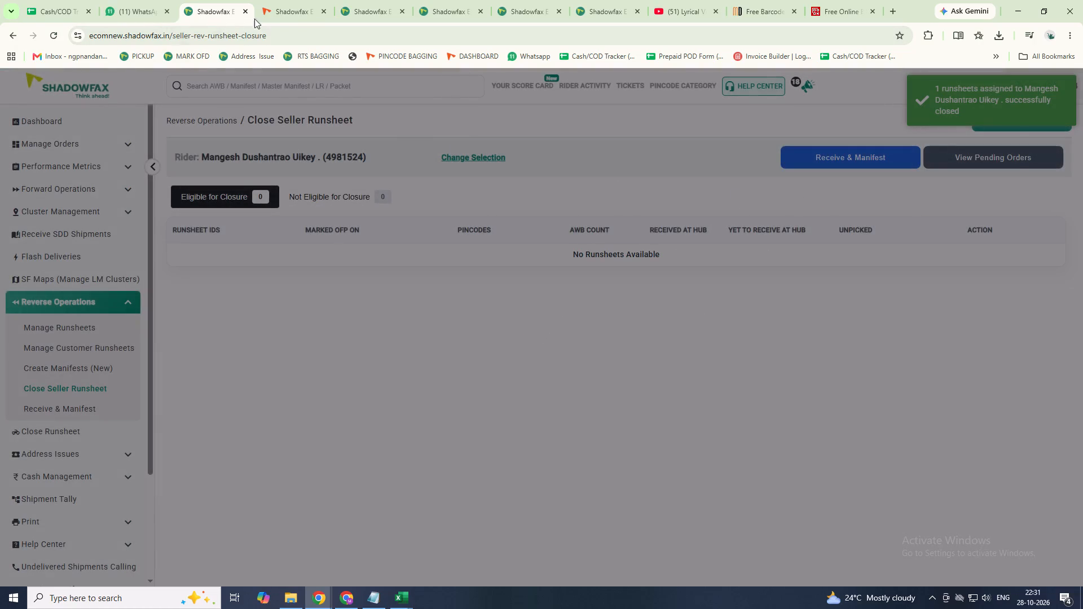
Look further down the OFP list, change the rider selection to Sachin and close all his seller runsheets.
click(278, 11)
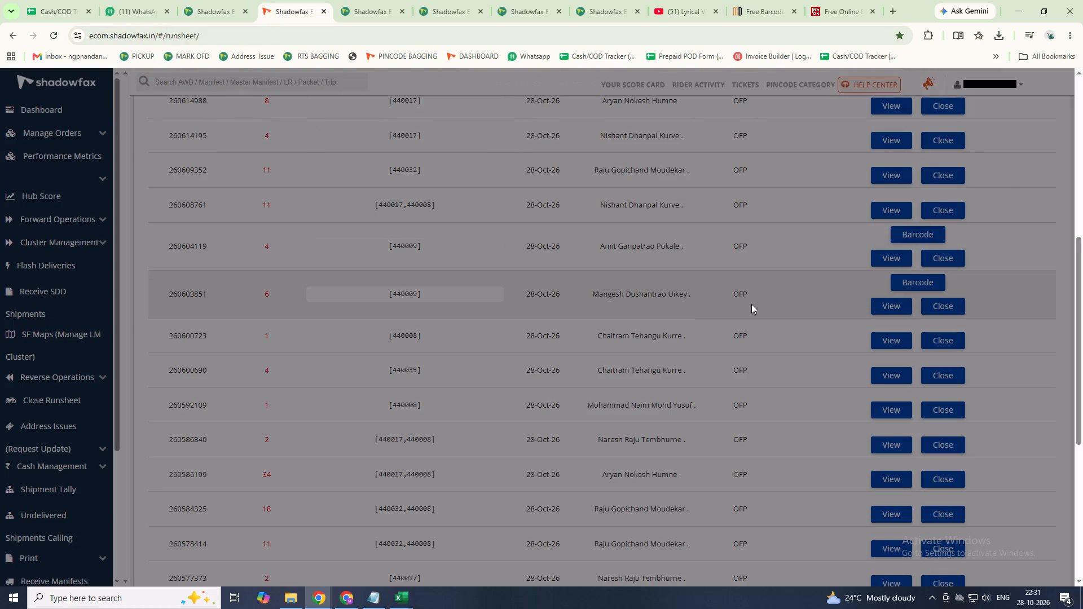
scroll(772, 312, down, 1)
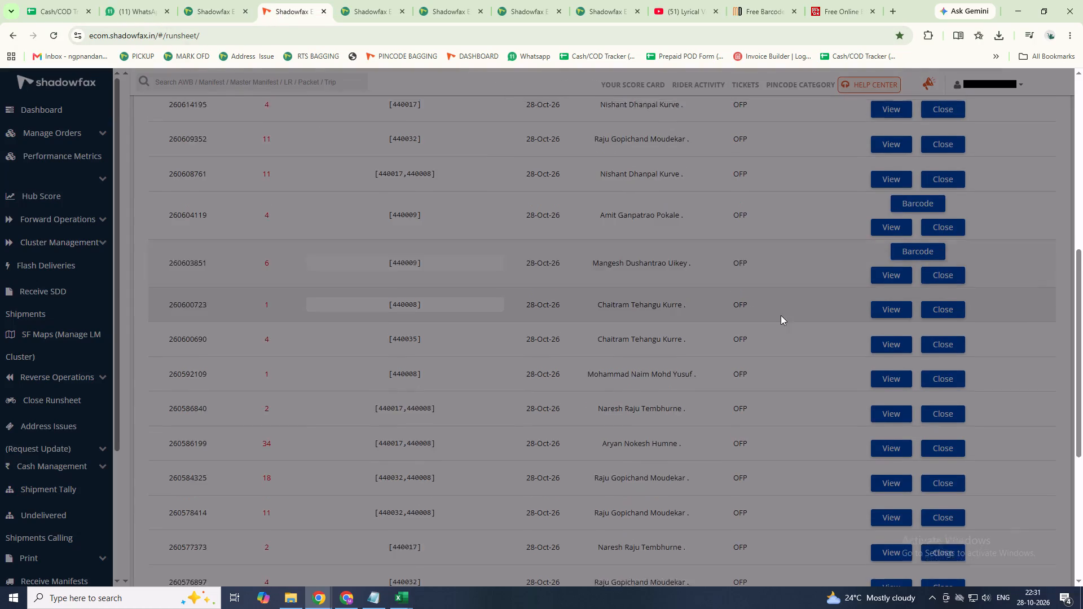
scroll(781, 316, down, 4)
scroll(806, 403, down, 2)
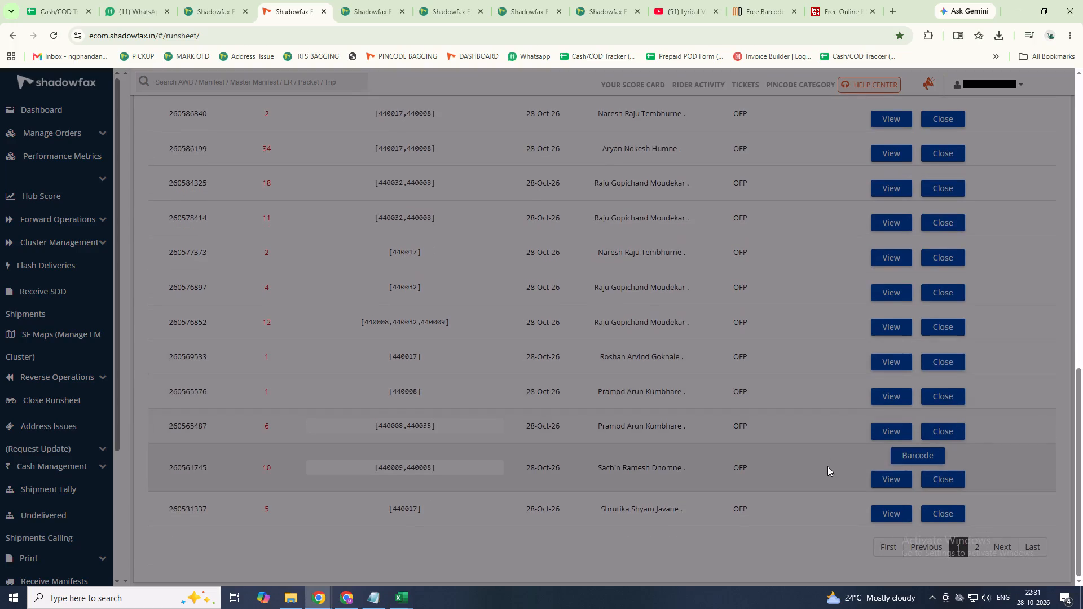
click(209, 15)
click(455, 155)
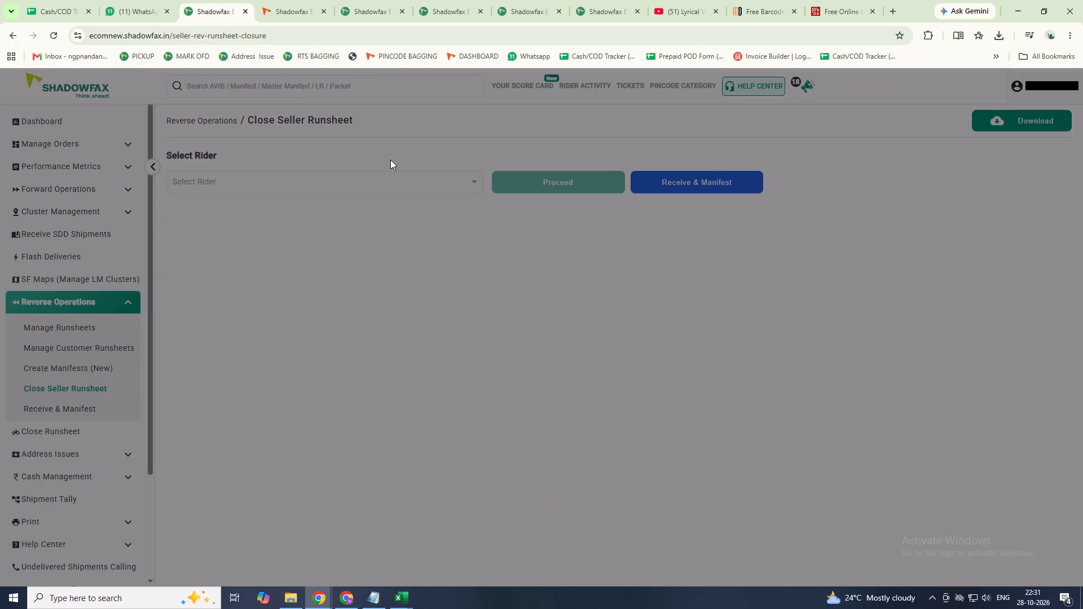
click(360, 174)
text(SACHIN)
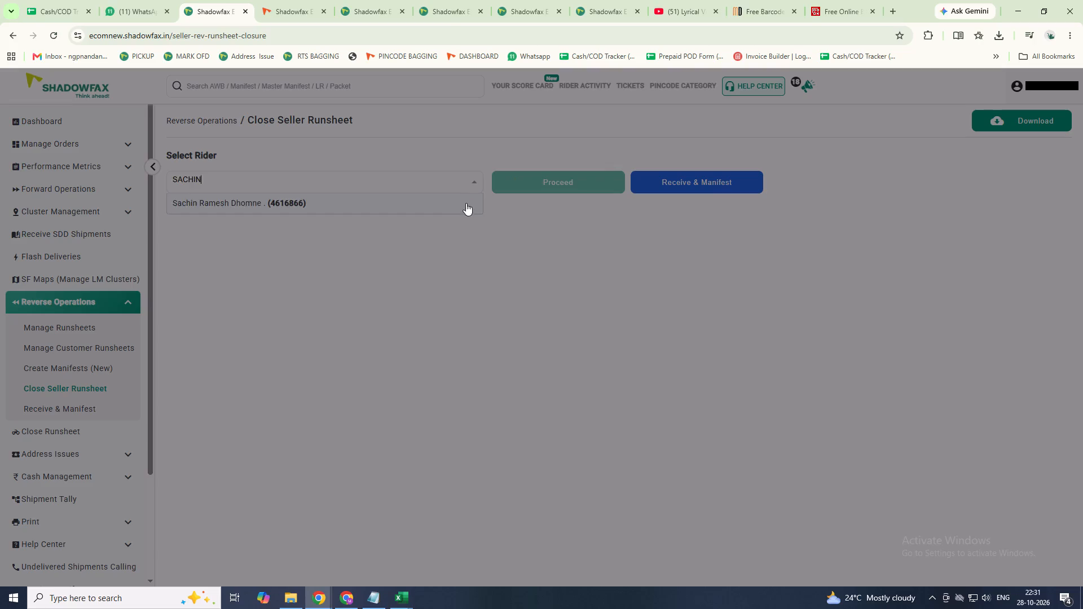
click(466, 203)
click(604, 182)
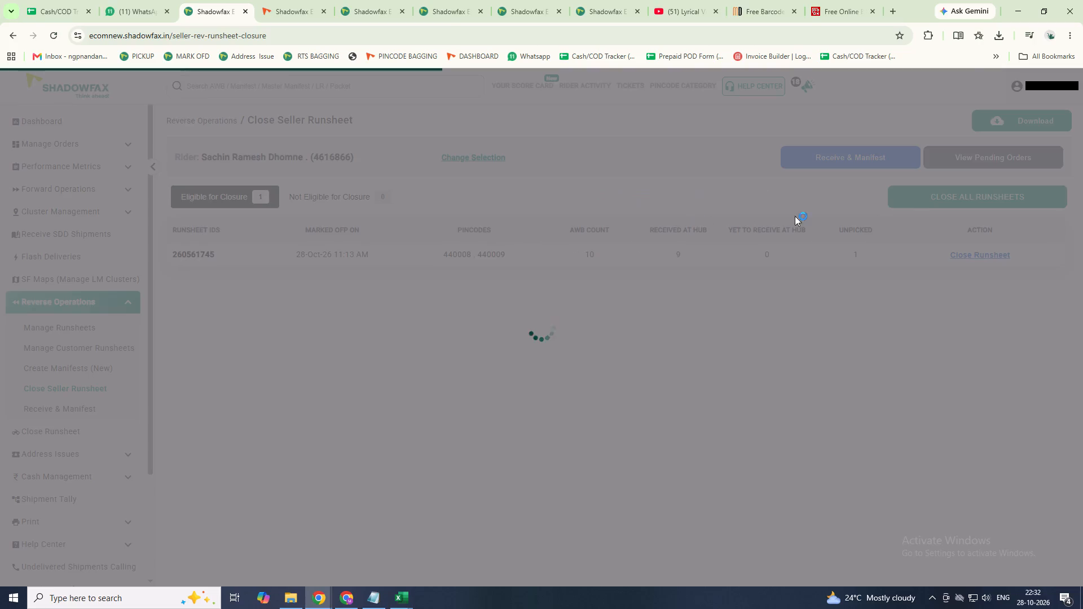
triple_click(910, 201)
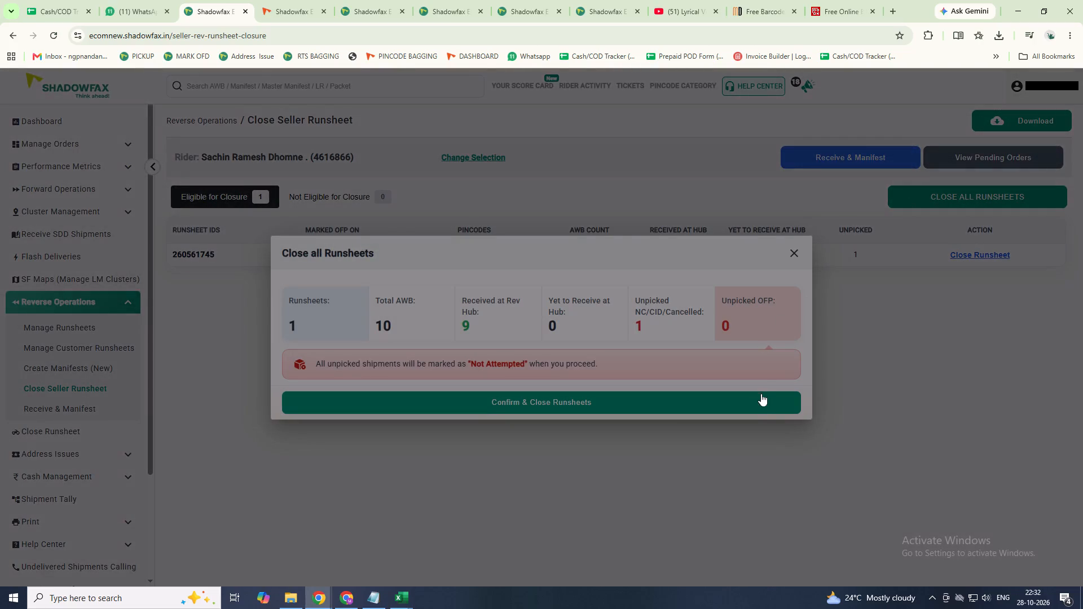
click(760, 406)
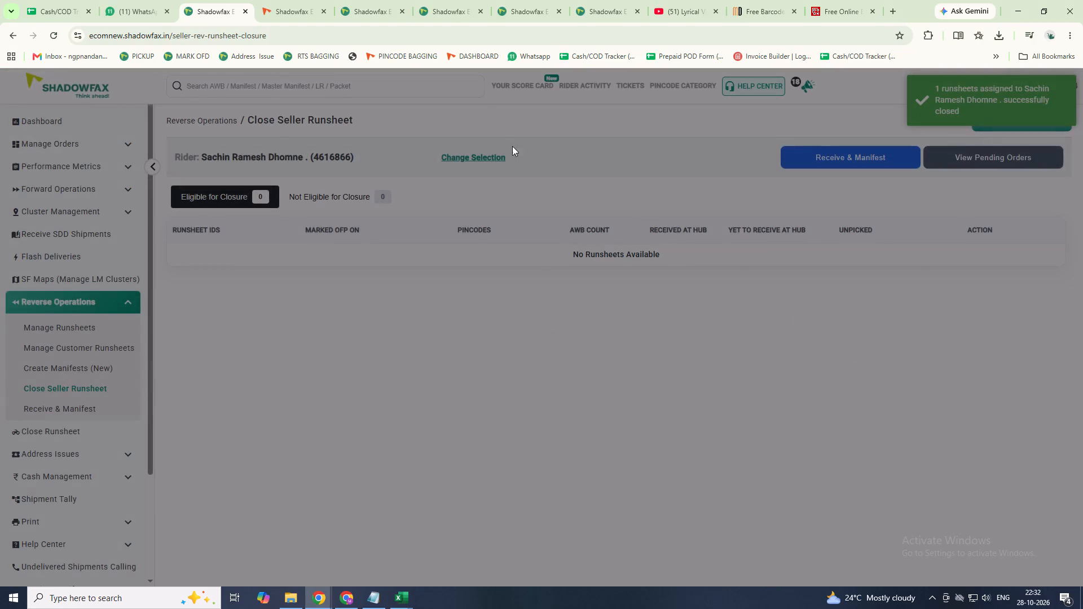
Review page 2 and then page 1 of the OFP runsheet list for runsheets still to close.
click(294, 11)
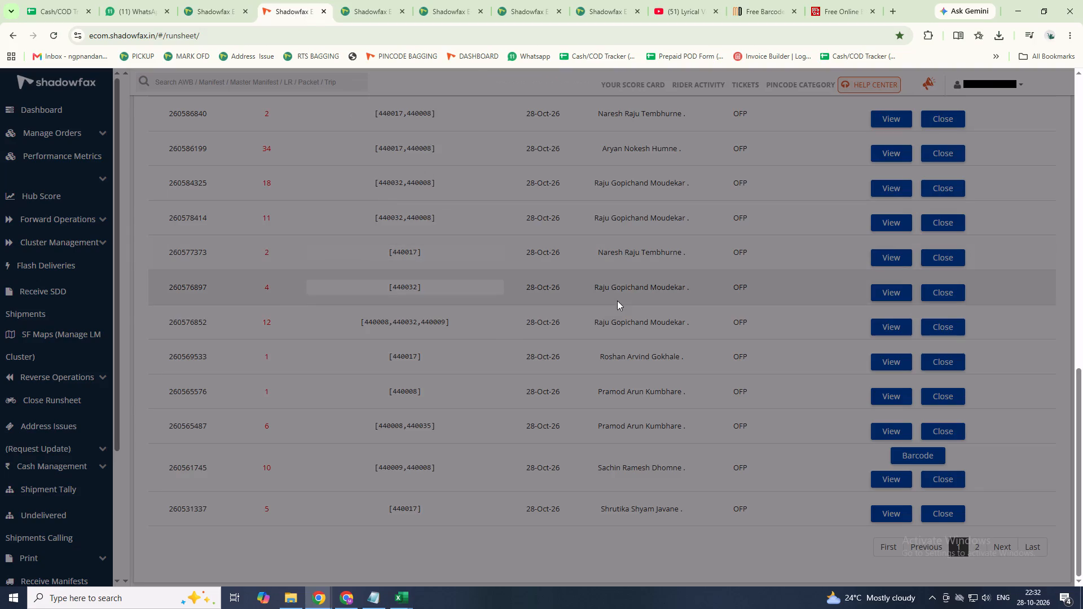
scroll(629, 308, down, 1)
scroll(653, 389, down, 3)
click(977, 542)
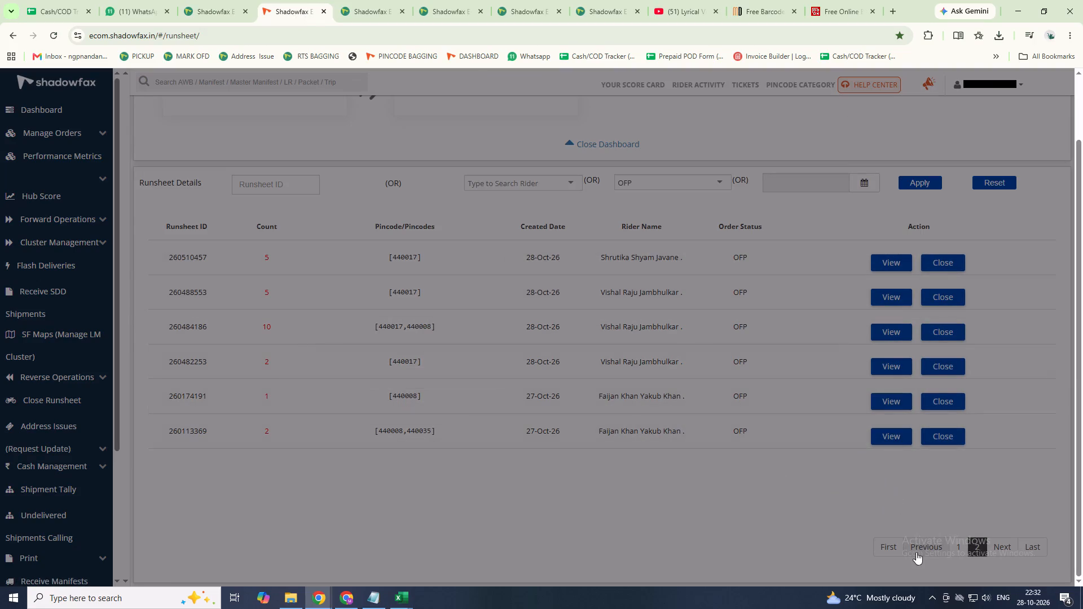
click(953, 544)
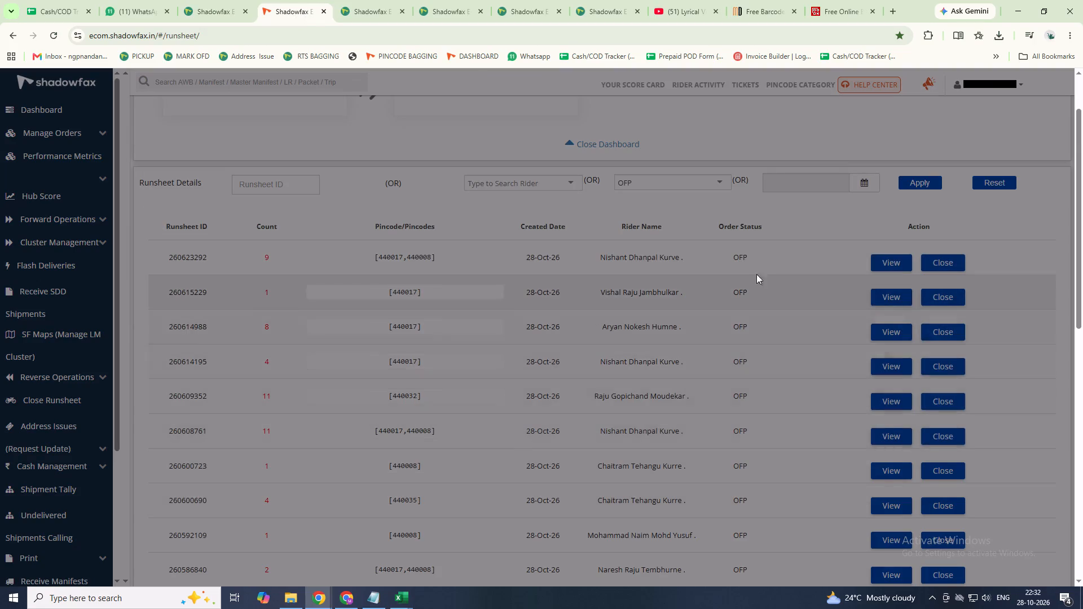
scroll(761, 288, down, 4)
scroll(769, 404, down, 18)
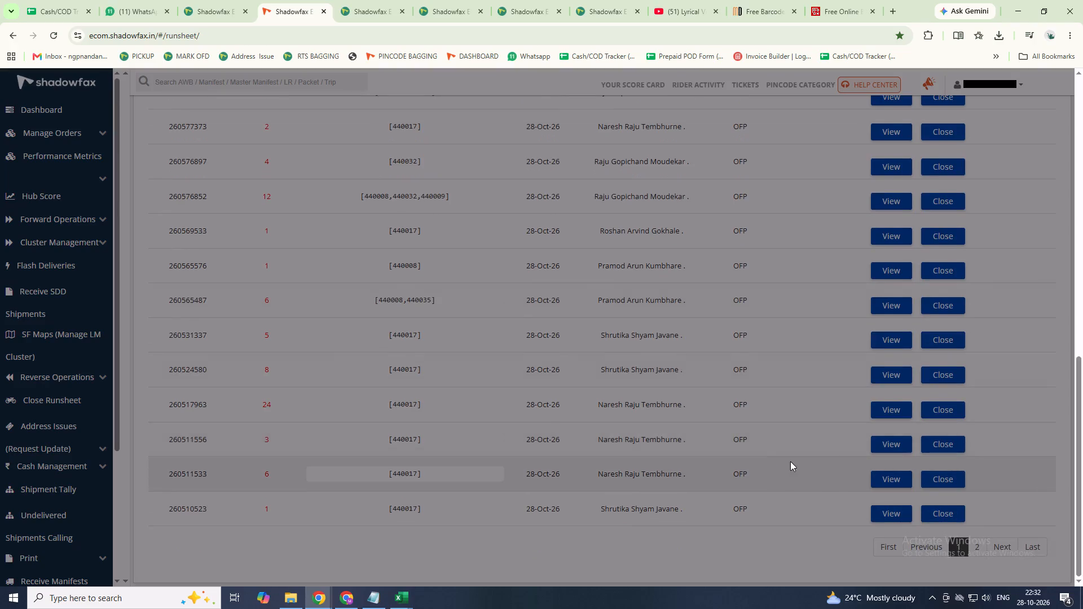
Review pages 1 and 2 of the OFP runsheet list again for riders whose runsheets are still open.
scroll(791, 460, up, 14)
scroll(794, 453, down, 14)
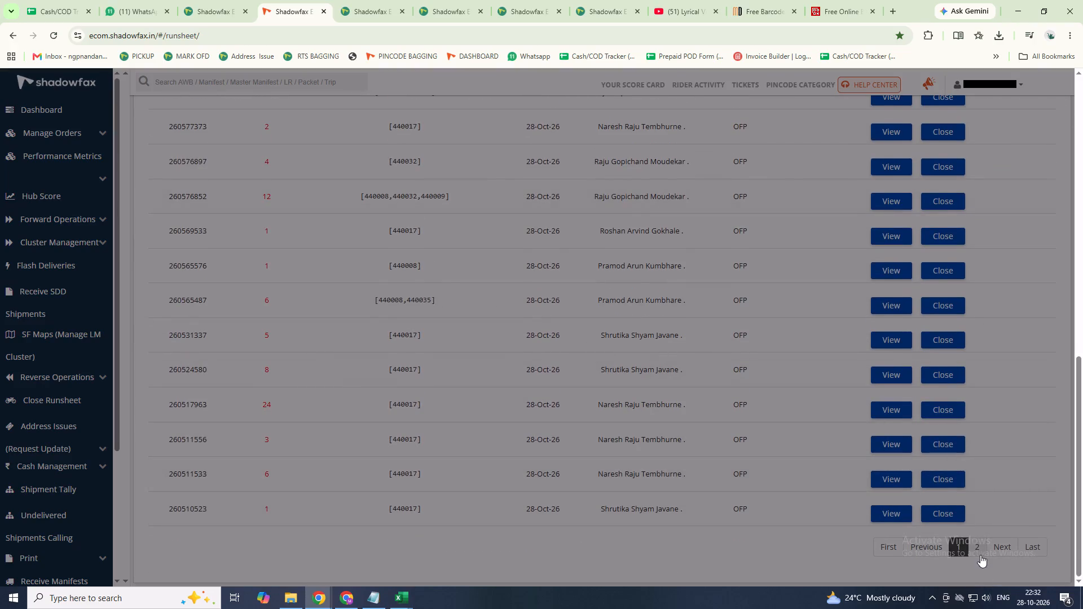
click(977, 551)
scroll(807, 486, up, 6)
scroll(805, 481, down, 6)
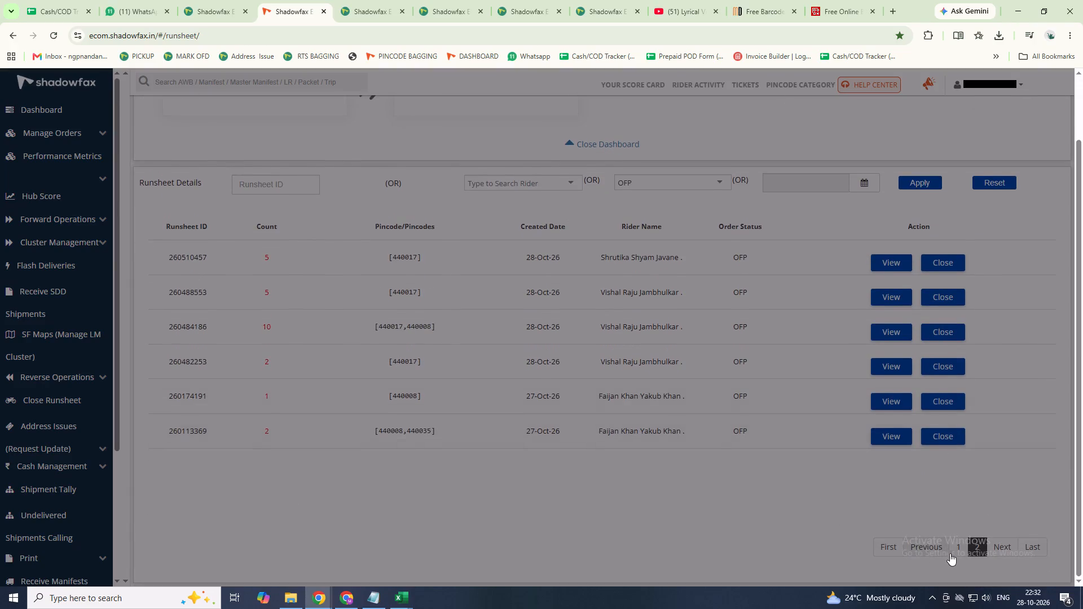
click(962, 546)
scroll(686, 469, up, 5)
scroll(685, 451, down, 12)
scroll(689, 454, up, 1)
scroll(689, 454, down, 2)
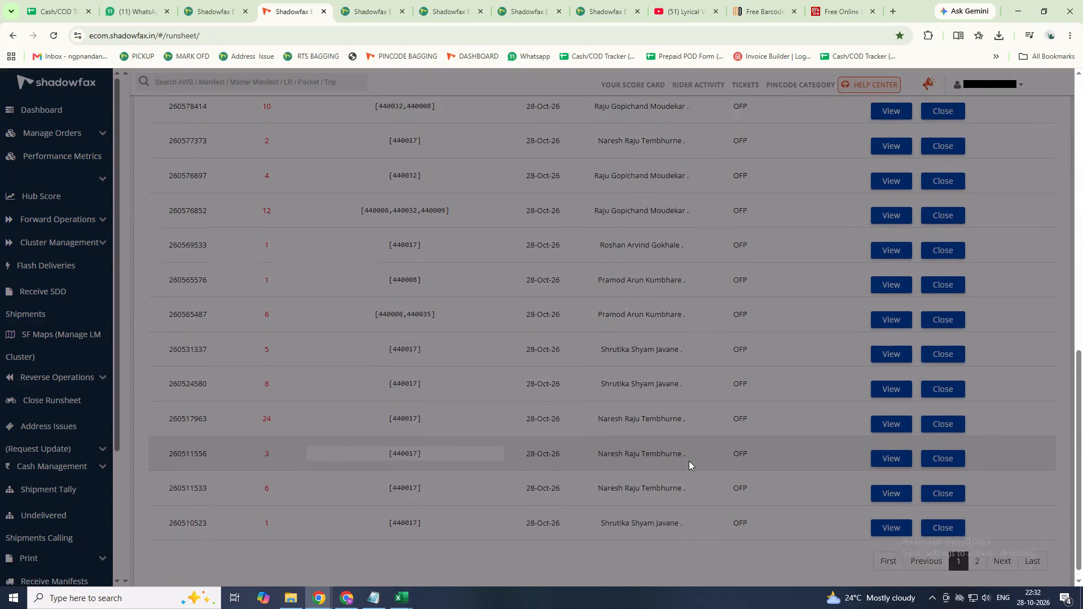
scroll(689, 461, down, 6)
Return to Close Seller Runsheet, reopen the rider selection and search the riders for ZODE and SHU.
click(230, 10)
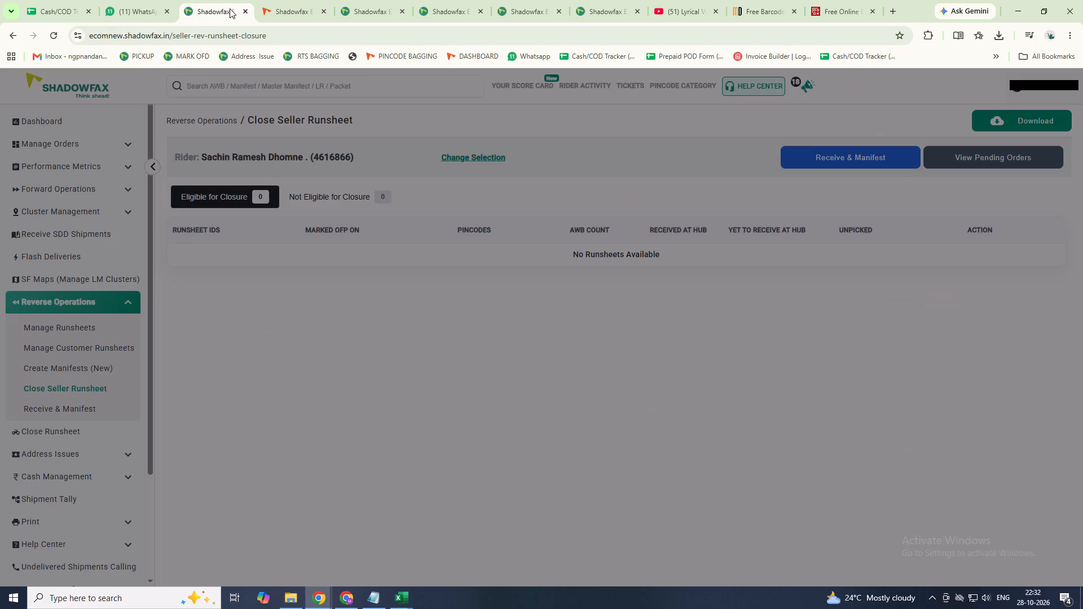
click(463, 157)
click(345, 180)
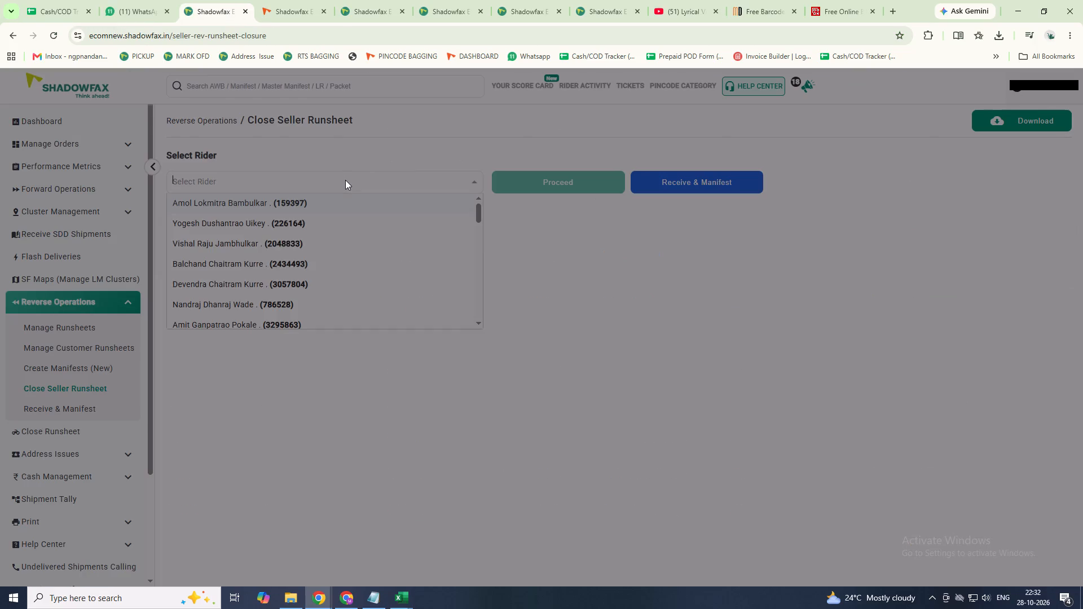
text(ZODE)
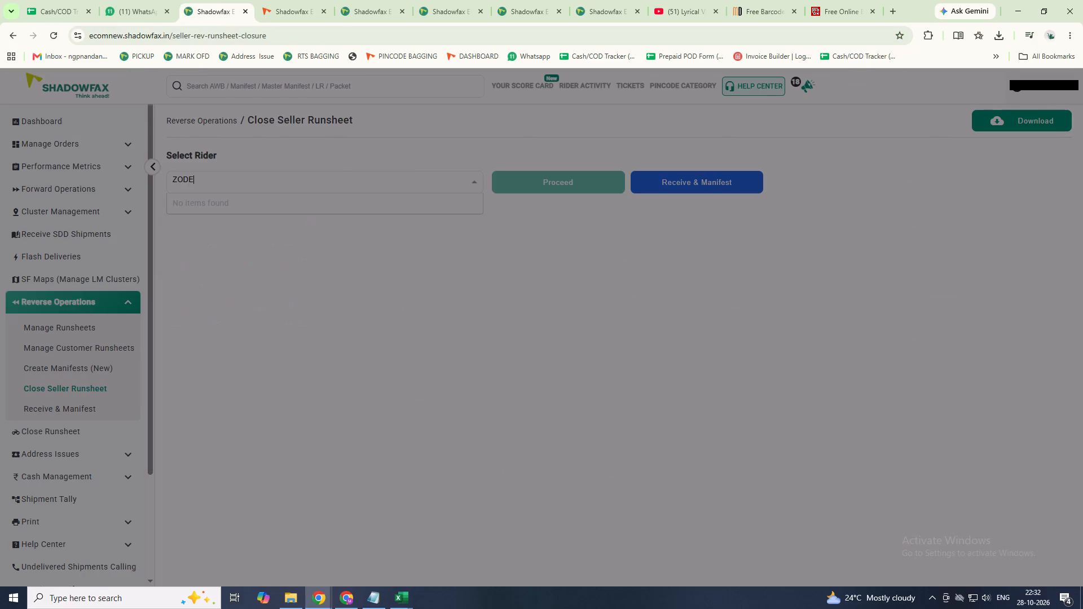
key(BackSpace)
key(BackSpace)
key(BackSpace)
key(BackSpace)
key(BackSpace)
text(SH)
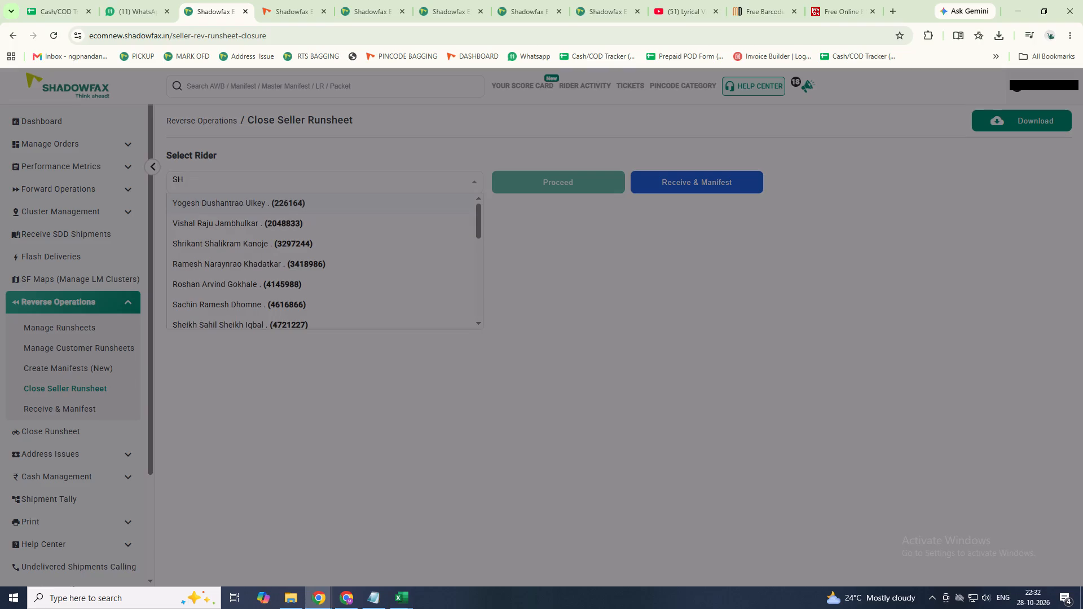
key(u)
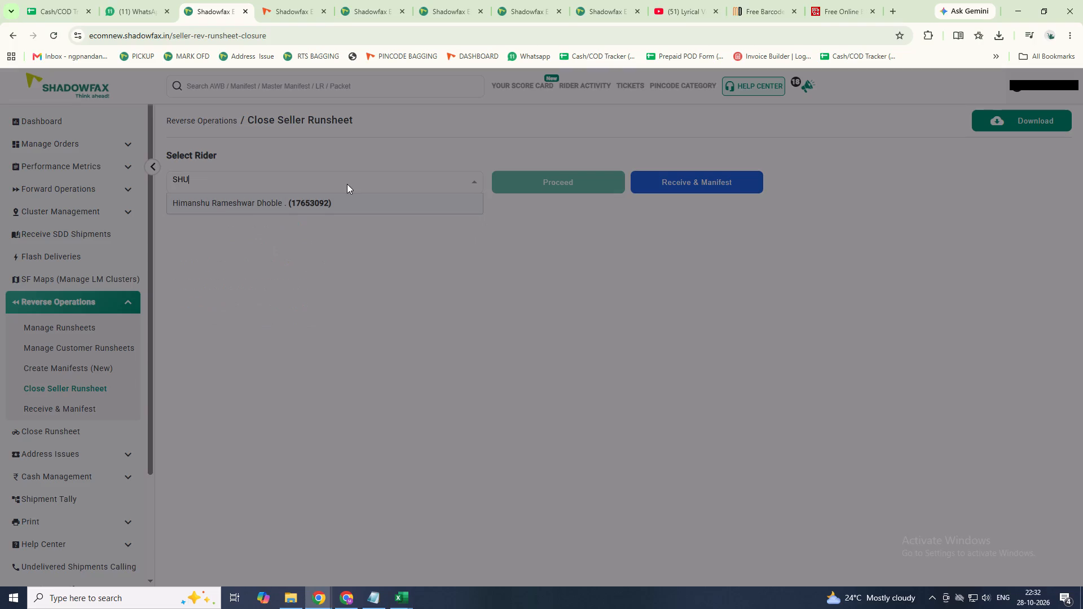
key(BackSpace)
key(BackSpace)
key(BackSpace)
key(BackSpace)
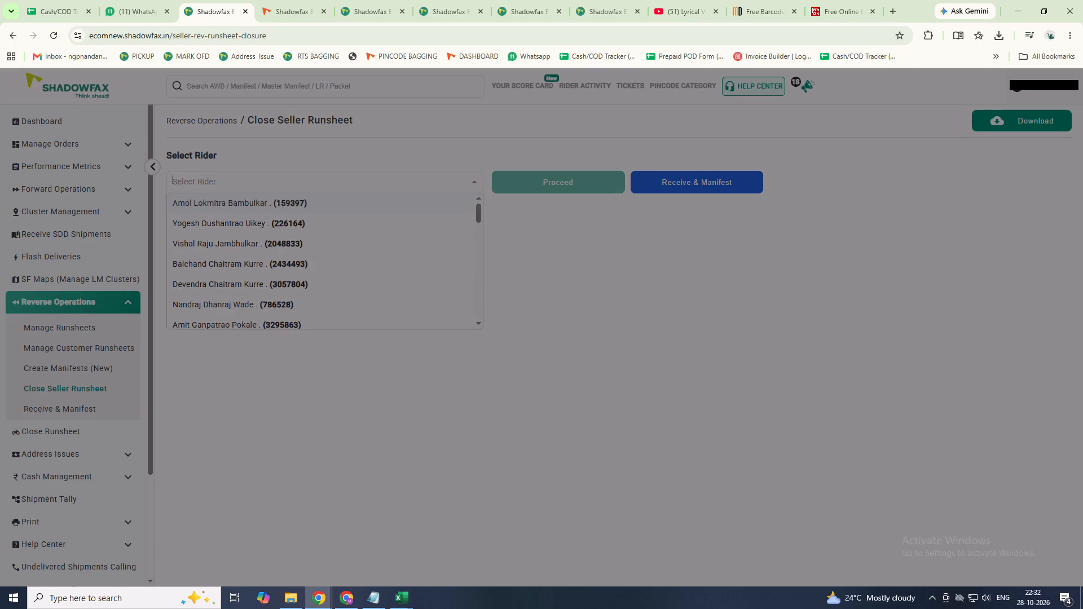
Find rider Ramesh by searching RAME and check his seller runsheets for closure.
text(RAME)
click(326, 197)
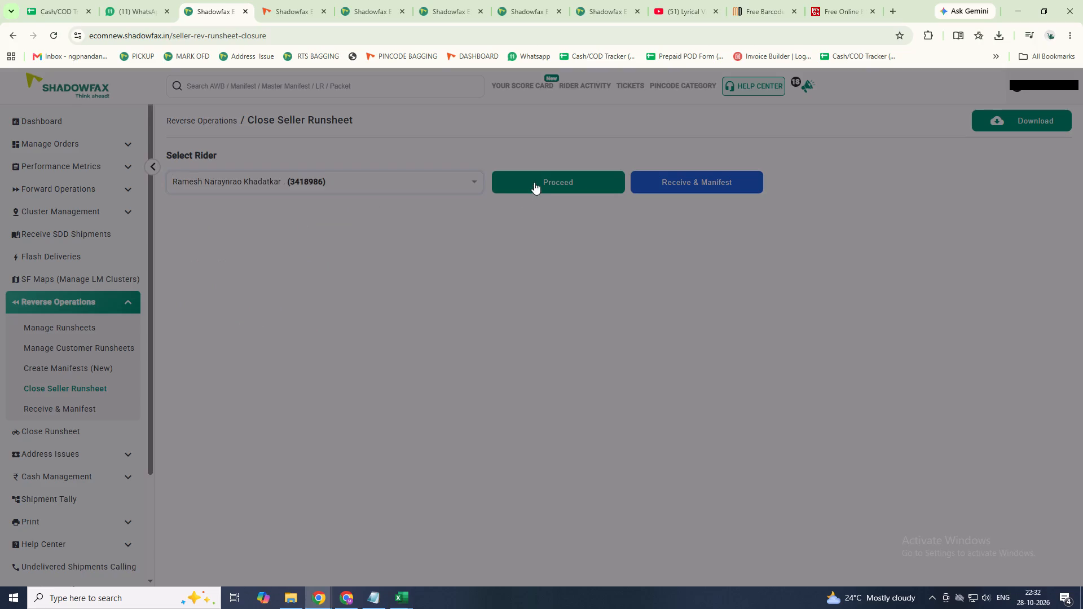
click(539, 176)
Change the rider selection to Jitendra and check his seller runsheets for closure.
click(473, 153)
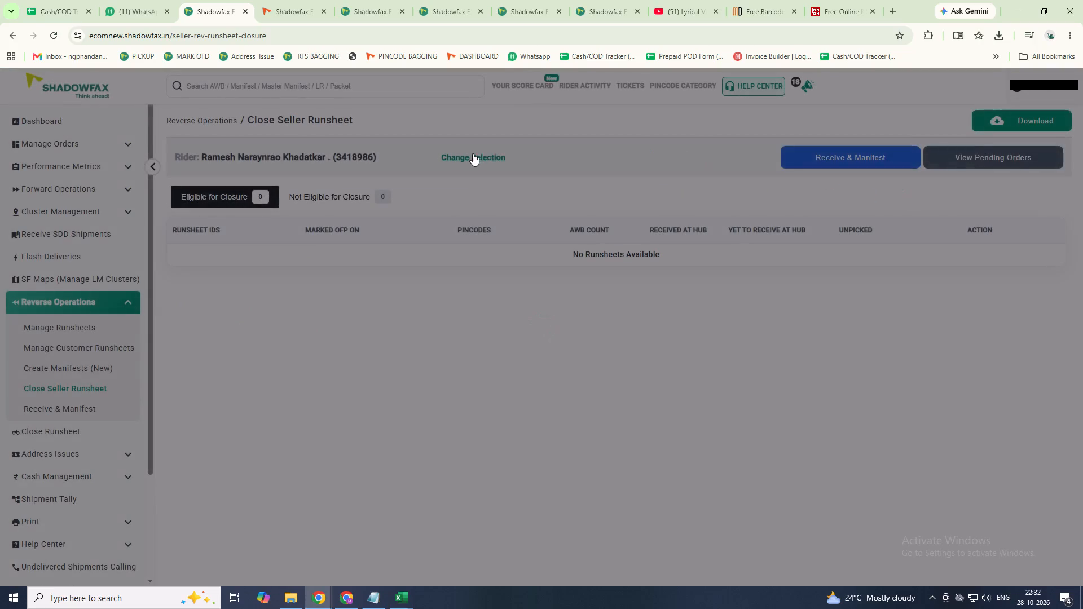
click(395, 187)
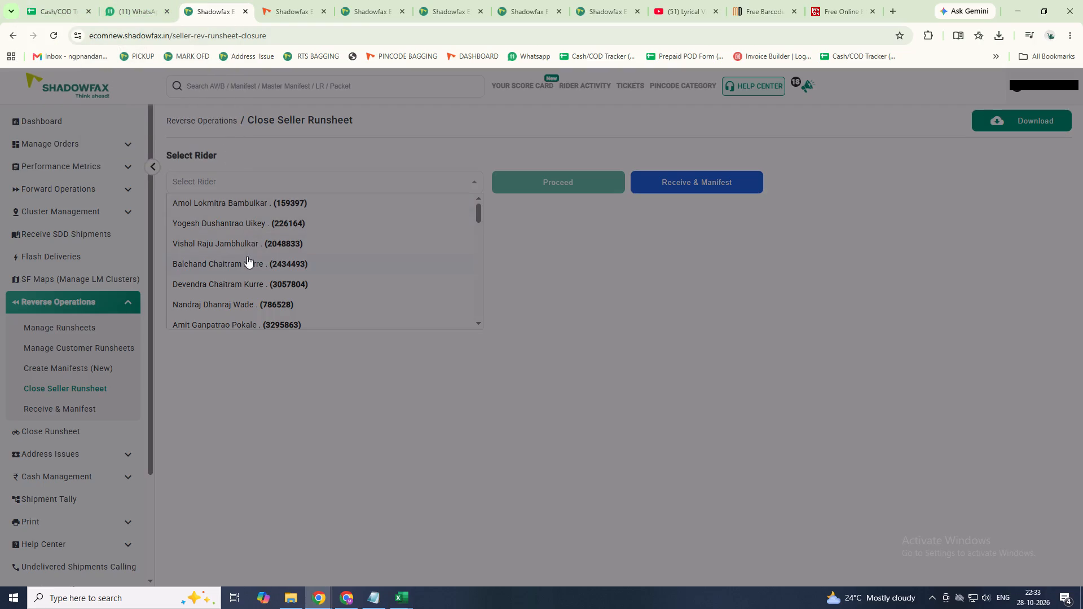
scroll(246, 280, down, 1)
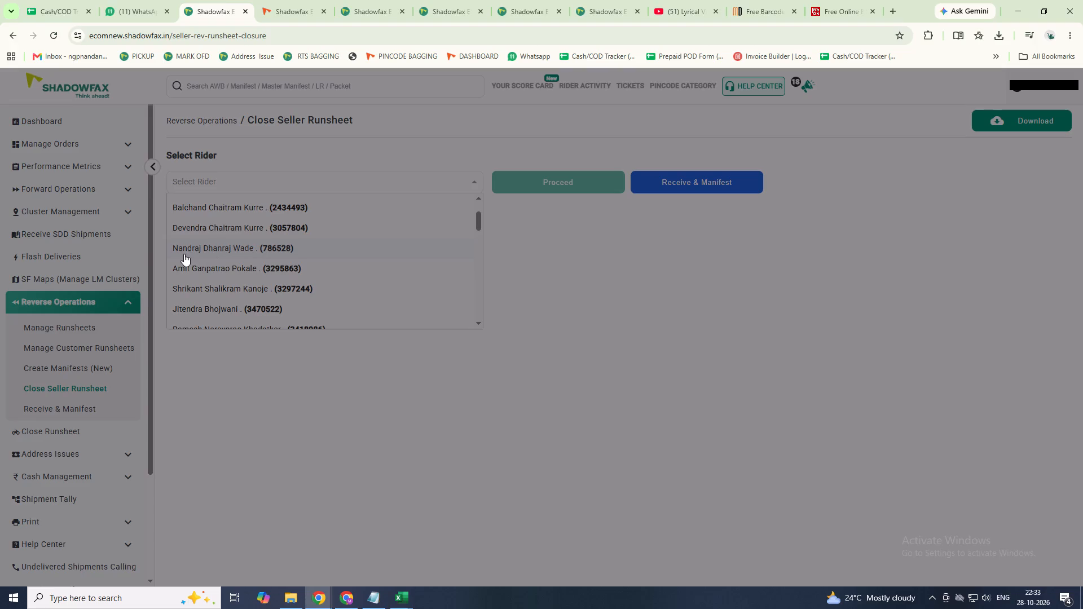
scroll(206, 261, down, 1)
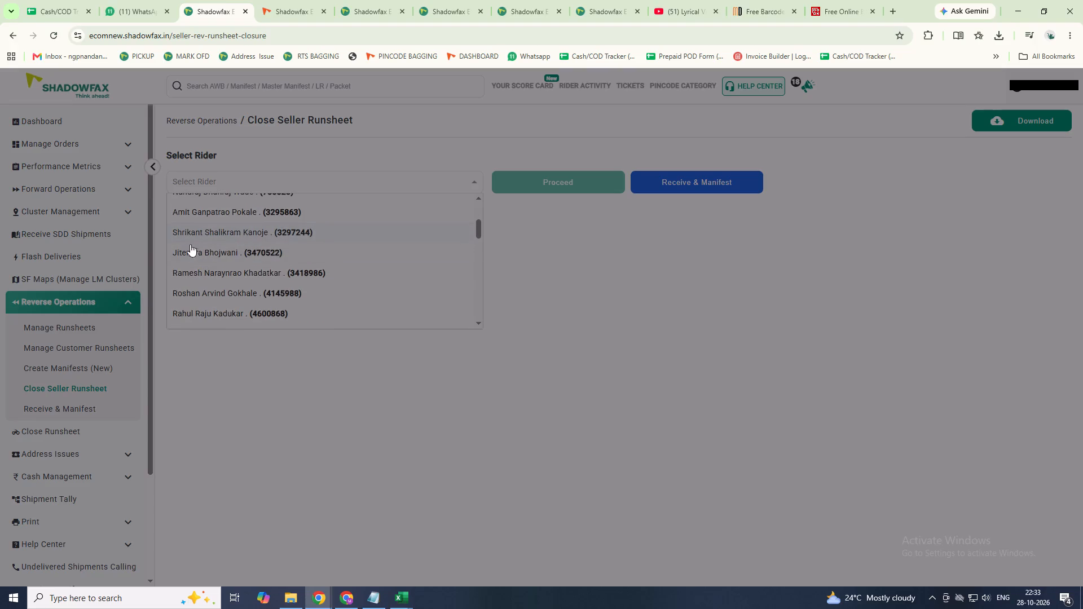
click(209, 254)
click(517, 186)
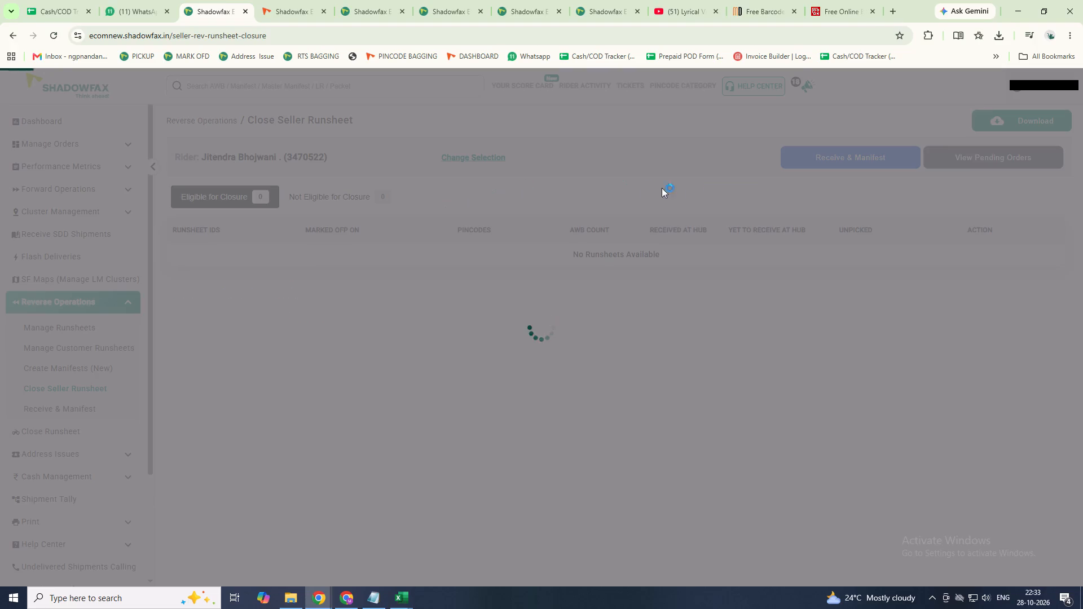
Change the rider selection to Roshan and check his seller runsheets for closure.
click(468, 158)
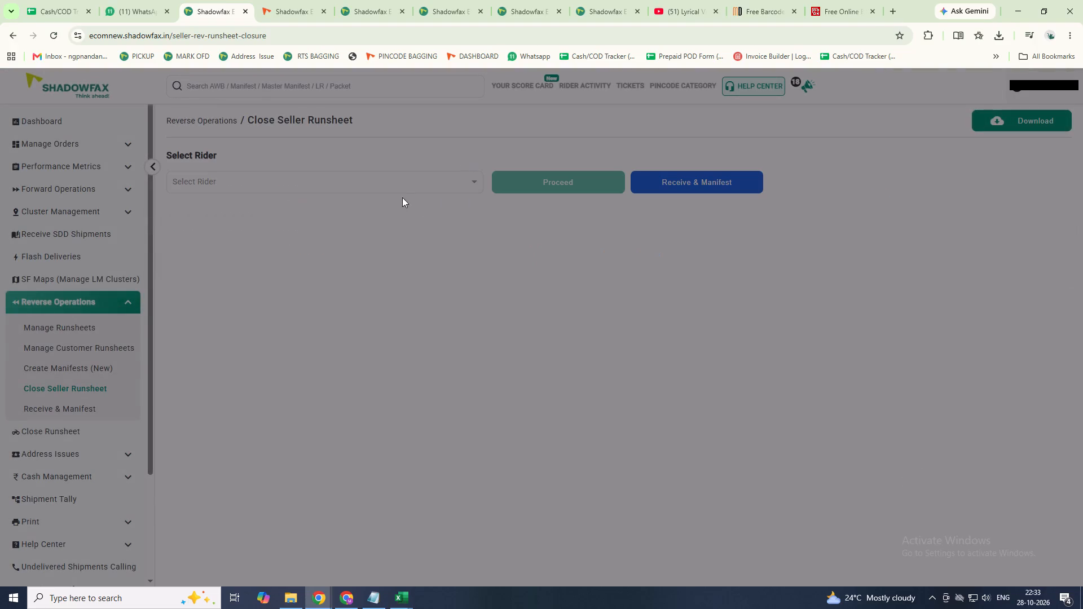
click(386, 180)
scroll(237, 226, down, 2)
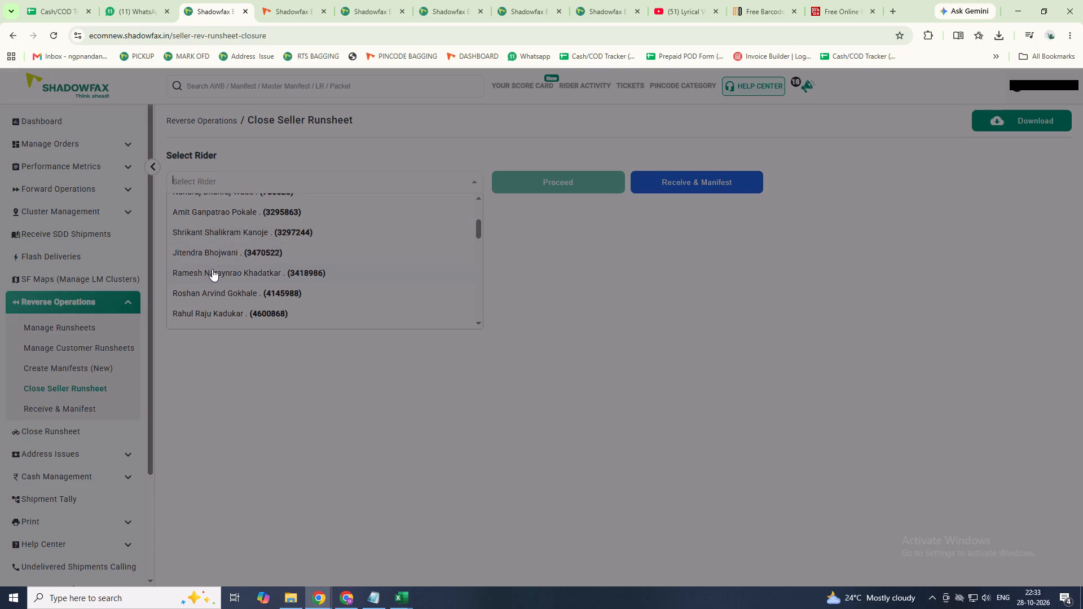
click(220, 297)
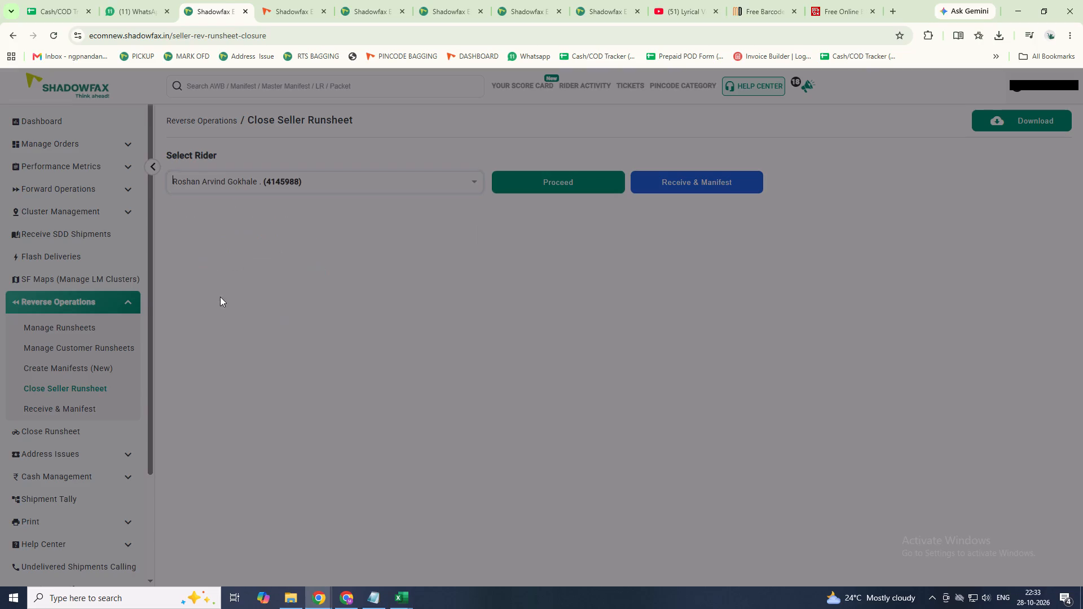
click(520, 187)
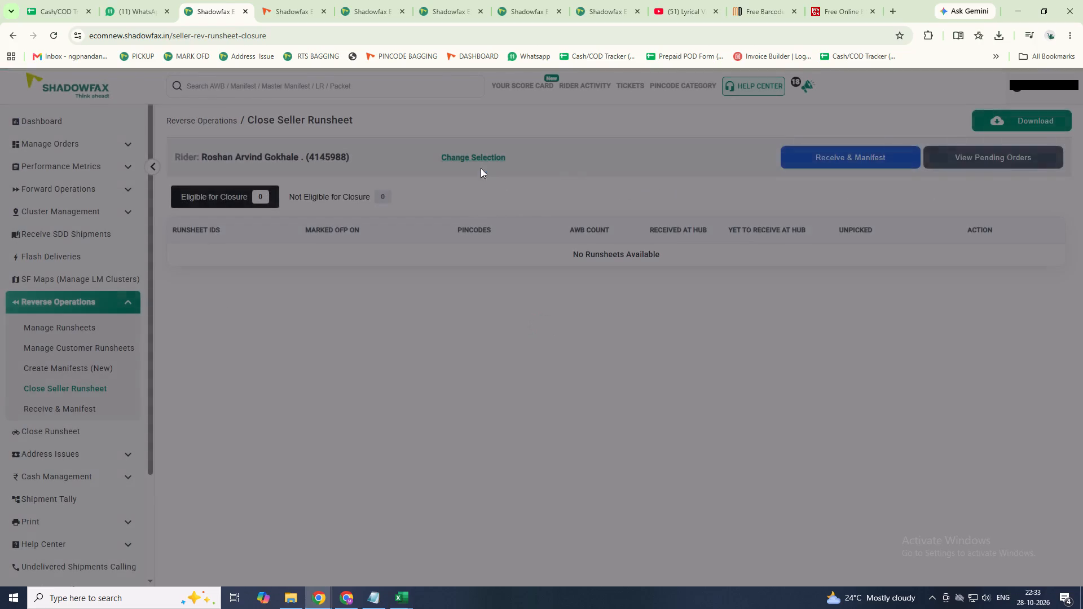
Change the rider selection to Nishant and check his seller runsheets for closure.
click(470, 157)
click(442, 189)
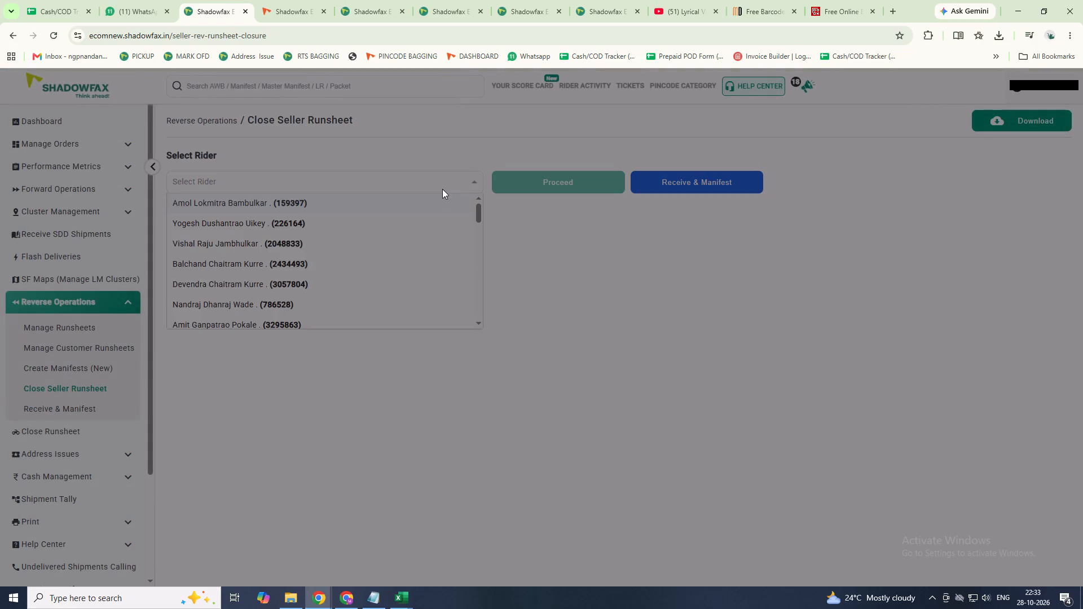
scroll(428, 194, down, 20)
scroll(428, 194, down, 5)
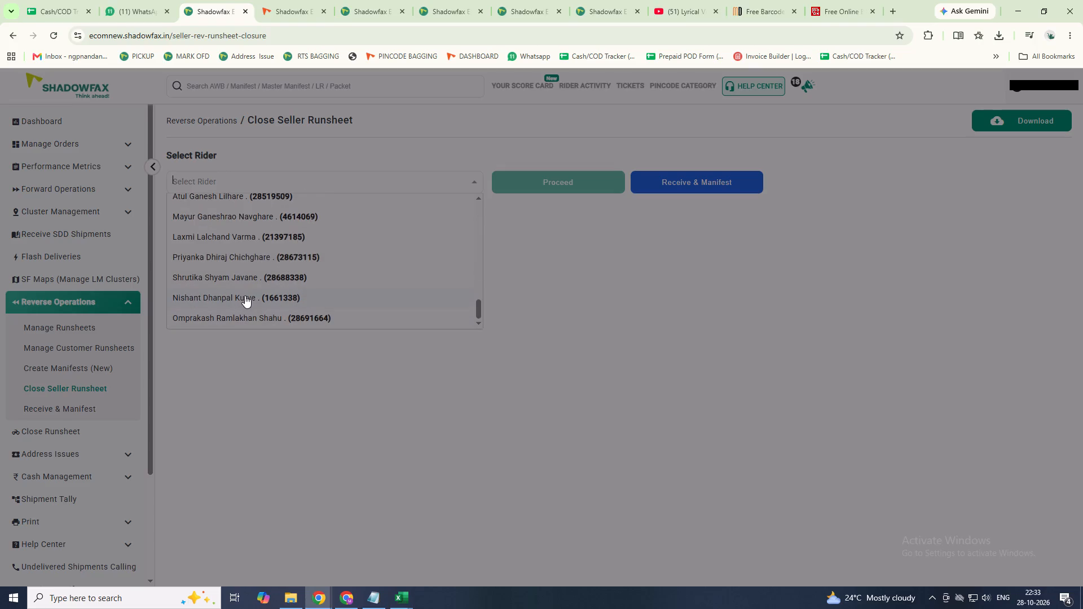
click(243, 294)
click(530, 183)
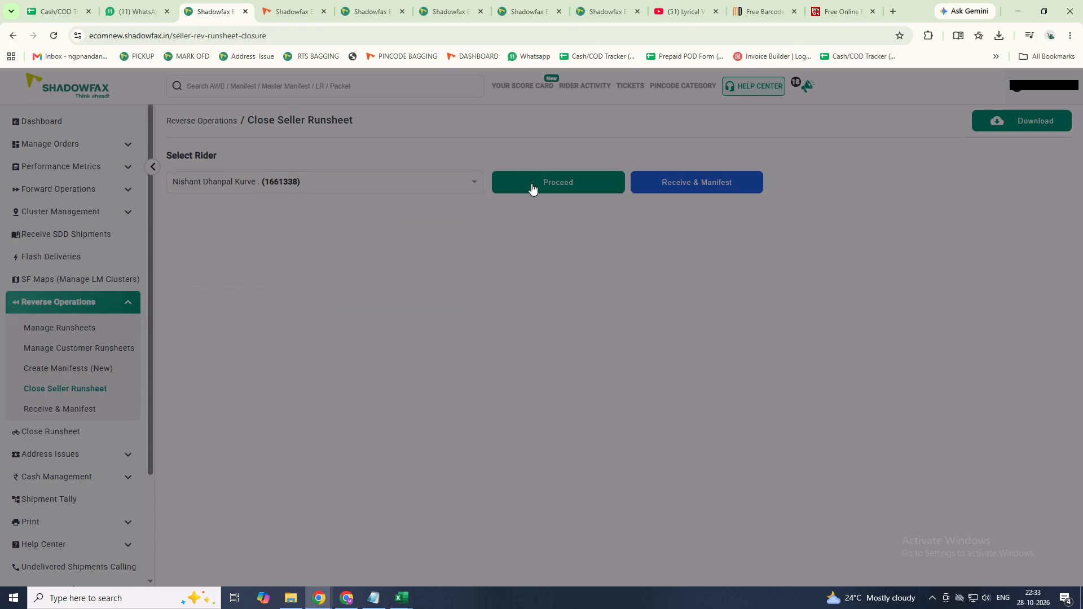
Change the rider selection to the Manoj listed without a surname, searching MANO, and check his seller runsheets for closure.
click(471, 157)
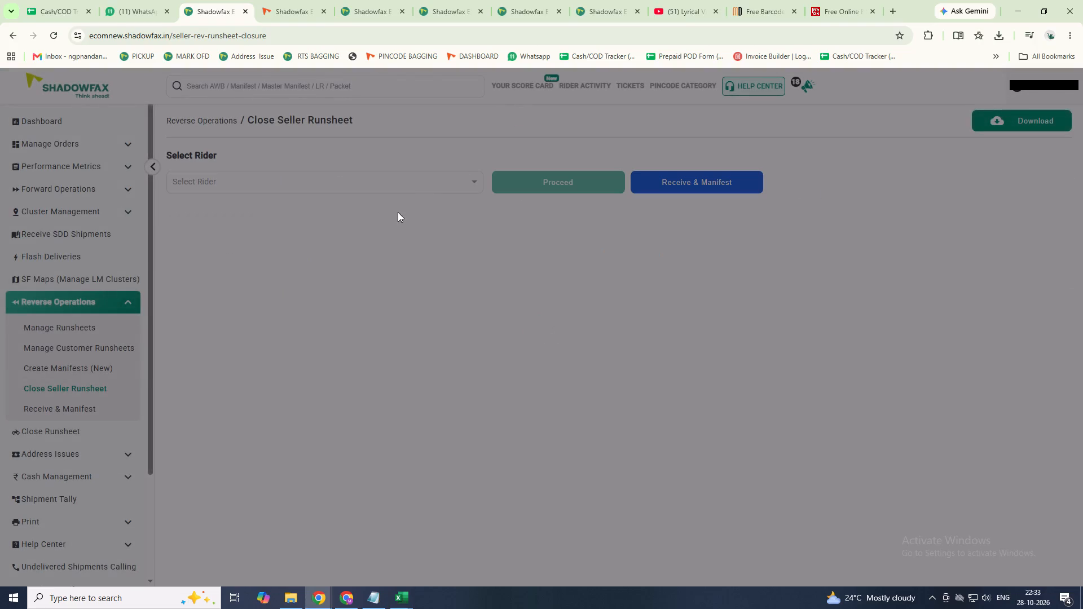
click(320, 191)
scroll(291, 244, down, 16)
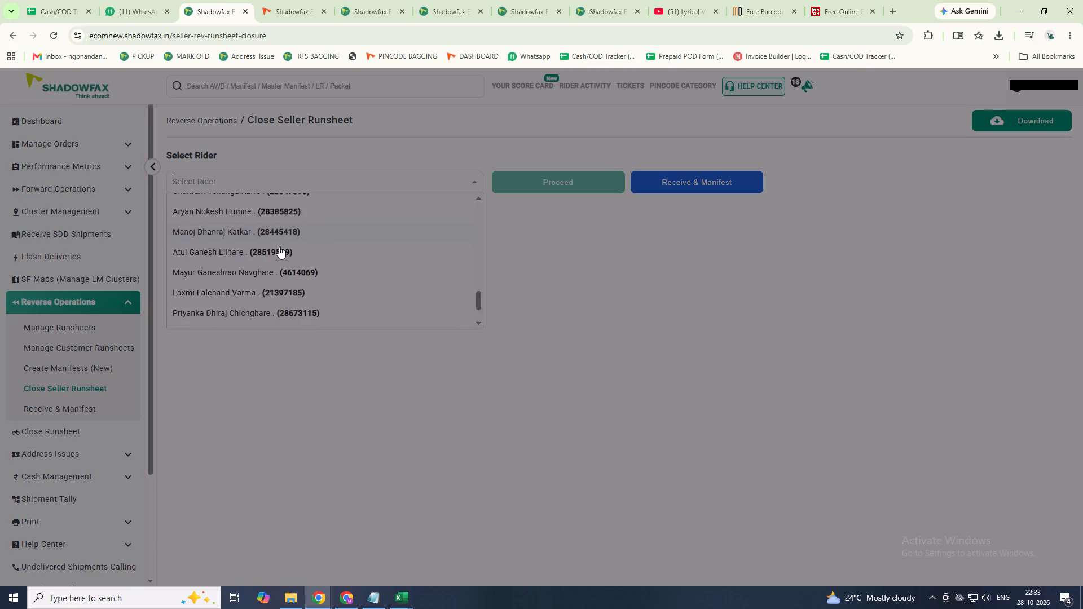
scroll(279, 246, down, 1)
scroll(260, 301, down, 6)
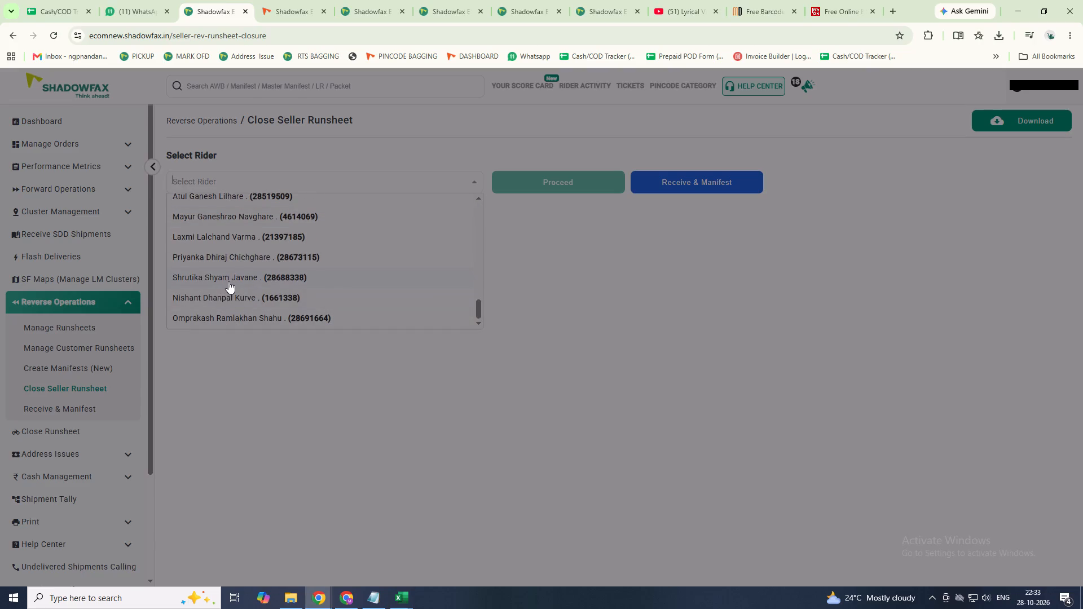
scroll(230, 241, up, 1)
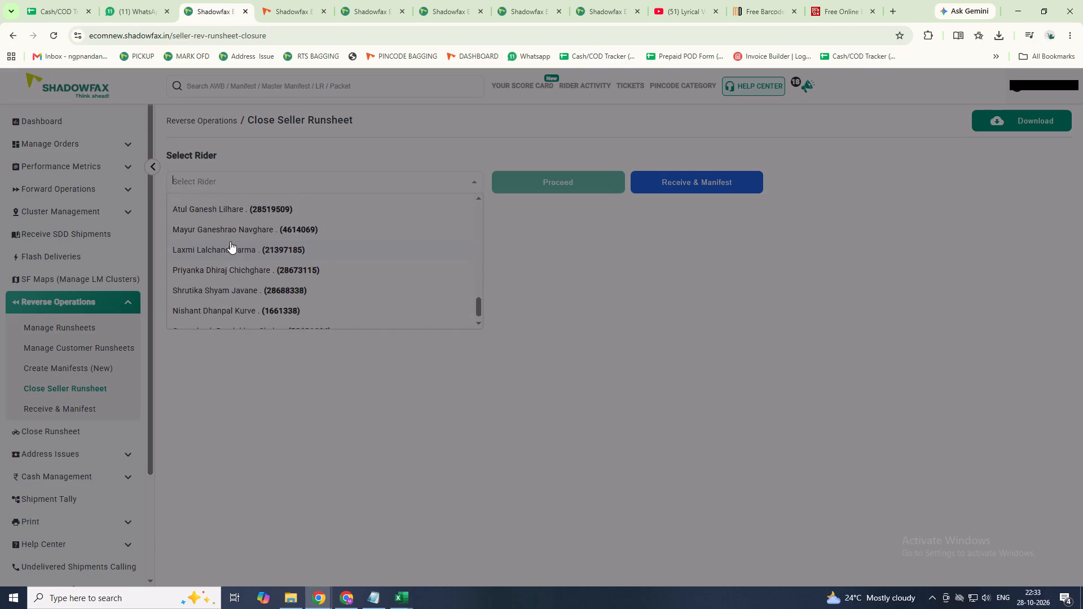
scroll(224, 267, up, 1)
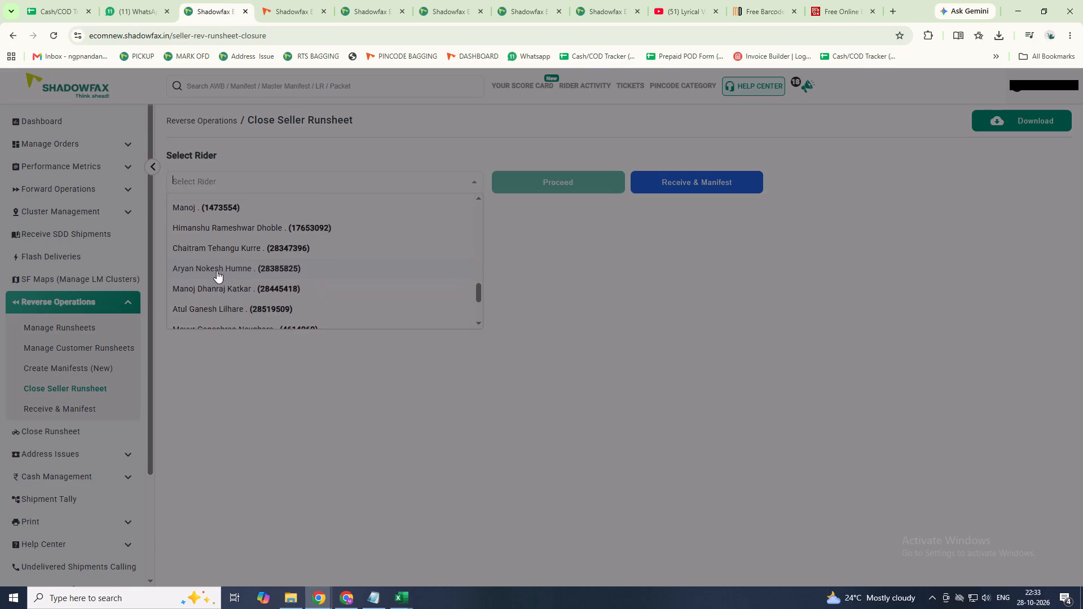
click(240, 287)
click(397, 184)
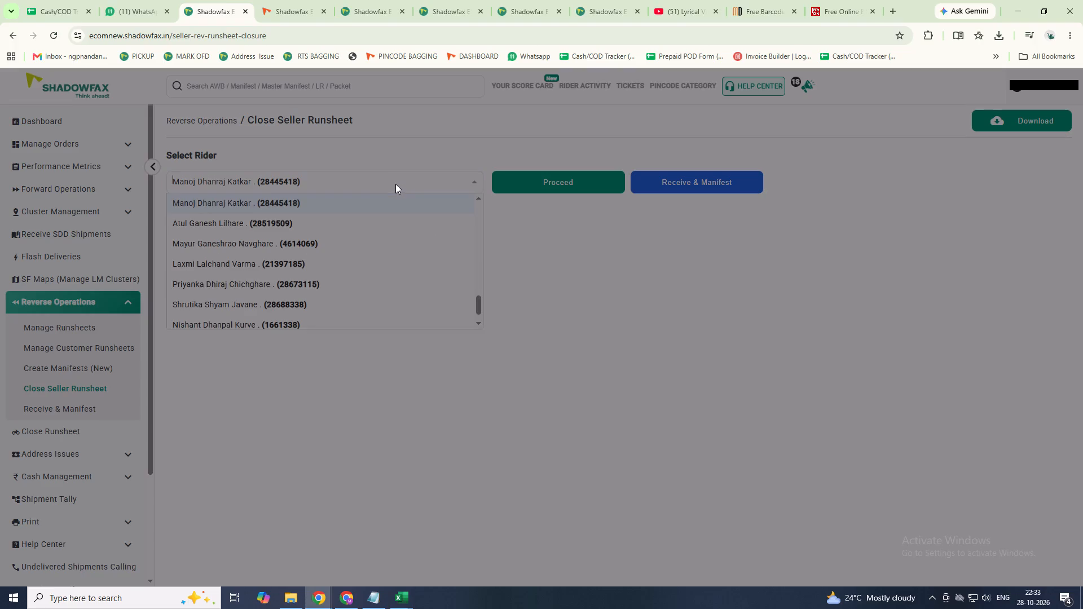
text(MANO)
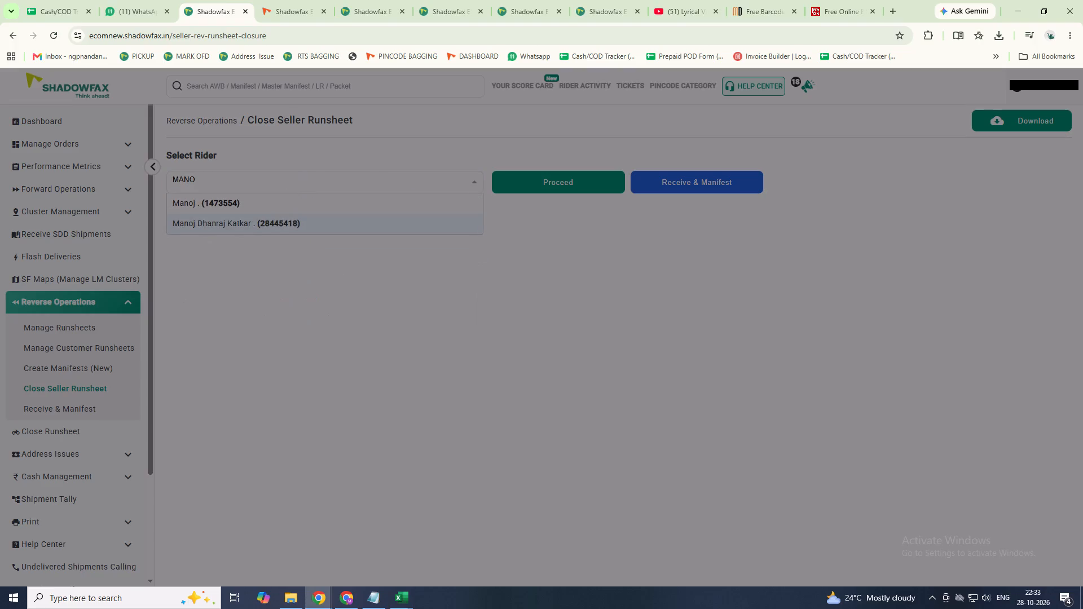
click(324, 204)
click(499, 186)
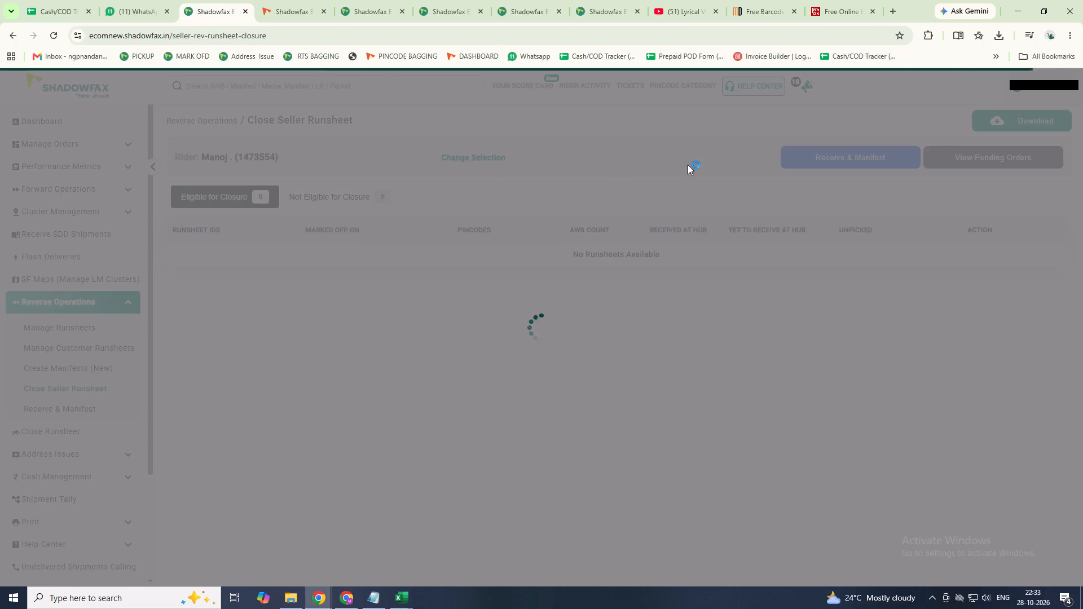
Change the rider selection to Vatan, check his seller runsheets for closure, and clear the rider selection.
click(472, 147)
click(472, 153)
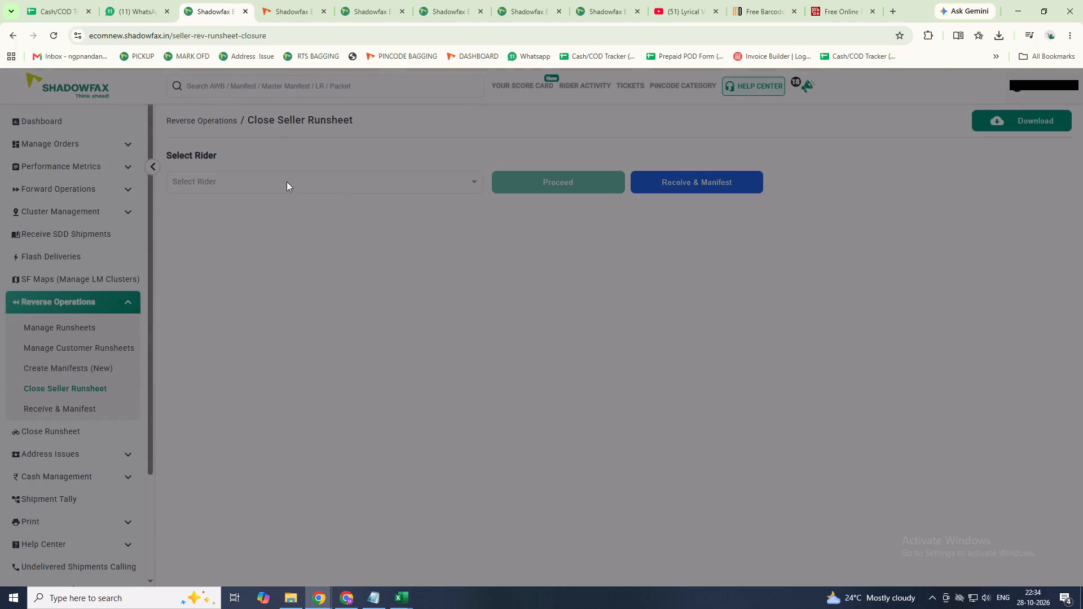
click(287, 182)
scroll(252, 216, up, 3)
scroll(249, 224, down, 1)
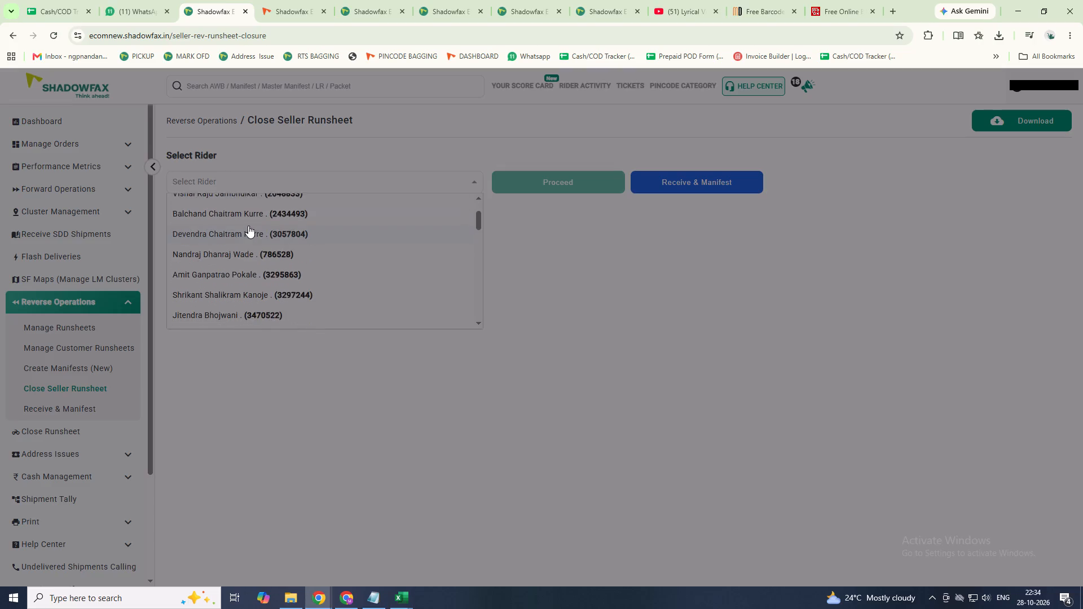
scroll(244, 233, down, 2)
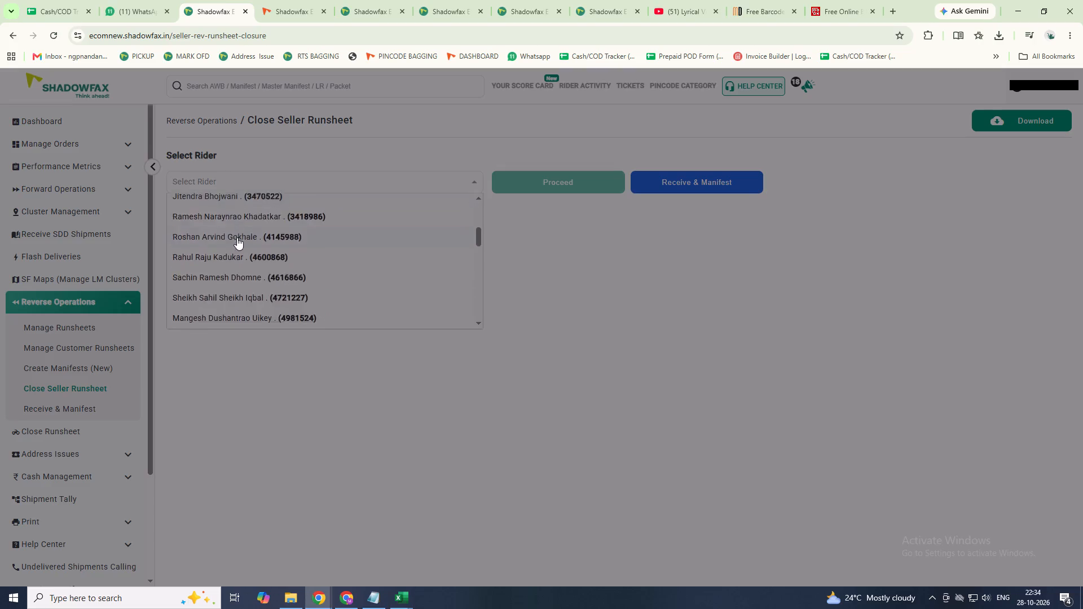
scroll(237, 237, down, 2)
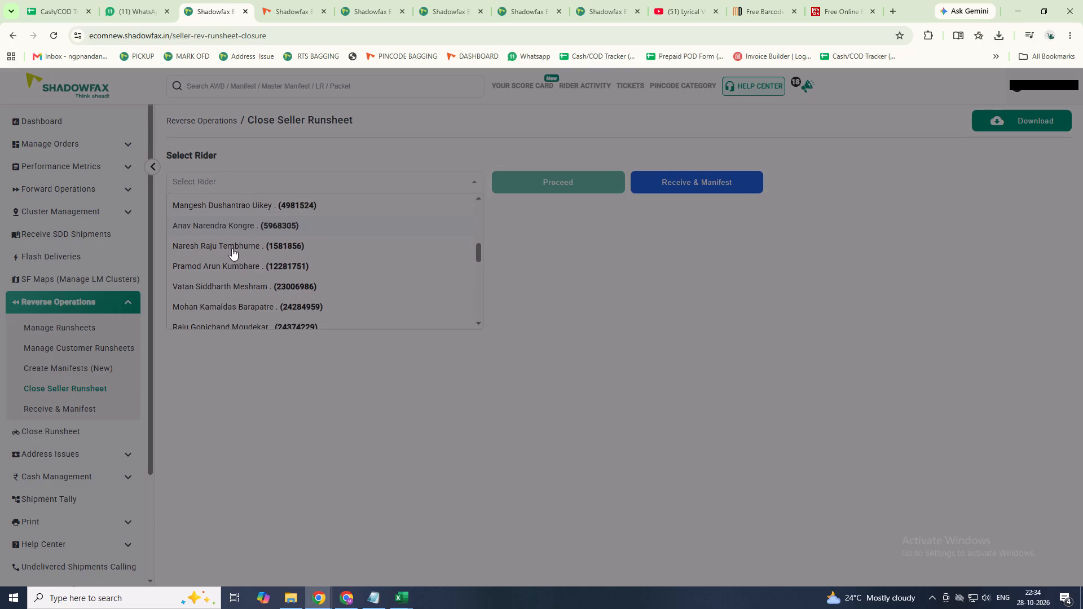
scroll(230, 249, down, 1)
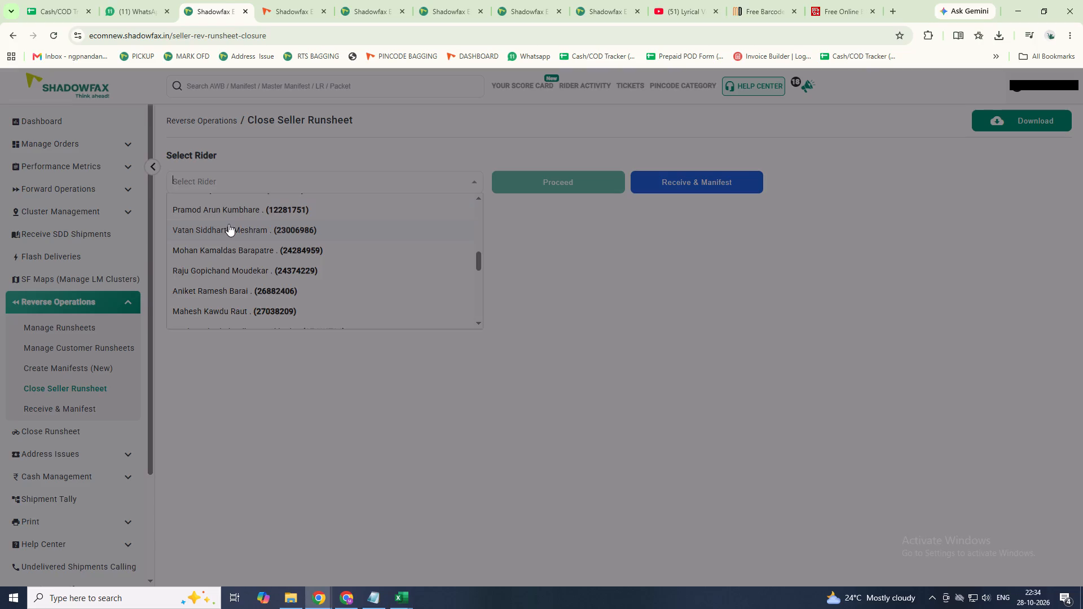
scroll(235, 252, down, 1)
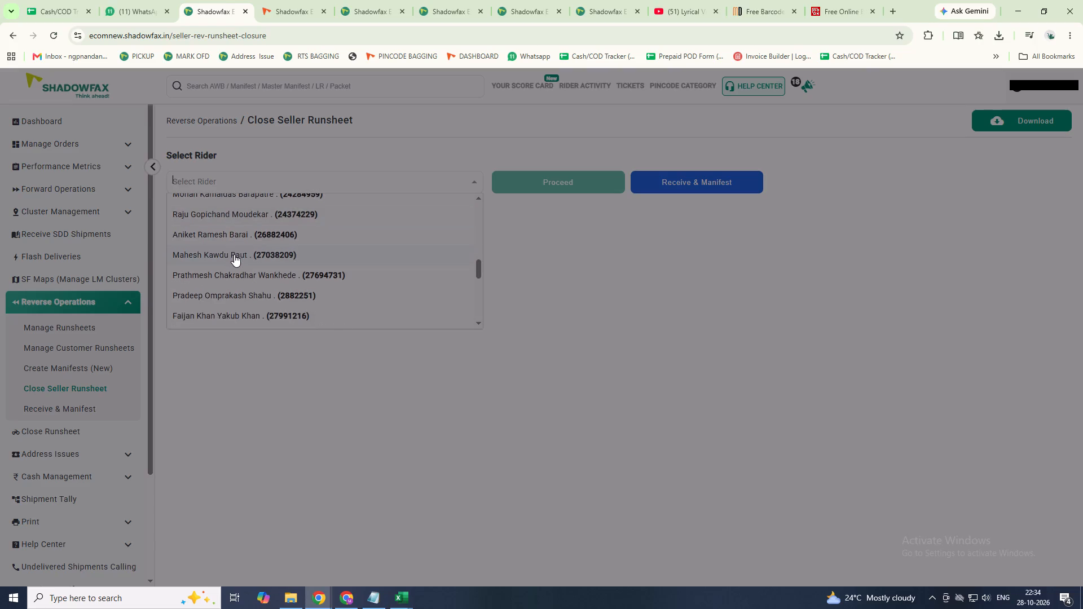
scroll(234, 252, up, 2)
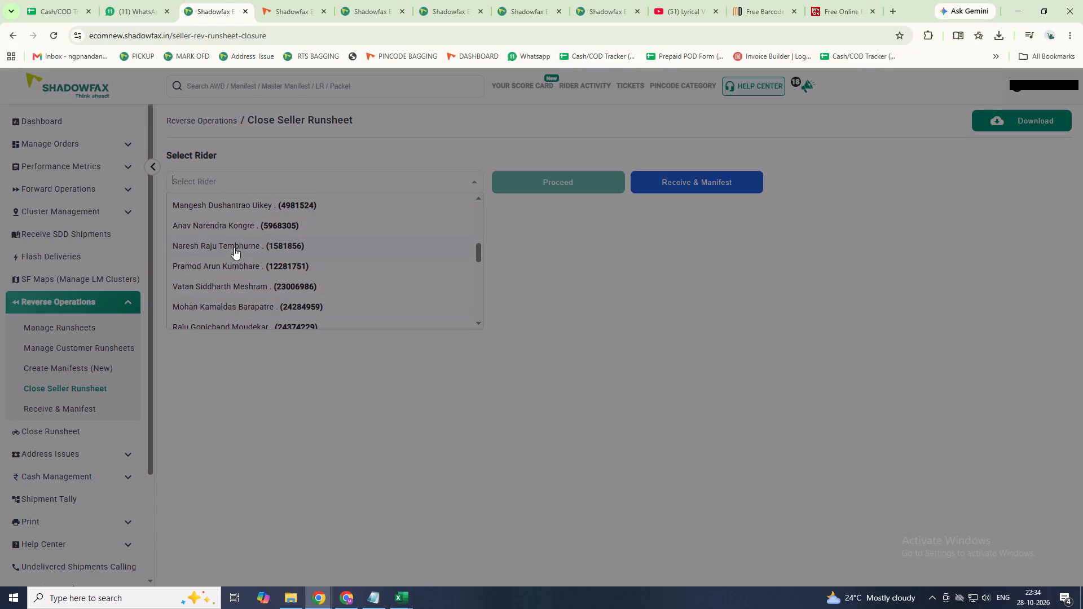
click(236, 281)
click(512, 187)
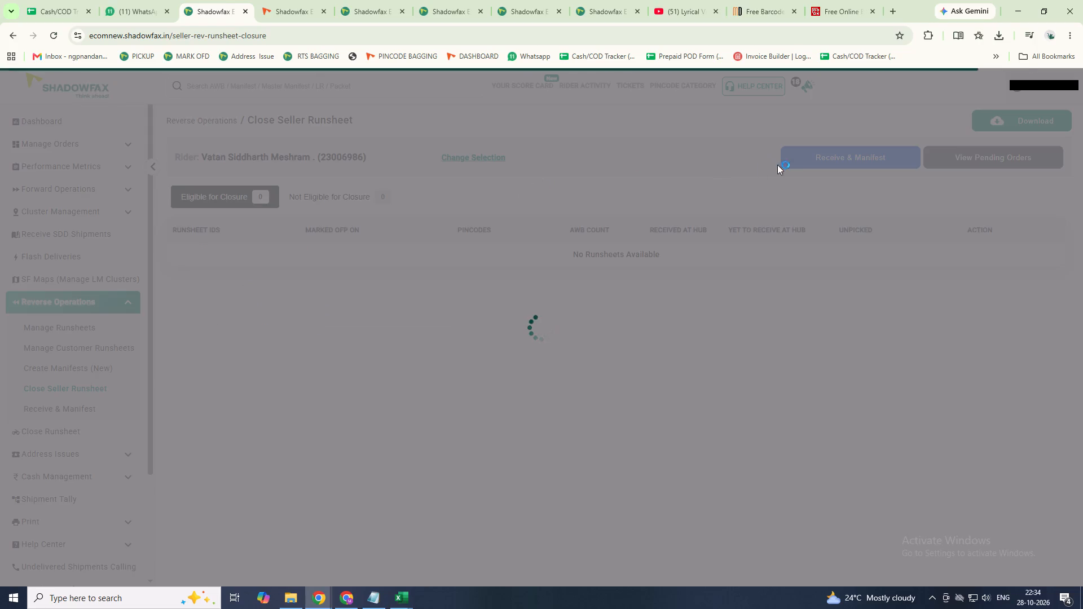
click(464, 153)
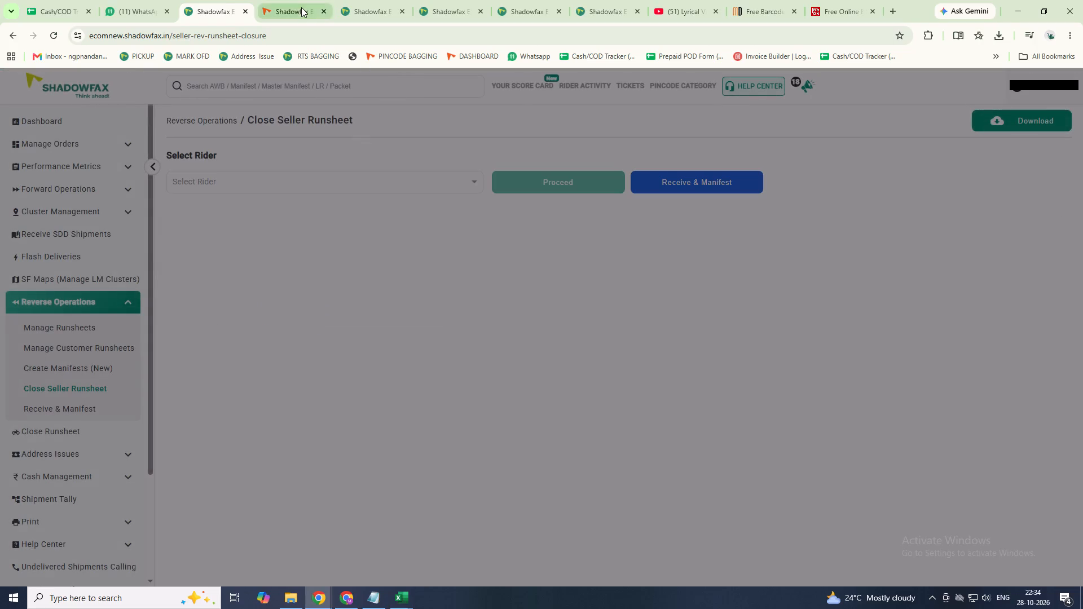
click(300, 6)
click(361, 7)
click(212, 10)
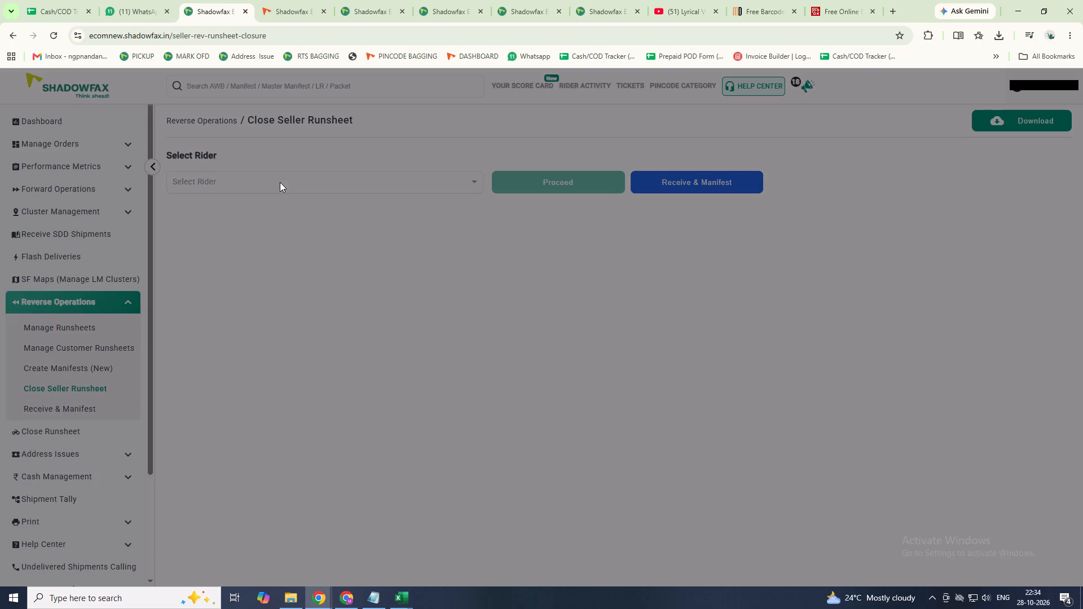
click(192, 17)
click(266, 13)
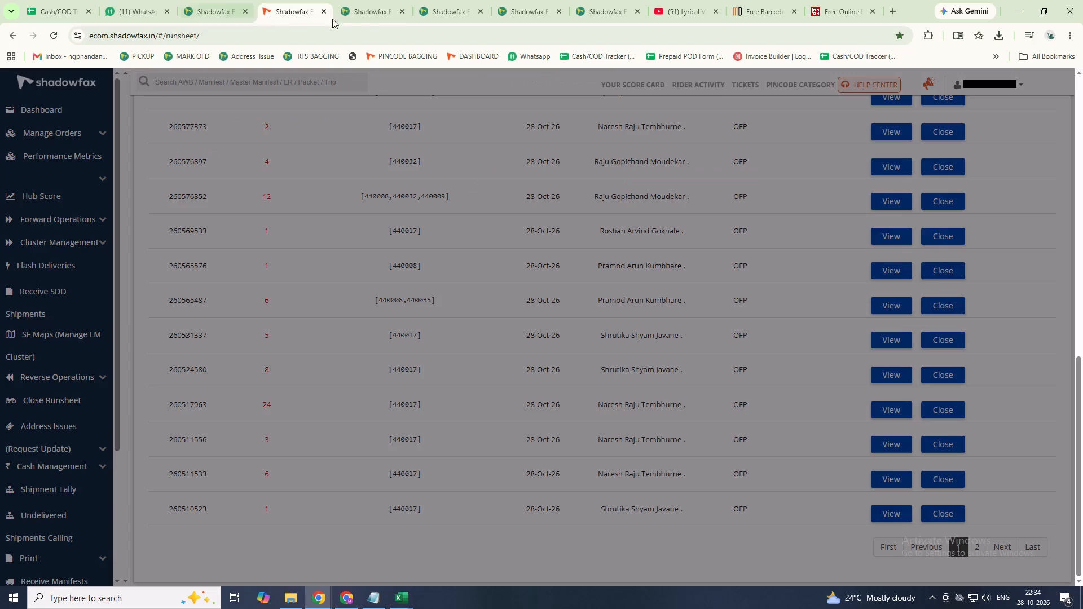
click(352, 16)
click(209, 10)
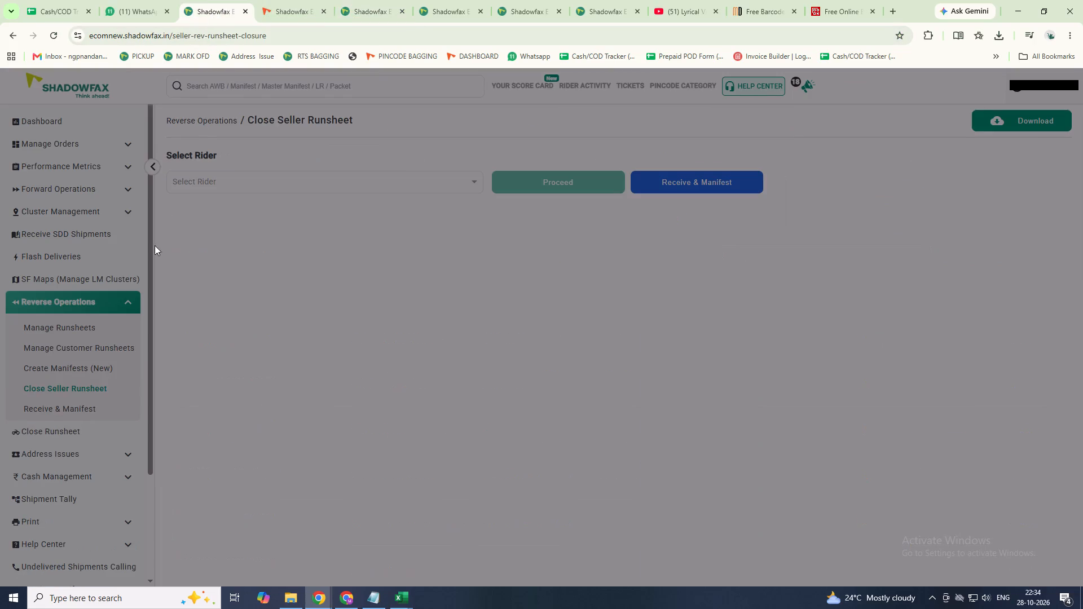
Close the reverse runsheets of the rider whose first name is Raju, searching RAJU and continuing through unscanned shipments to closure confirmation.
click(64, 427)
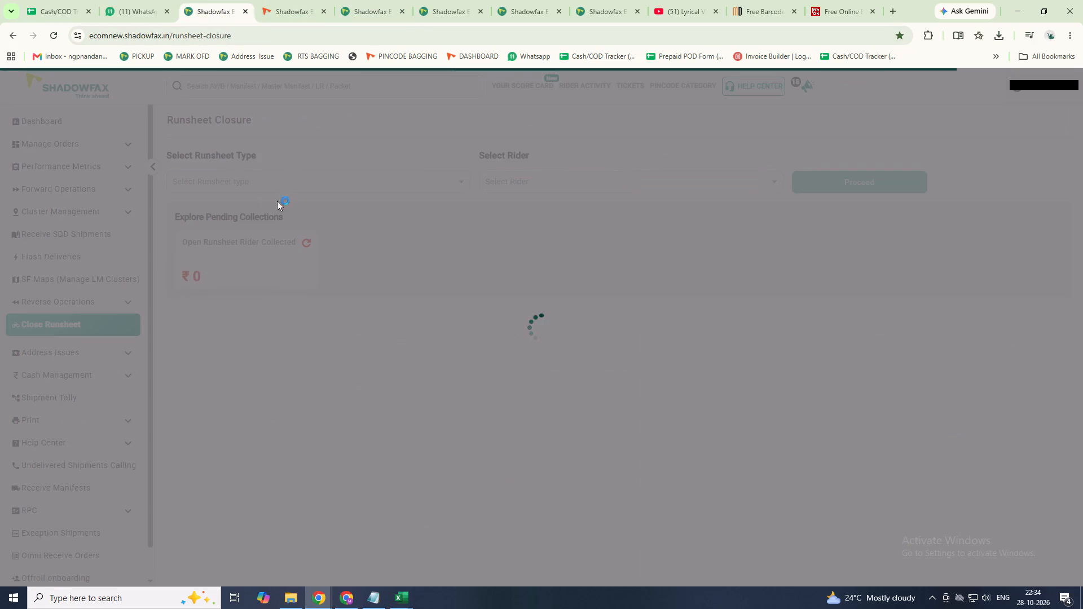
click(283, 182)
click(262, 227)
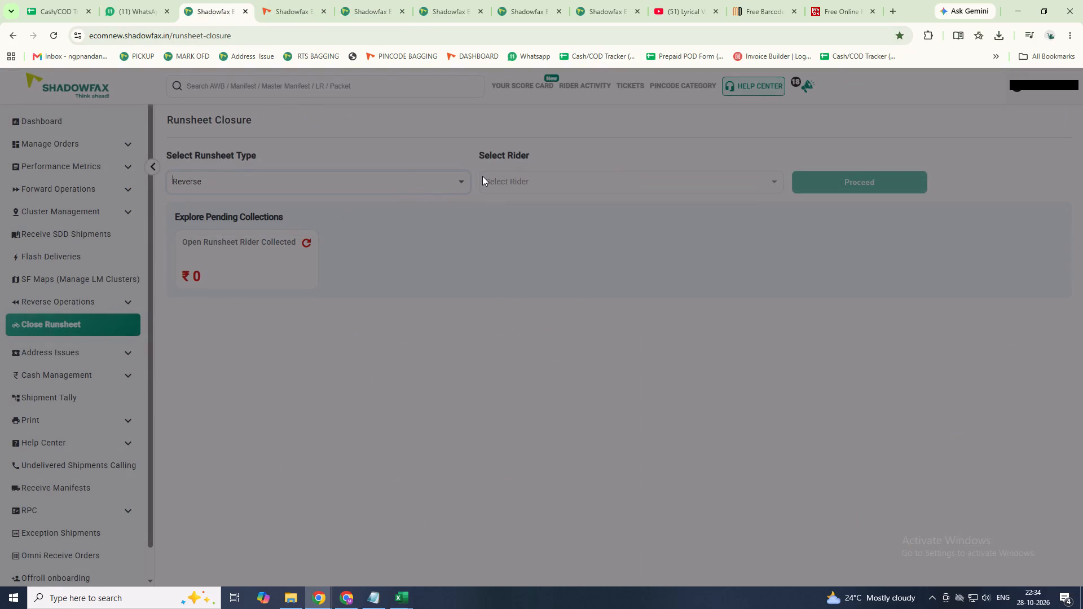
click(482, 176)
text(RAJU)
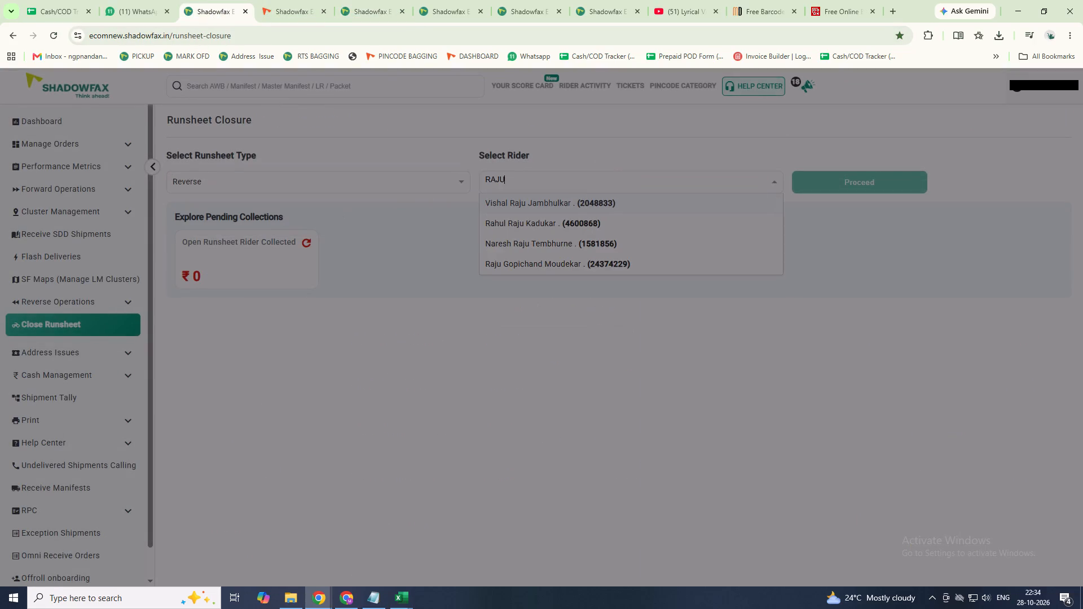
click(530, 270)
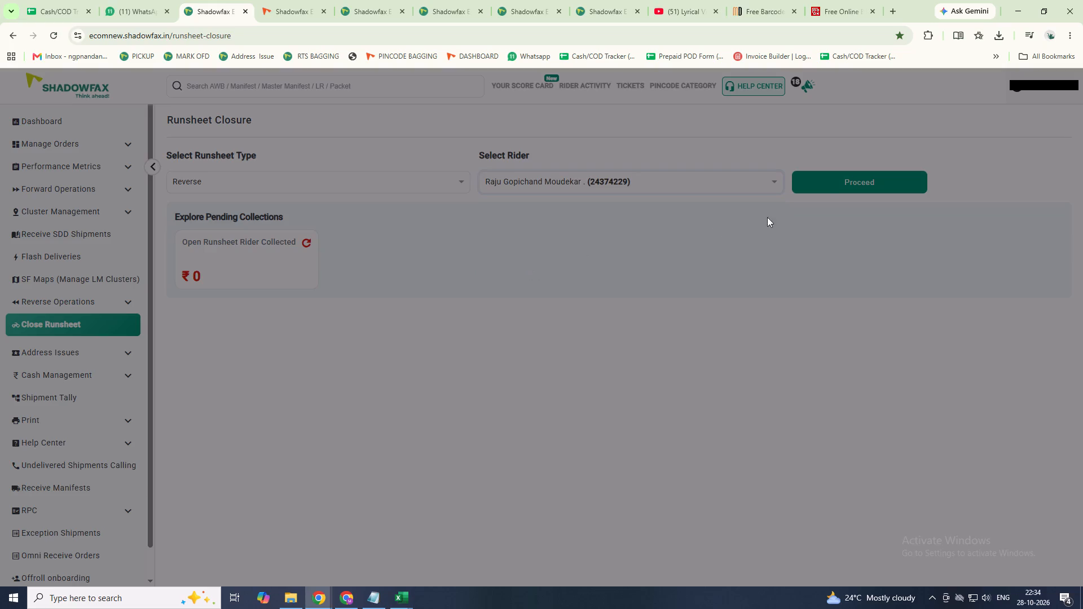
click(825, 190)
double_click(905, 189)
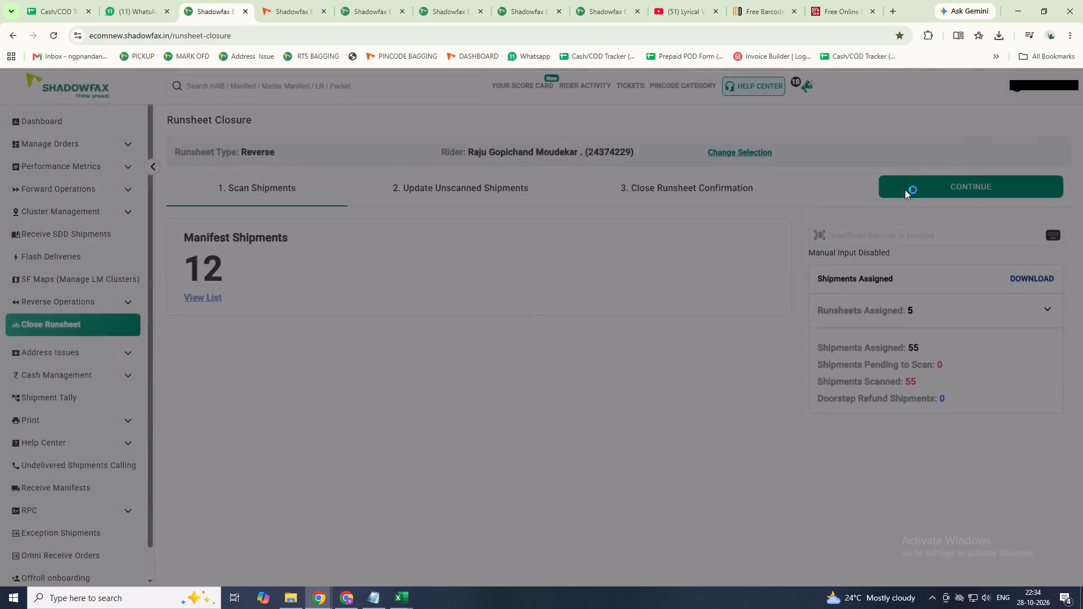
click(693, 196)
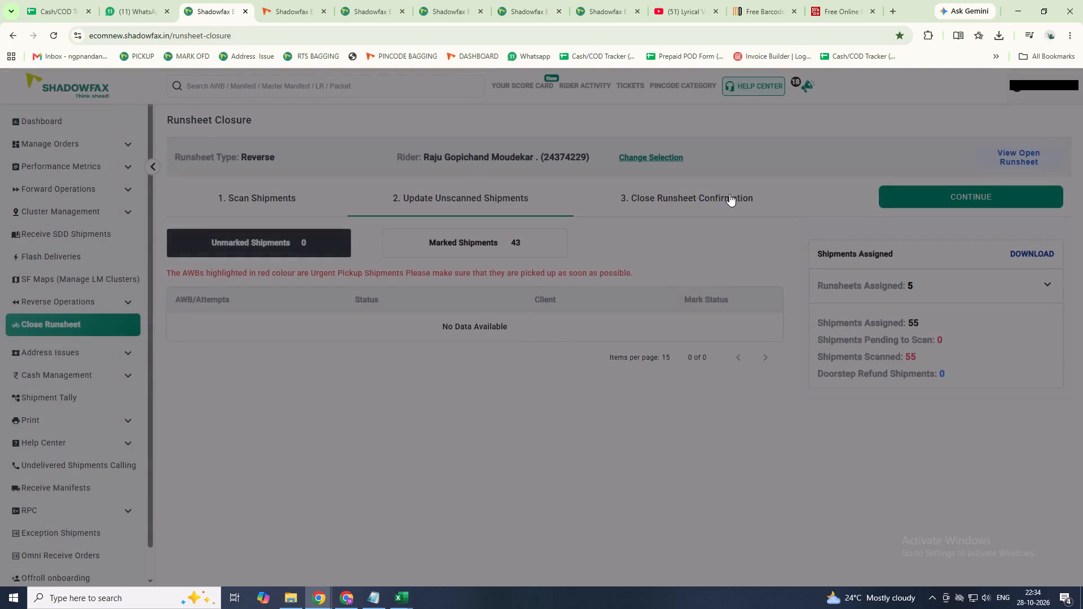
click(724, 196)
click(908, 185)
click(910, 184)
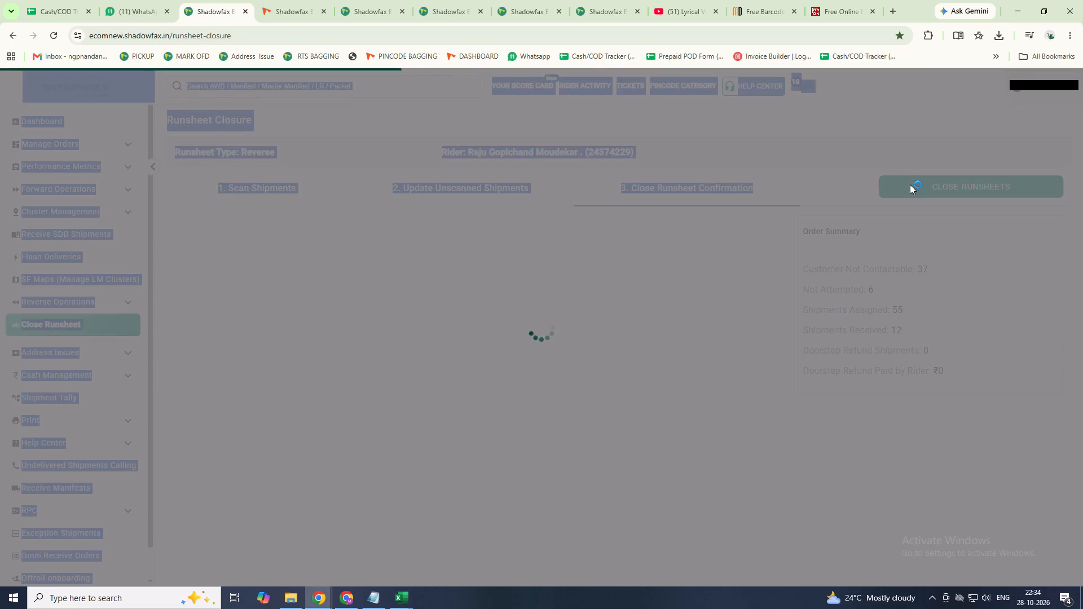
click(777, 276)
right_click(776, 276)
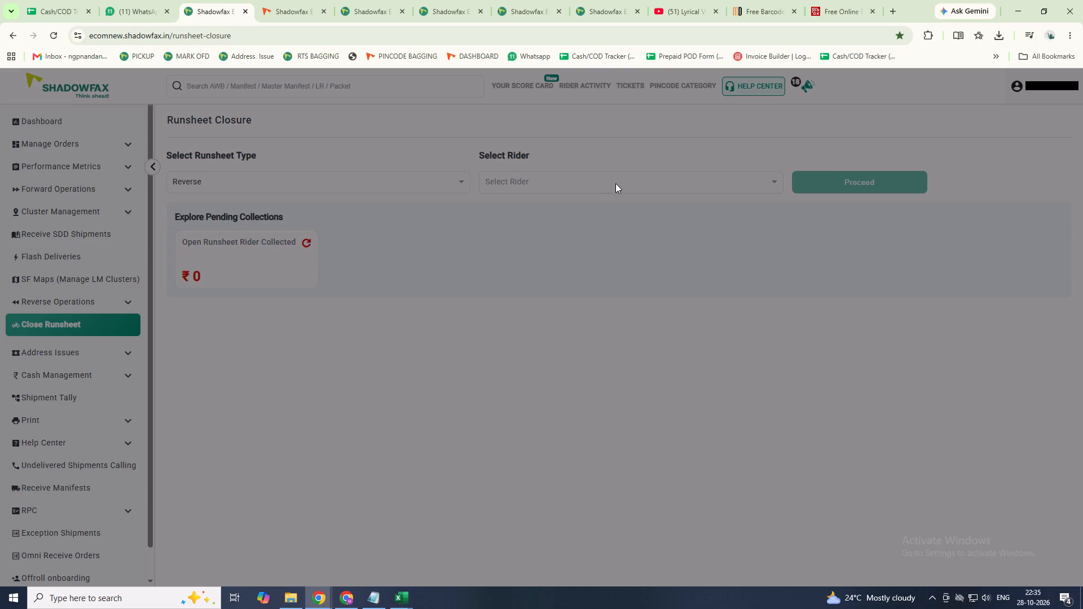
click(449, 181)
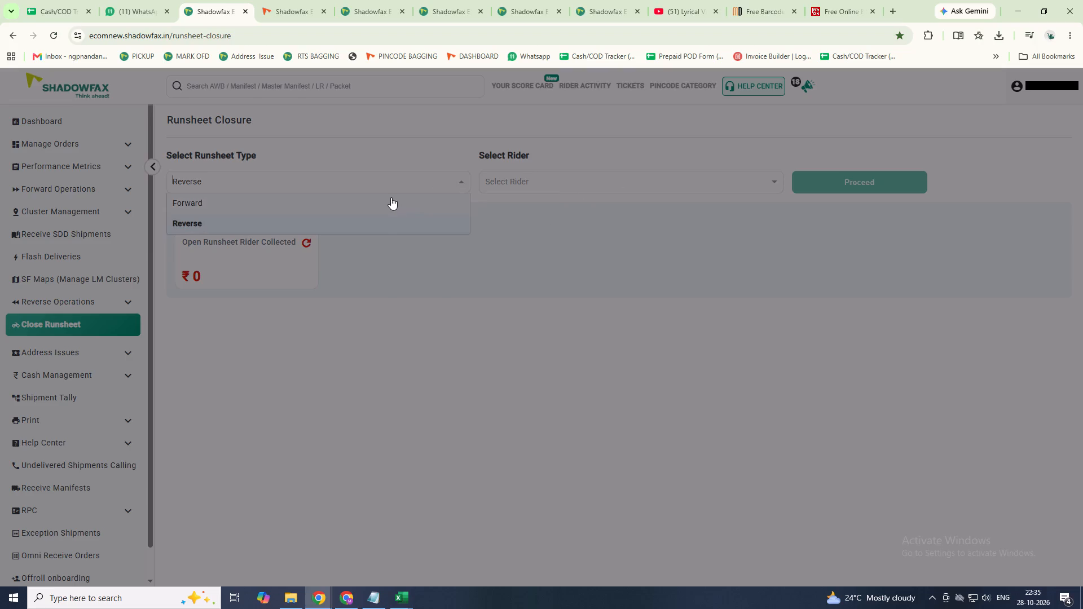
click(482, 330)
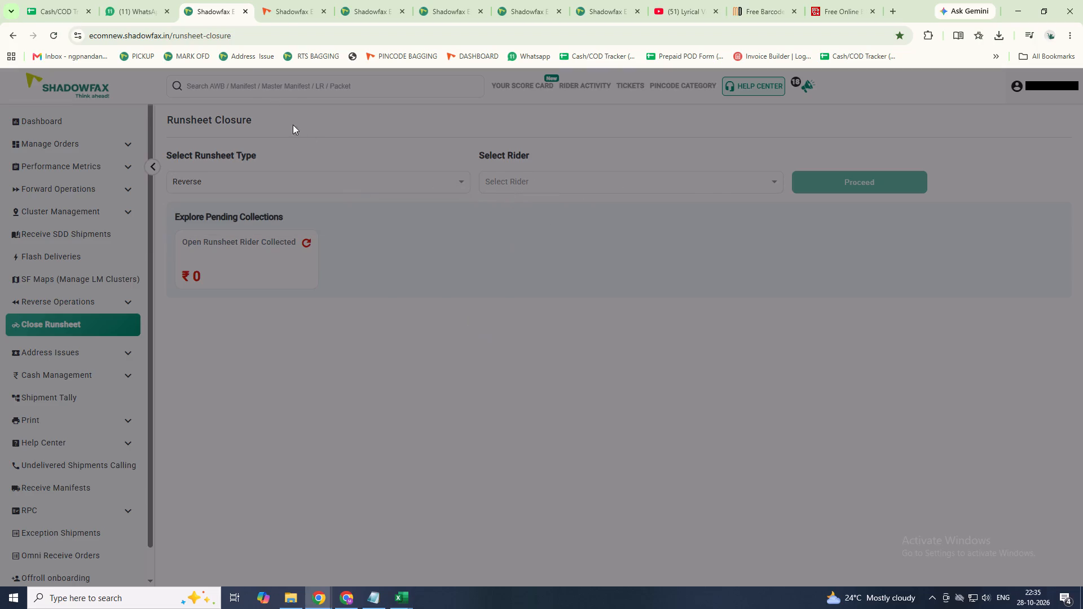
Examine both pages of the OFP seller pickup runsheet list for riders whose runsheets are still open.
click(278, 21)
scroll(573, 377, down, 5)
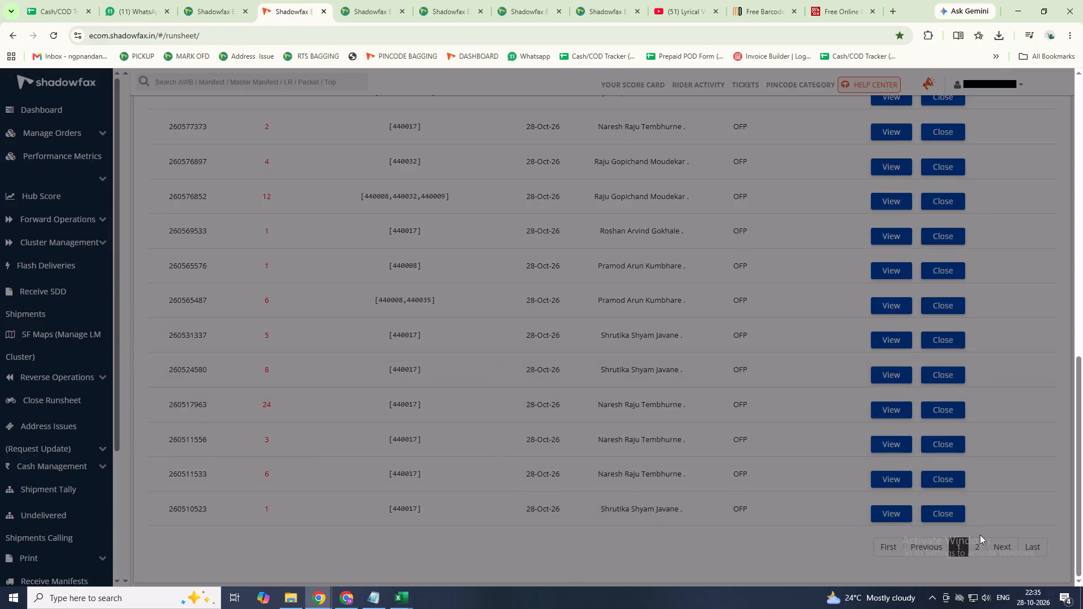
click(978, 543)
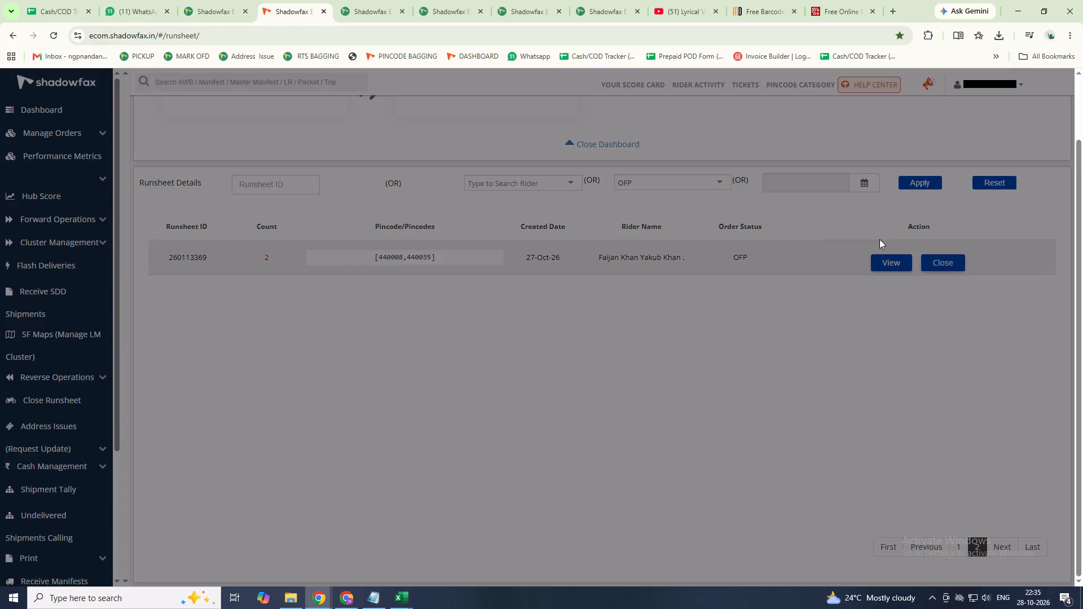
click(918, 549)
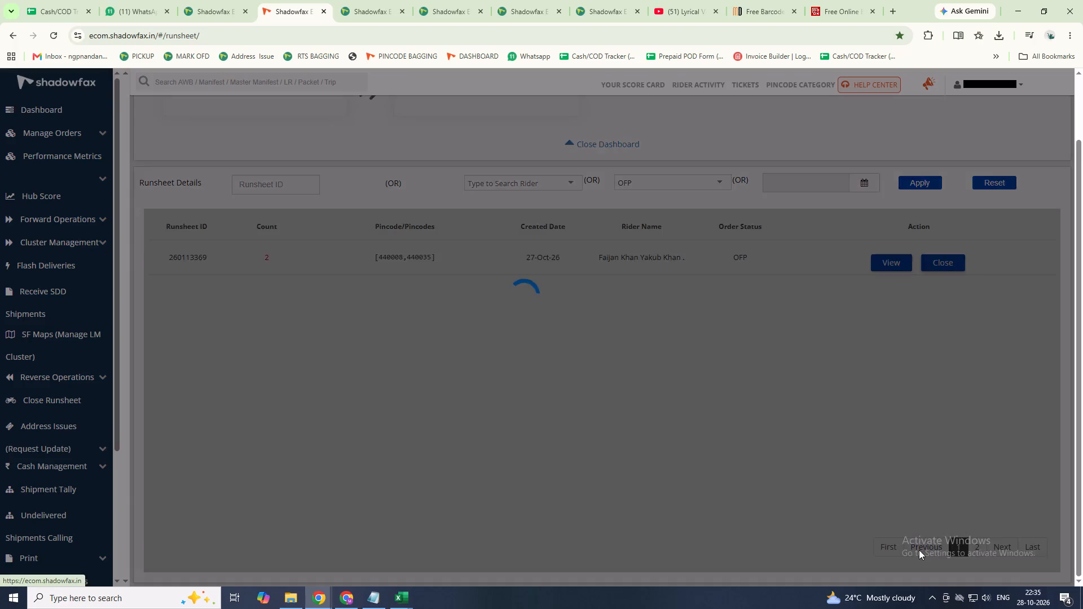
scroll(790, 404, down, 5)
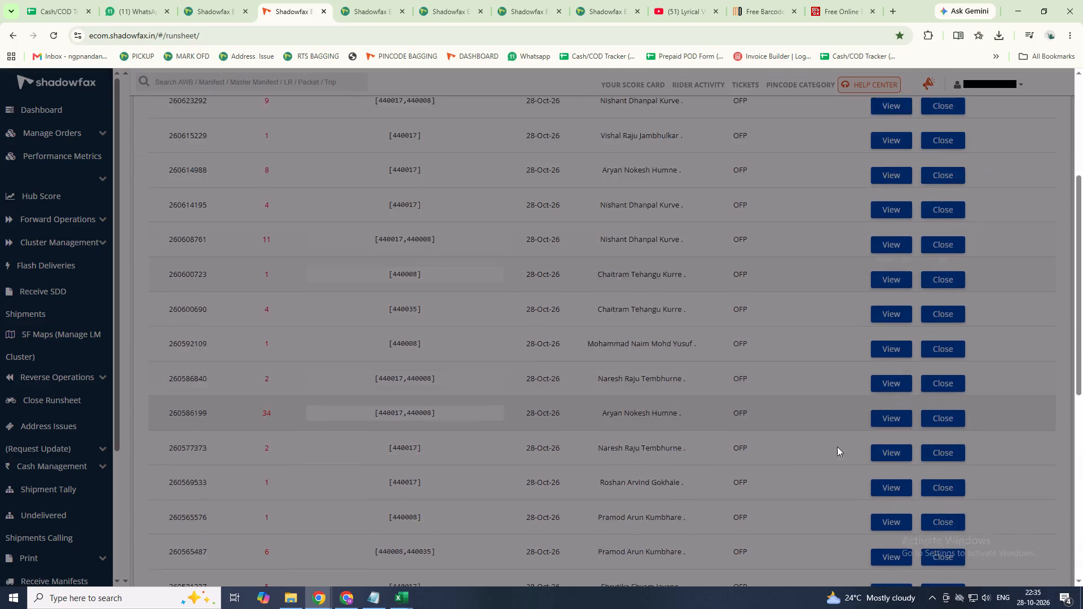
scroll(837, 447, down, 16)
click(979, 553)
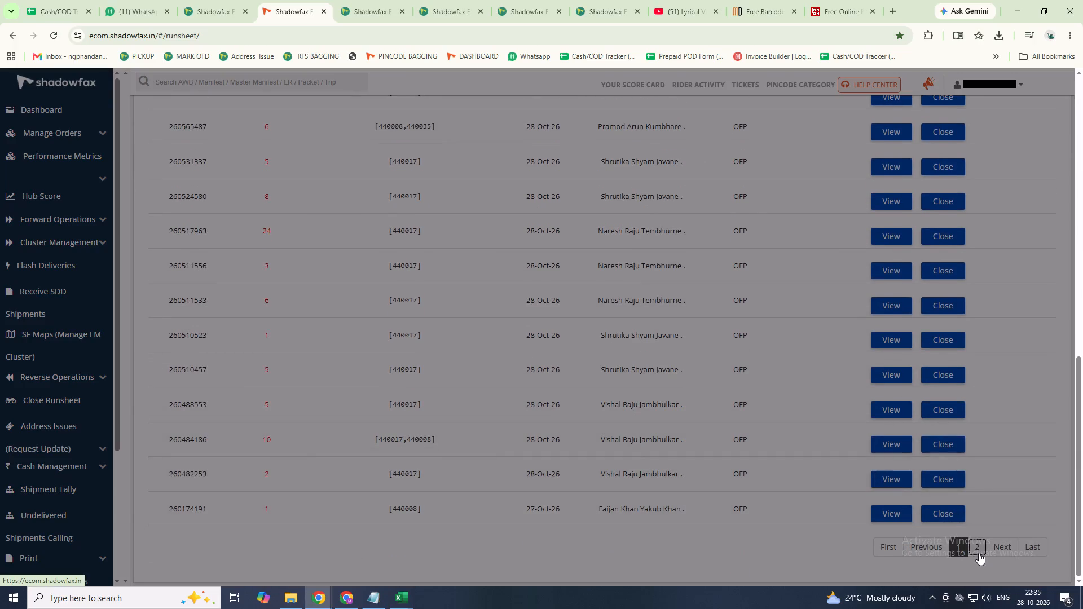
Filter the OFP runsheet list by the date 2026-10-28.
scroll(635, 409, up, 4)
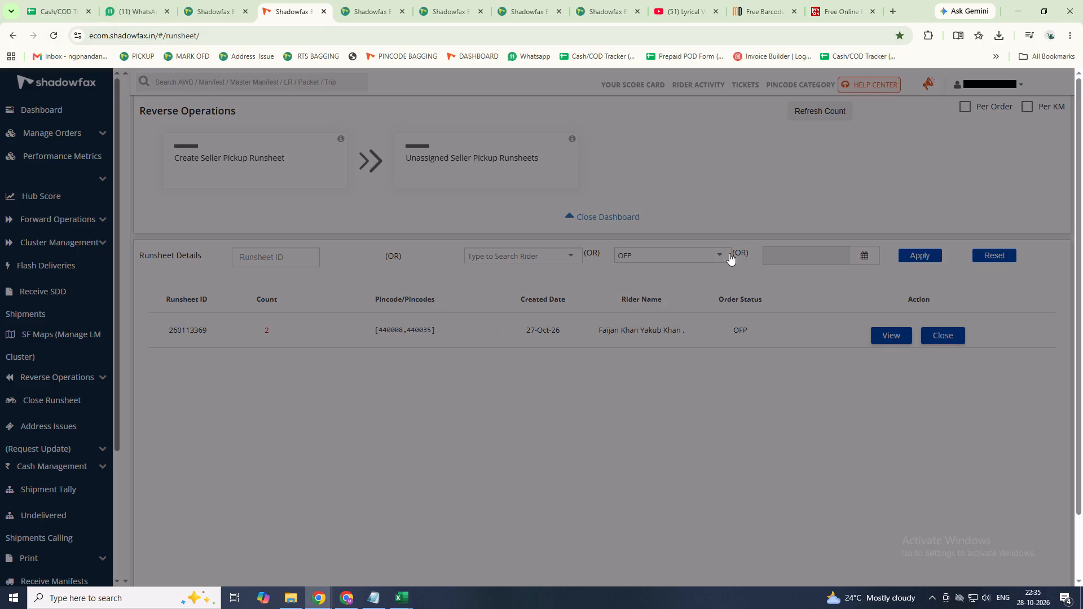
click(790, 258)
click(862, 254)
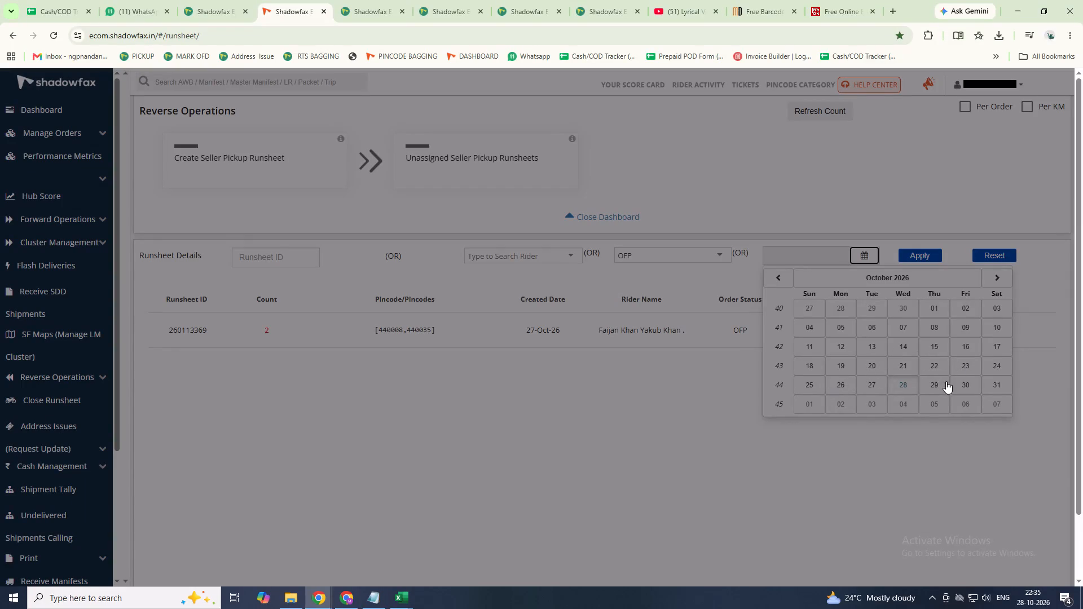
click(905, 384)
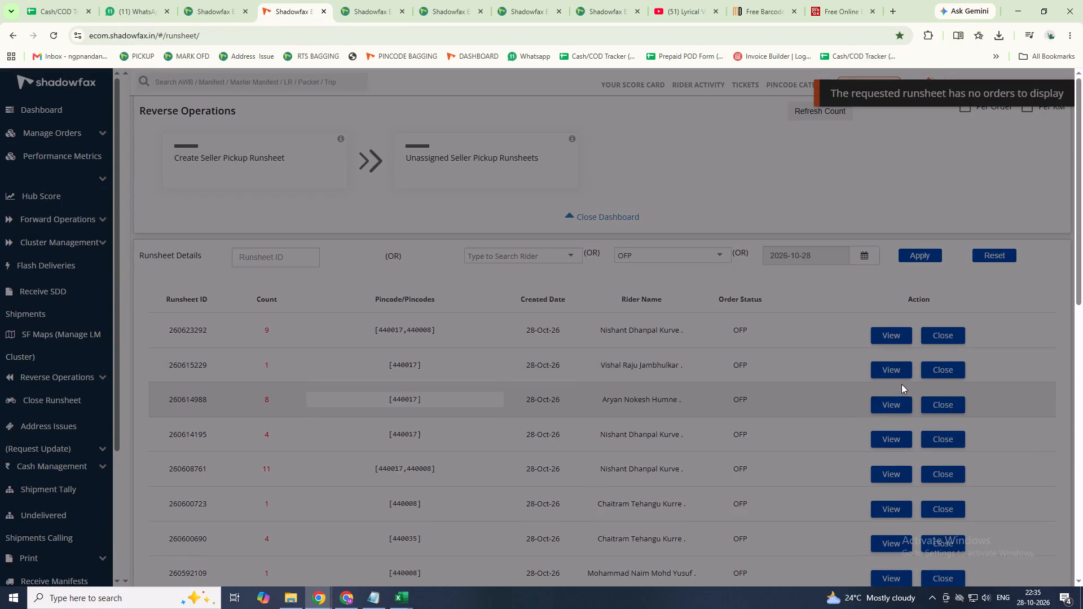
Examine the date-filtered OFP runsheets through to the end of the list, checking riders, counts and any further pages.
scroll(834, 373, down, 12)
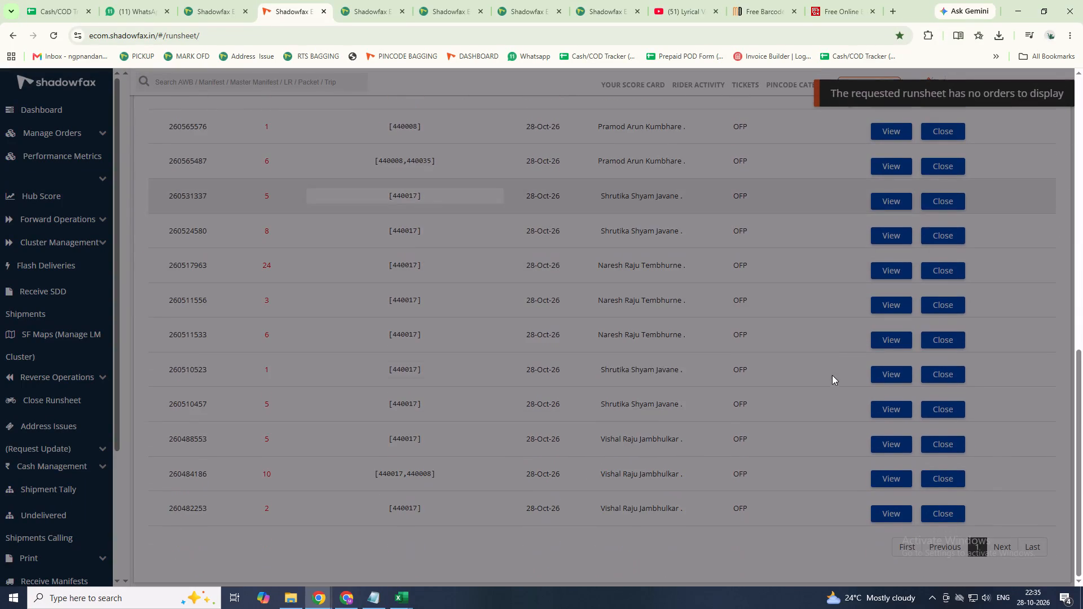
scroll(832, 375, down, 3)
click(1000, 550)
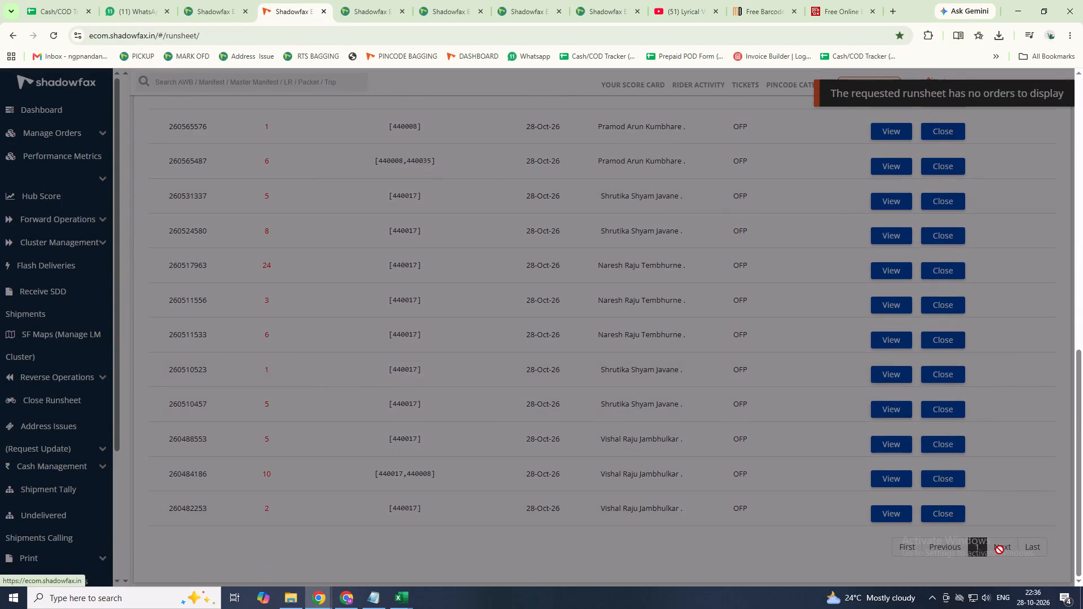
triple_click(1000, 550)
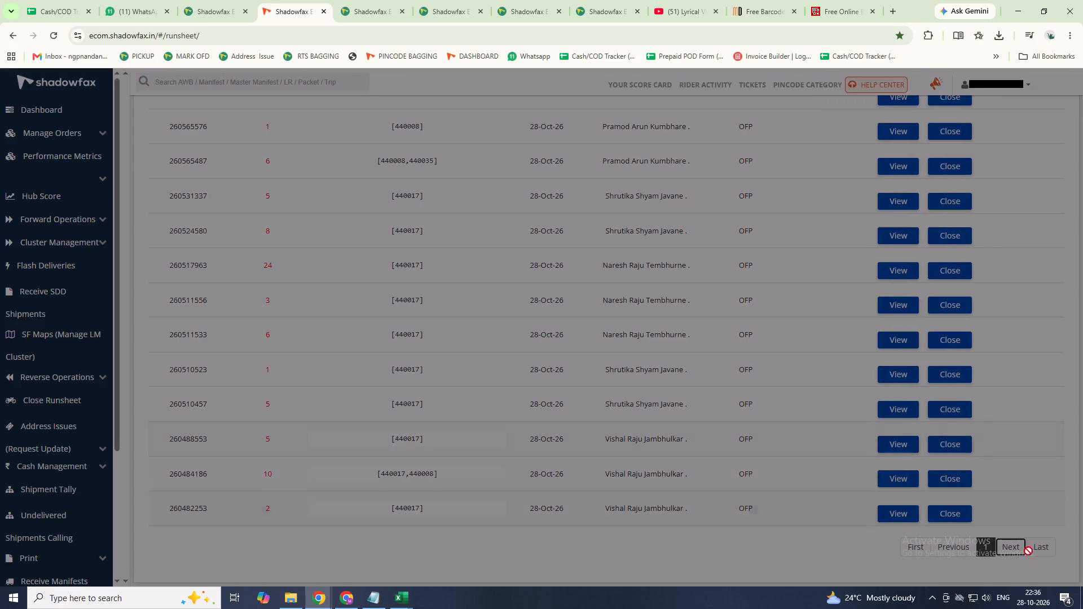
click(1007, 550)
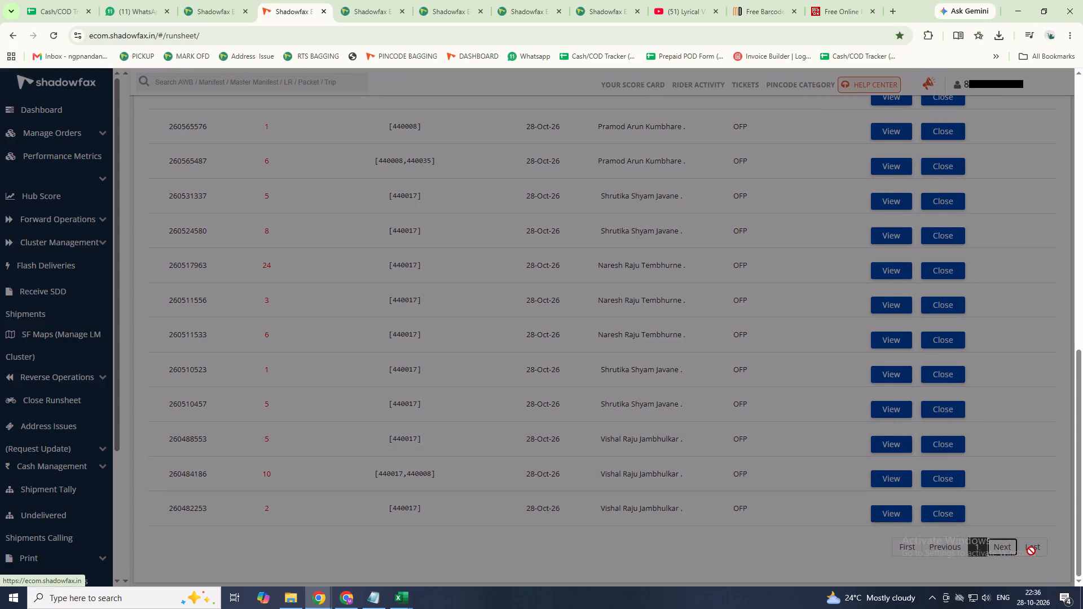
click(1031, 551)
scroll(897, 422, up, 13)
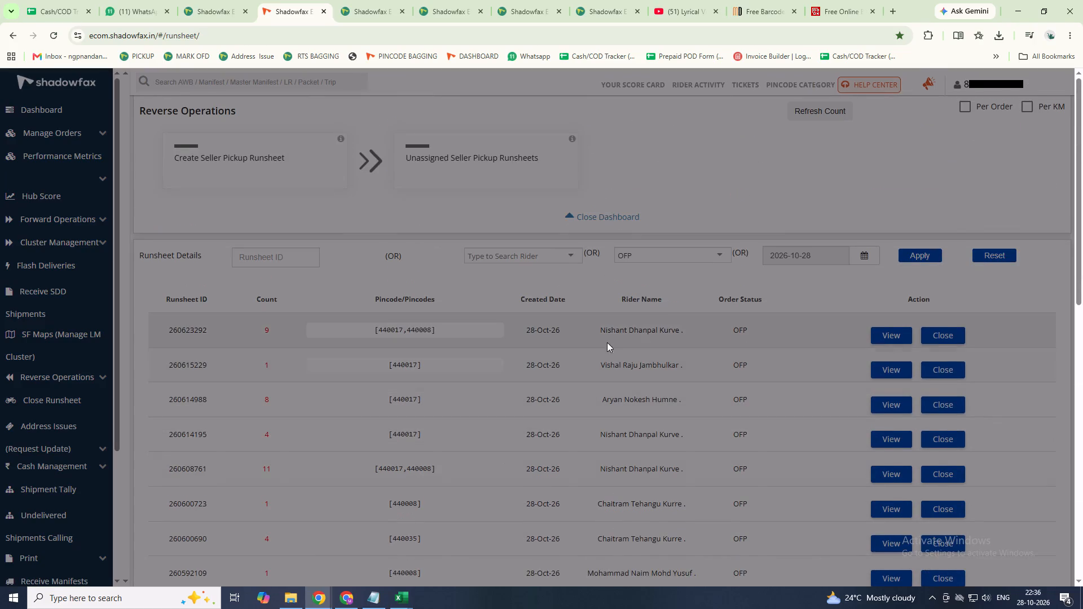
scroll(639, 345, down, 5)
scroll(531, 447, down, 11)
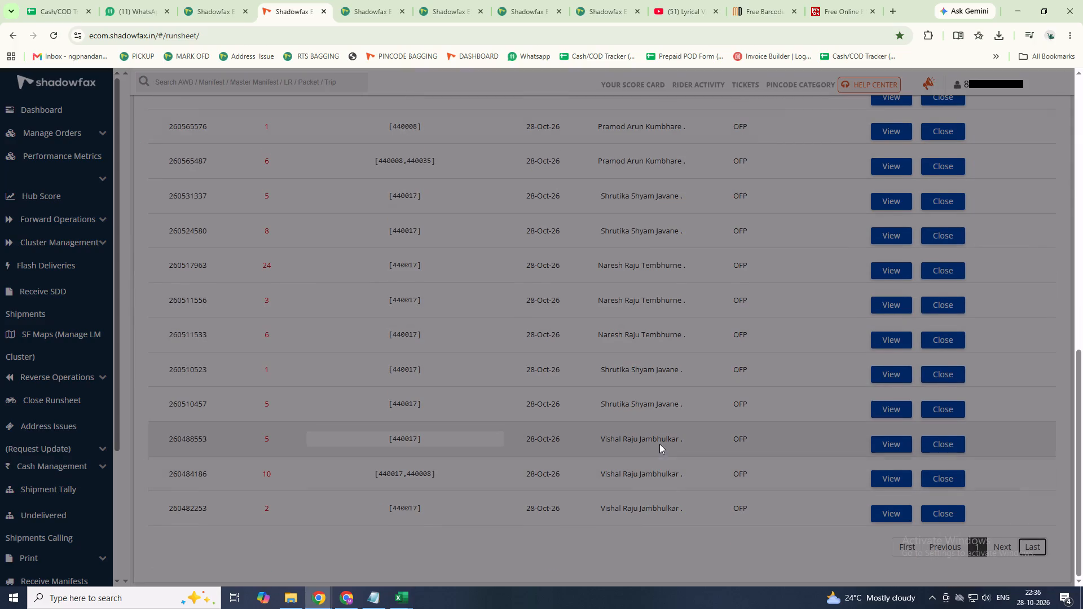
scroll(631, 416, up, 5)
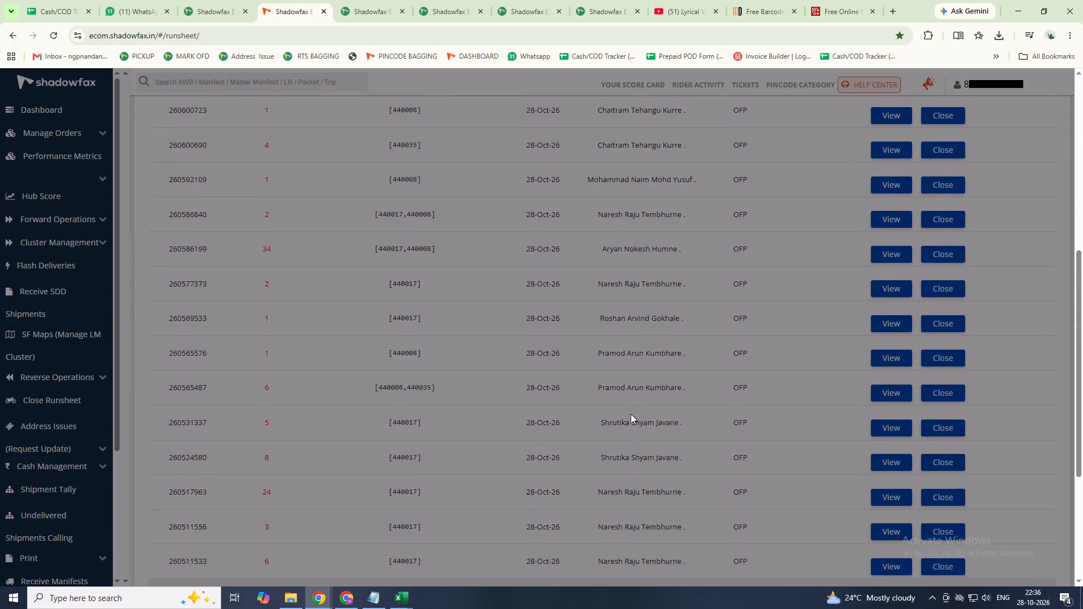
scroll(631, 414, up, 3)
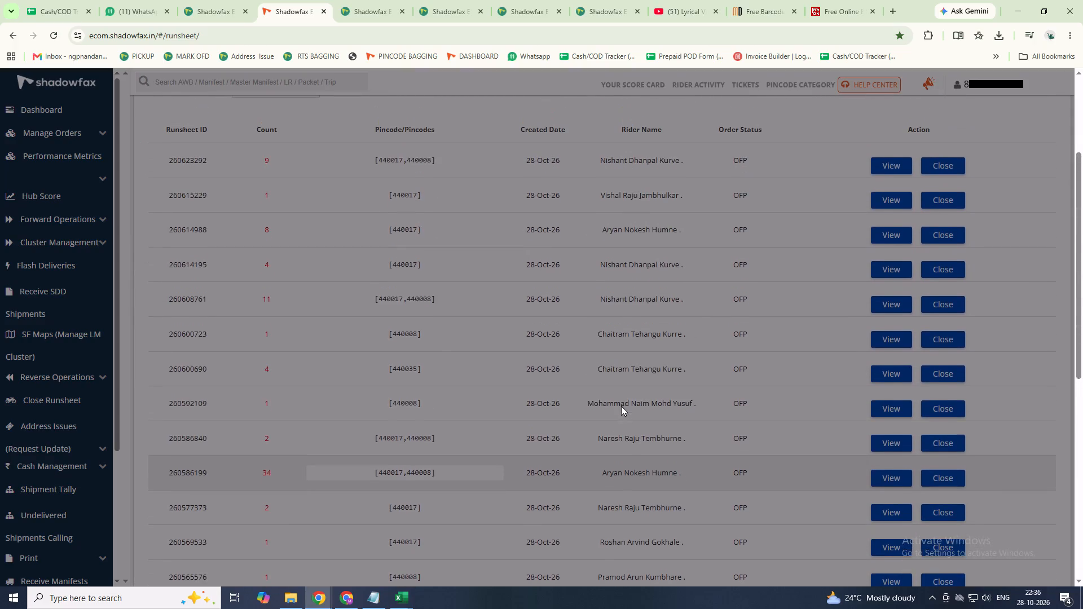
scroll(621, 404, up, 1)
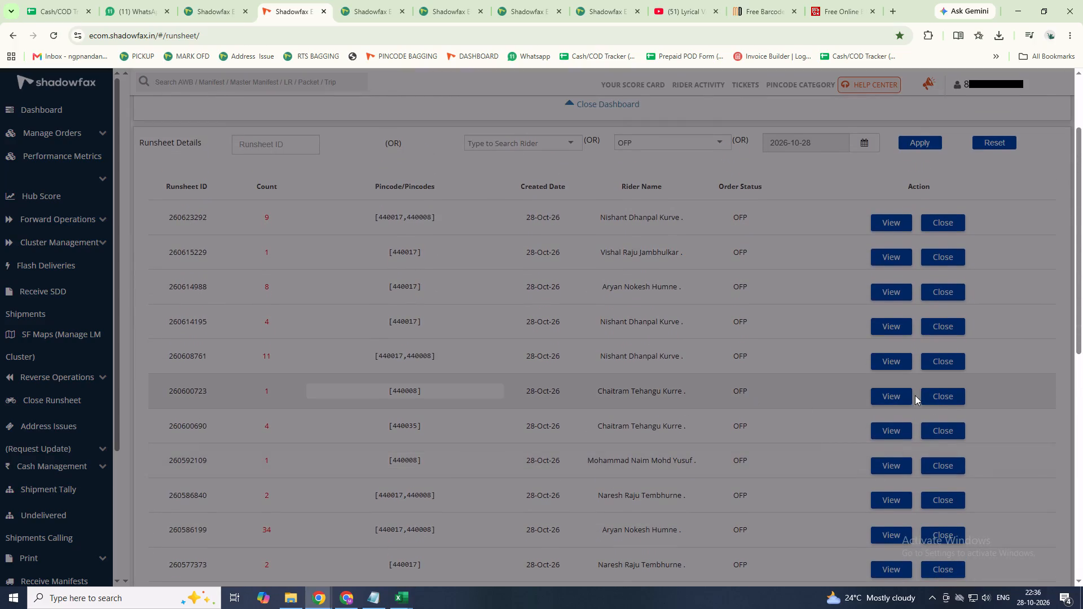
click(935, 400)
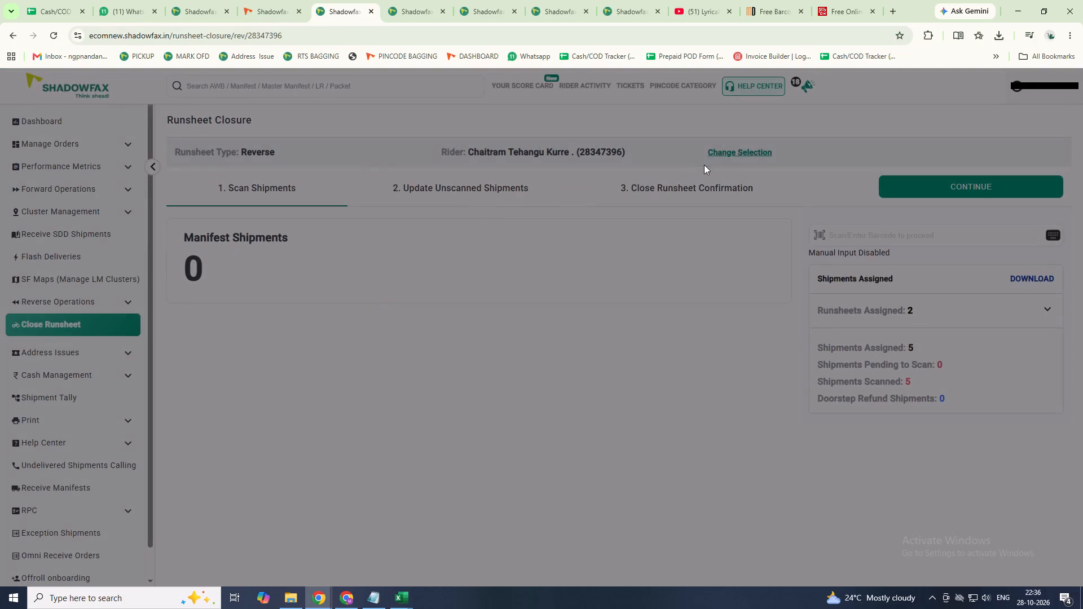
click(716, 187)
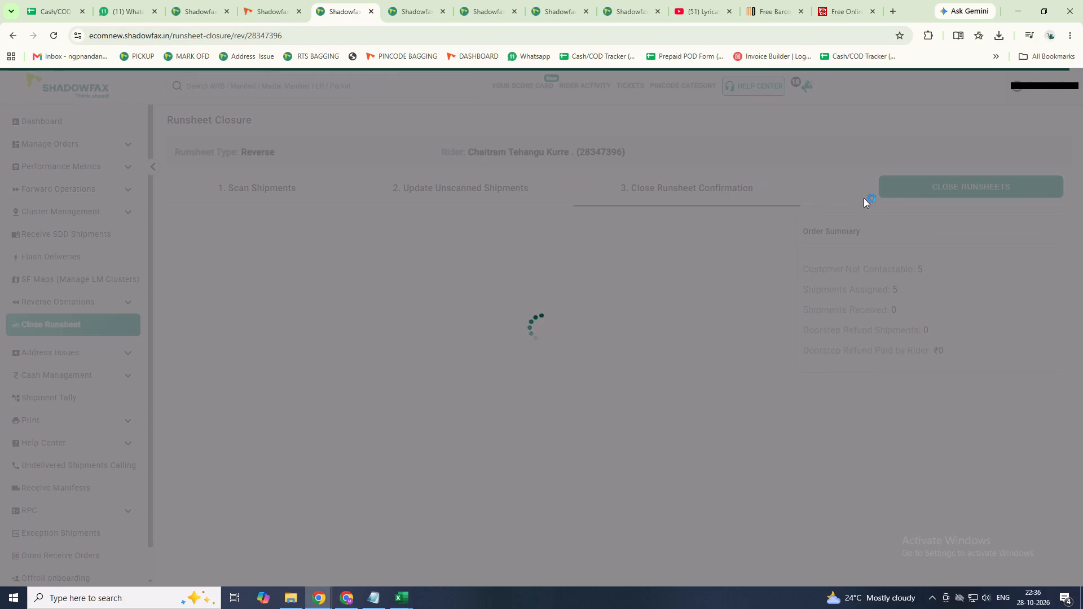
click(912, 191)
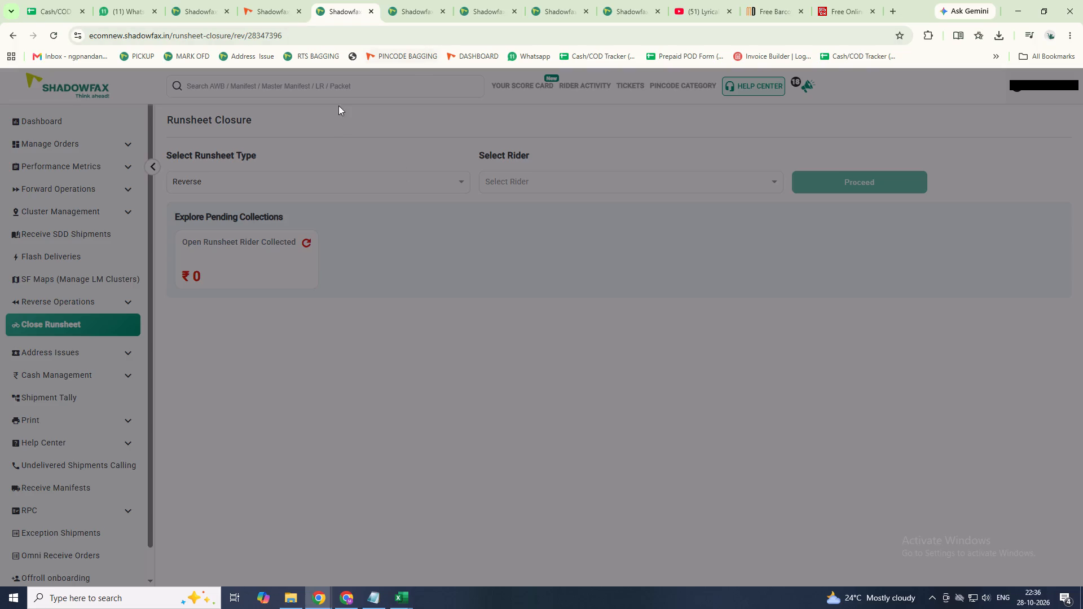
Open the forward runsheet closure of the rider whose first name is Chaitram, searching CHAI.
drag(368, 175, 360, 182)
click(338, 200)
click(514, 191)
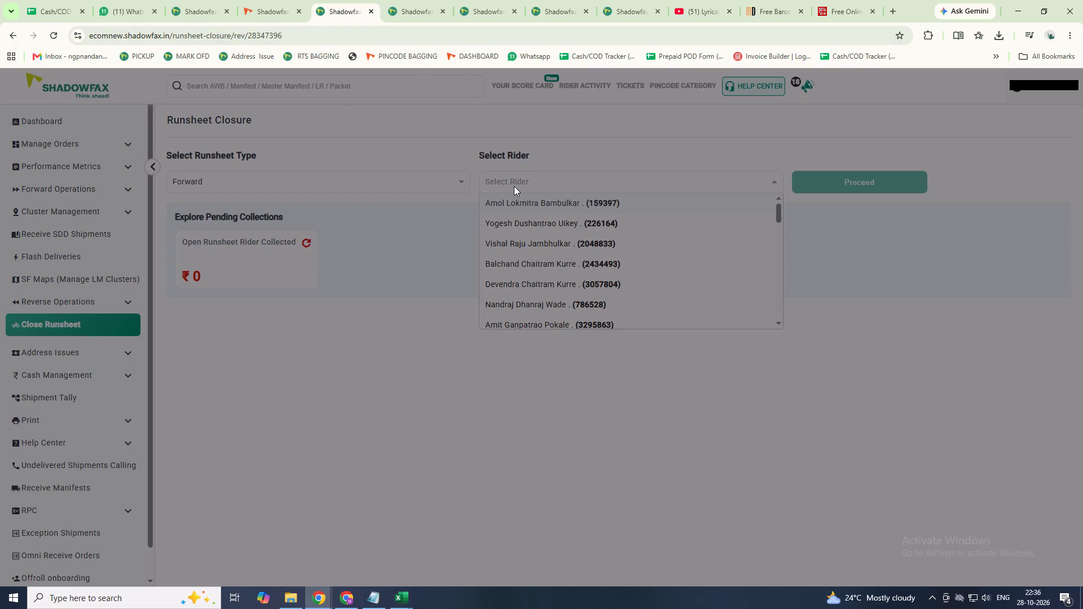
text(CG)
key(BackSpace)
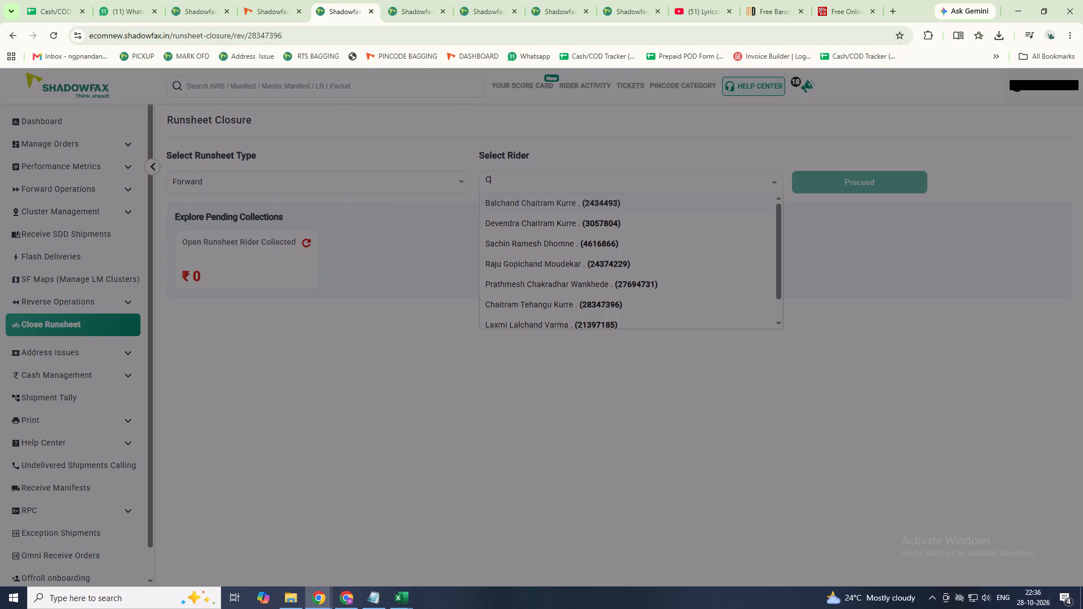
text(HAI)
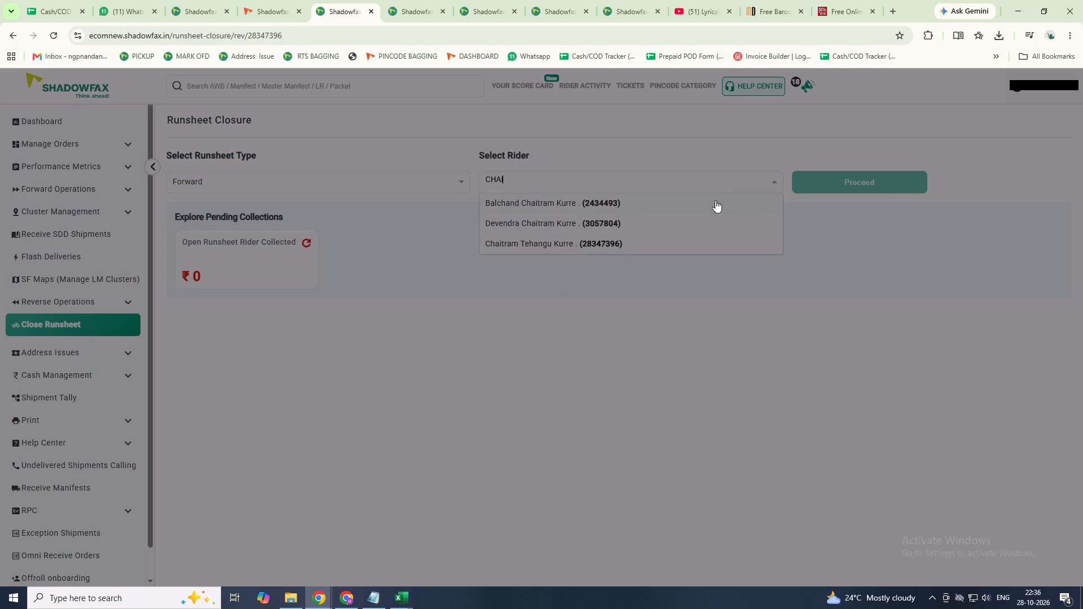
click(624, 242)
click(815, 187)
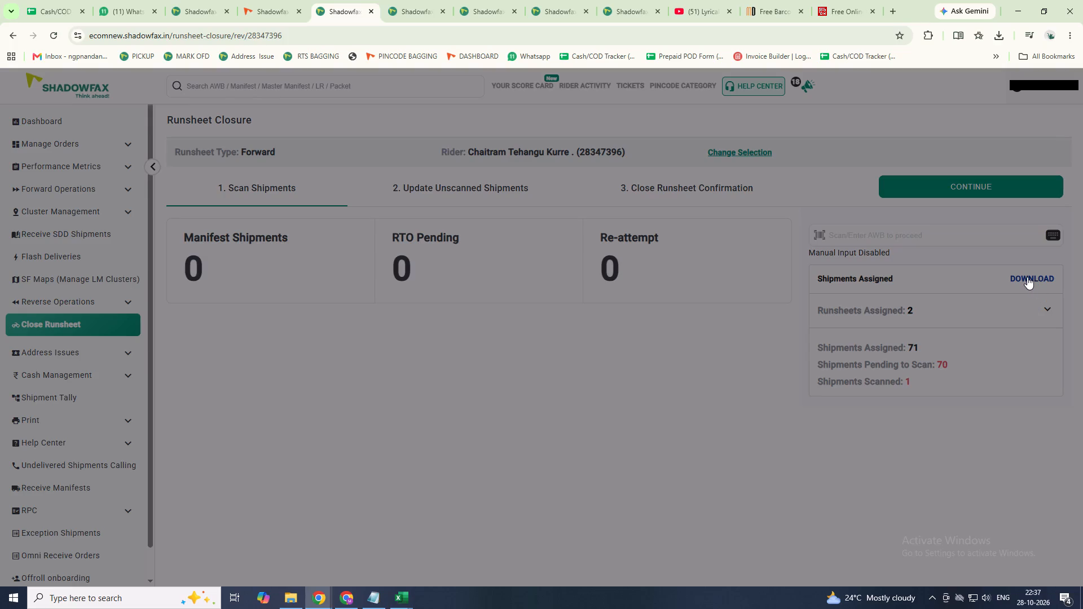
Download the rider's assigned forward shipments list and open the file in Excel.
click(1043, 276)
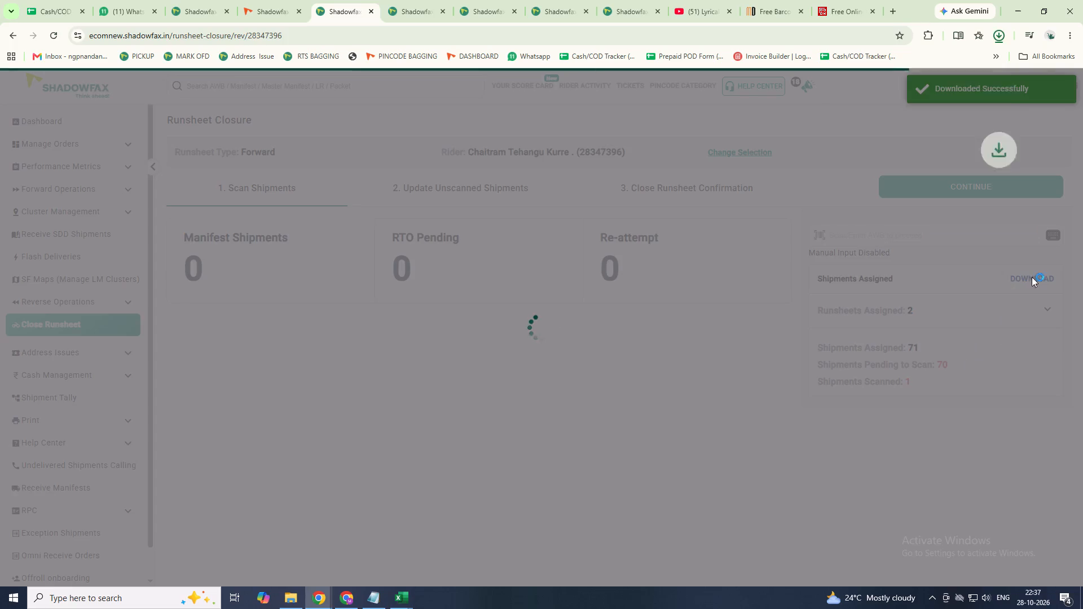
click(907, 74)
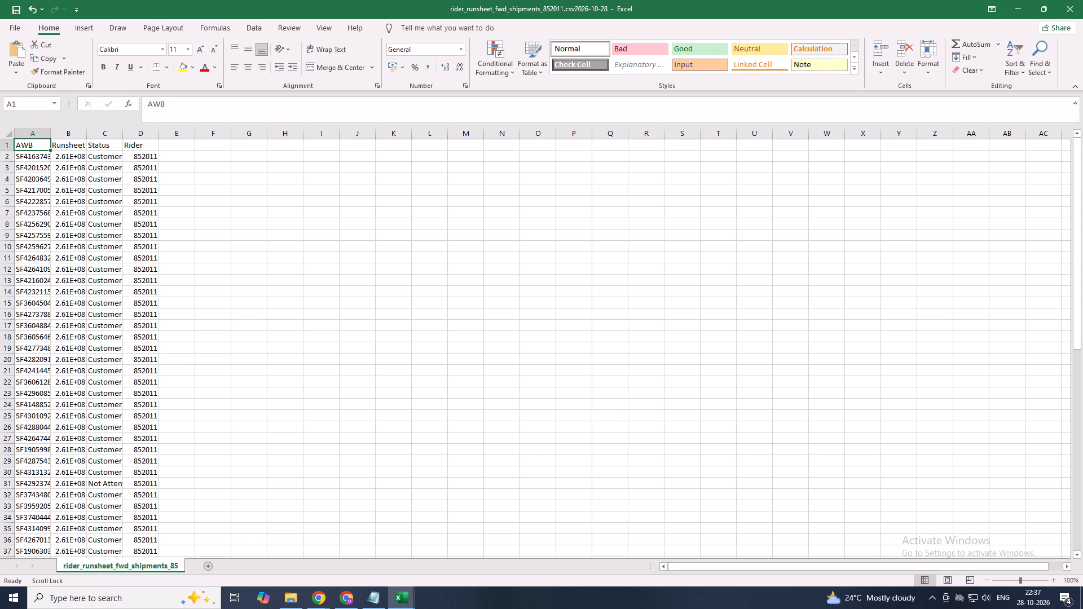
Widen the AWB column to fit its shipment numbers and select the first one, in A2.
double_click(47, 134)
click(59, 156)
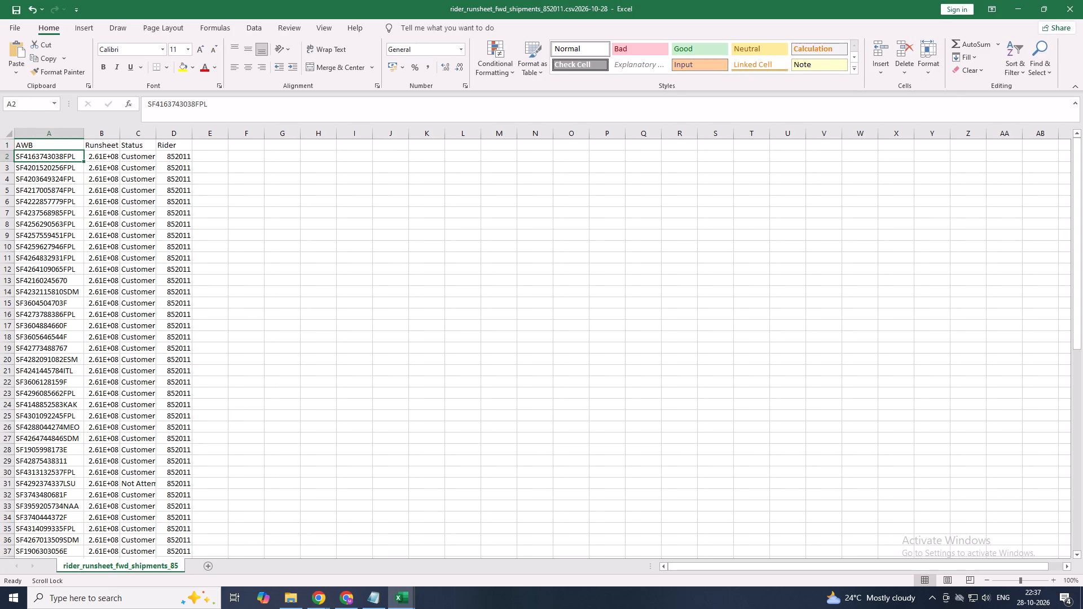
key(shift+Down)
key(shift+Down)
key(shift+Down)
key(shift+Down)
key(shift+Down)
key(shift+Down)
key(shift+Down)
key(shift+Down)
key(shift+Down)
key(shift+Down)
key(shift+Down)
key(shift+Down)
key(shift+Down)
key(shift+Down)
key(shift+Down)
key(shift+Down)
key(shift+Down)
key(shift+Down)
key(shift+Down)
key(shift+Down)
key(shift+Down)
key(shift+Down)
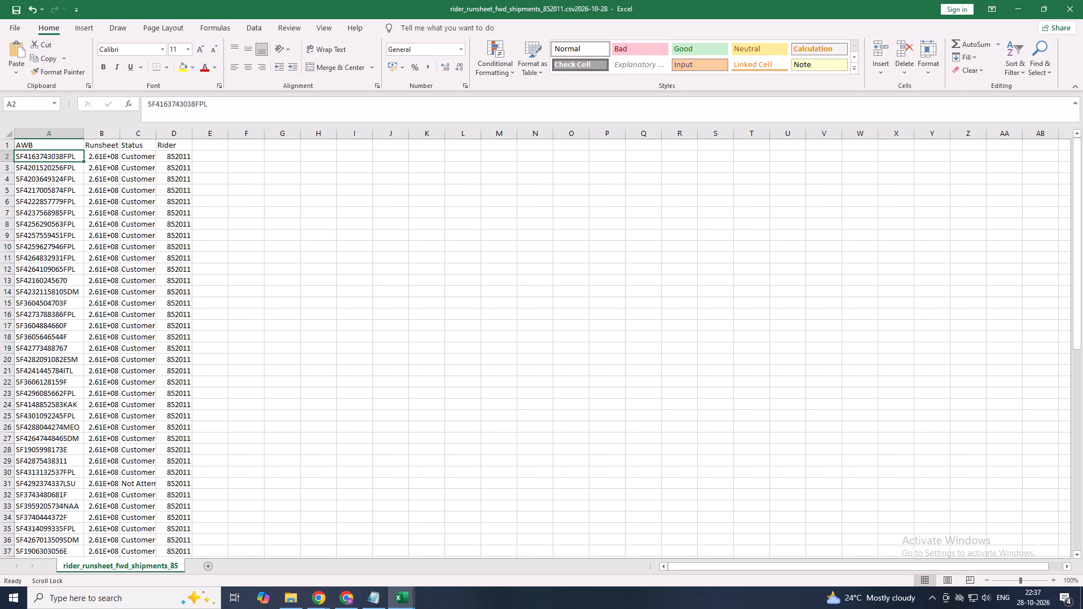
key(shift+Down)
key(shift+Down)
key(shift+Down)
Copy all the AWB numbers from A2 to A72, leaving out the header.
click(58, 156)
scroll(58, 156, down, 4)
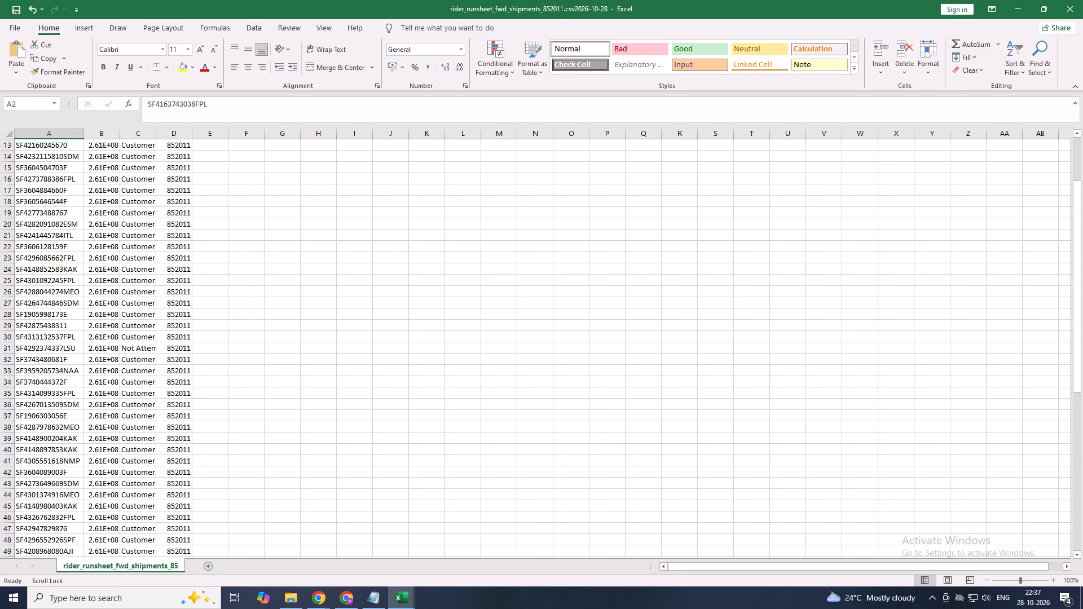
scroll(58, 158, down, 2)
scroll(98, 237, up, 14)
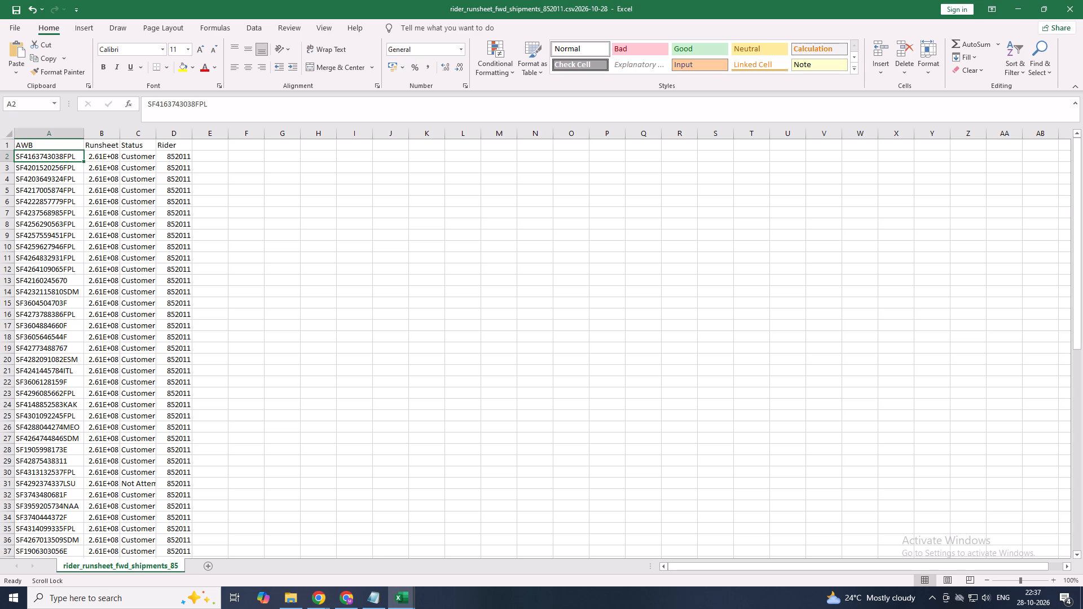
drag(61, 156, 52, 521)
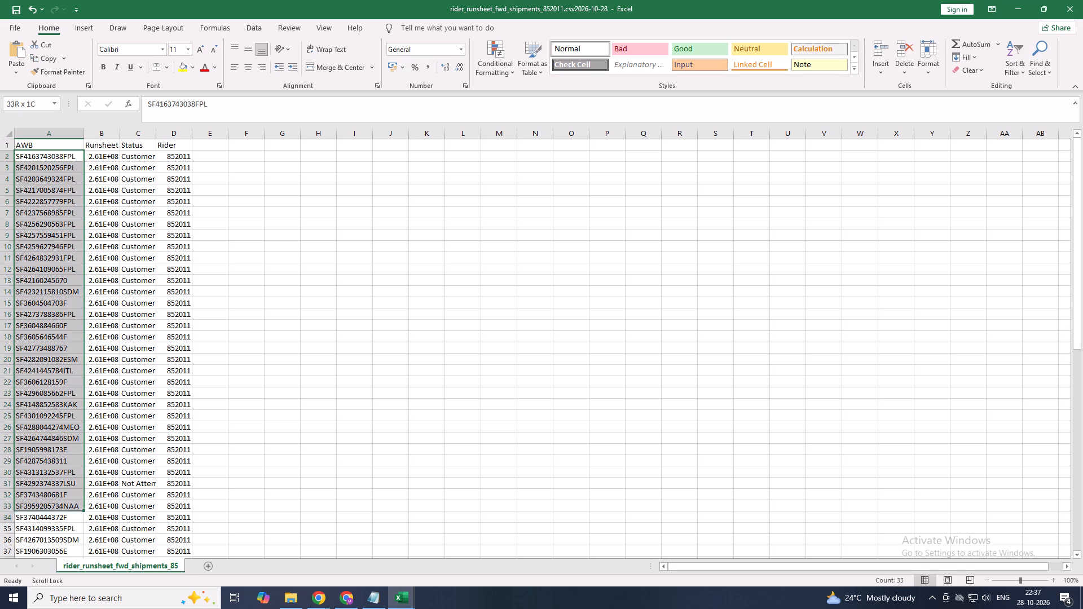
drag(52, 521, 55, 569)
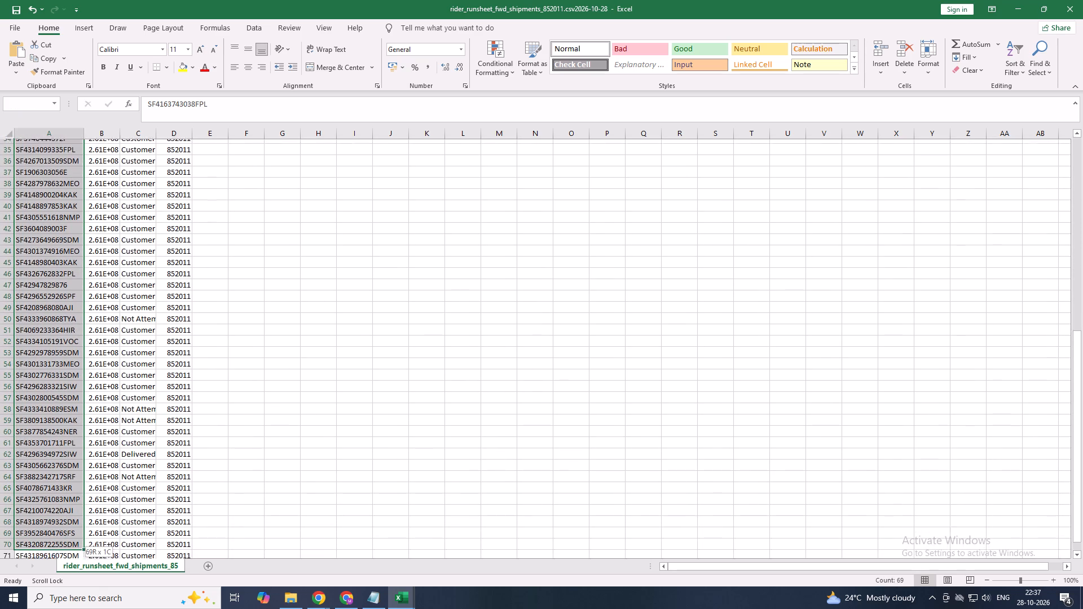
drag(55, 569, 67, 510)
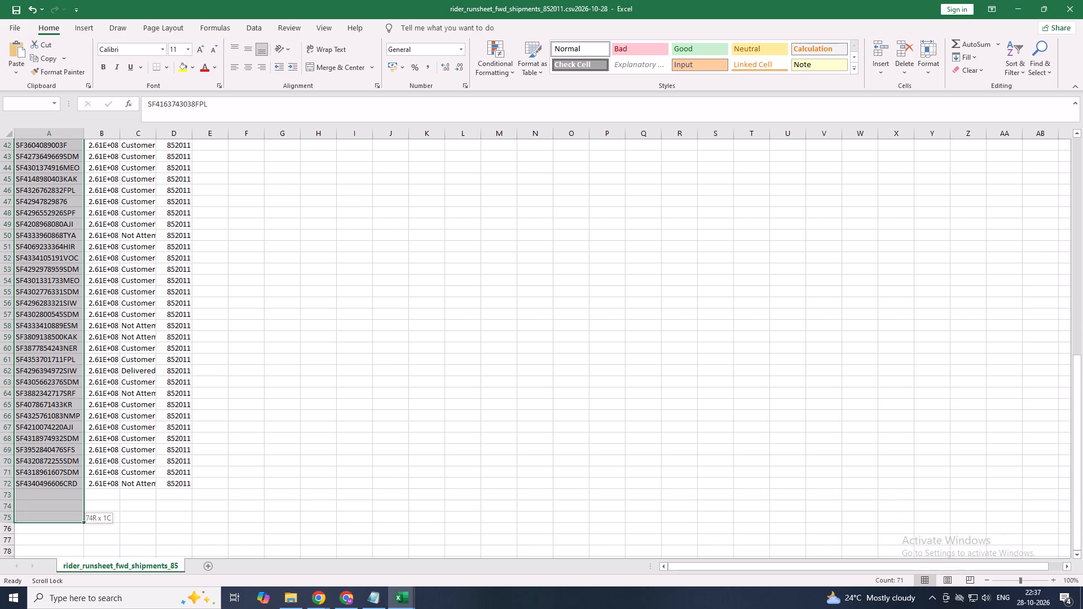
drag(67, 510, 70, 488)
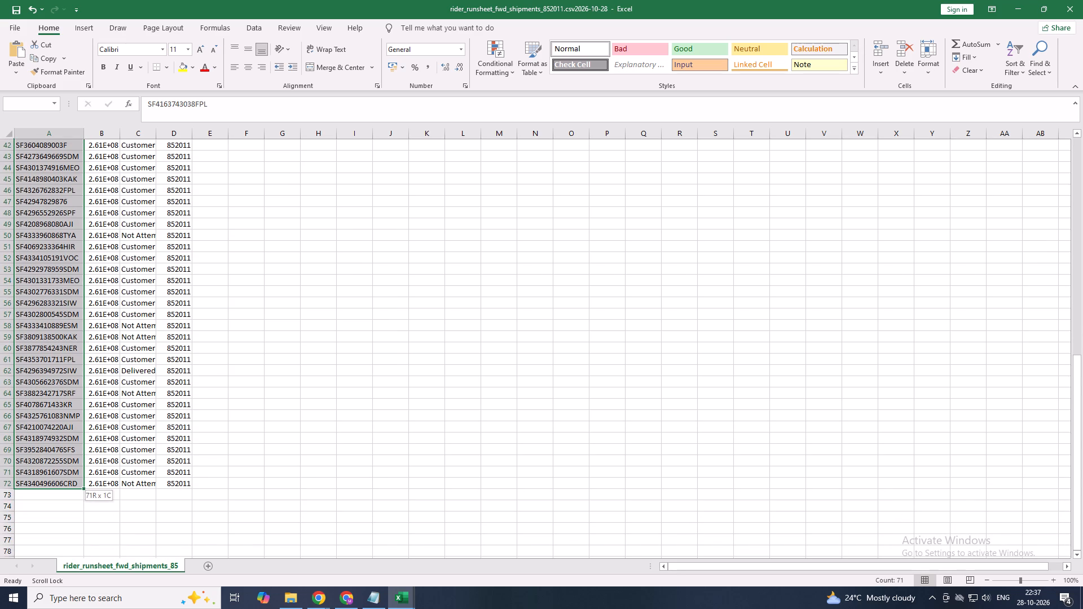
drag(70, 488, 71, 488)
key(ctrl+c)
key(ctrl+c)
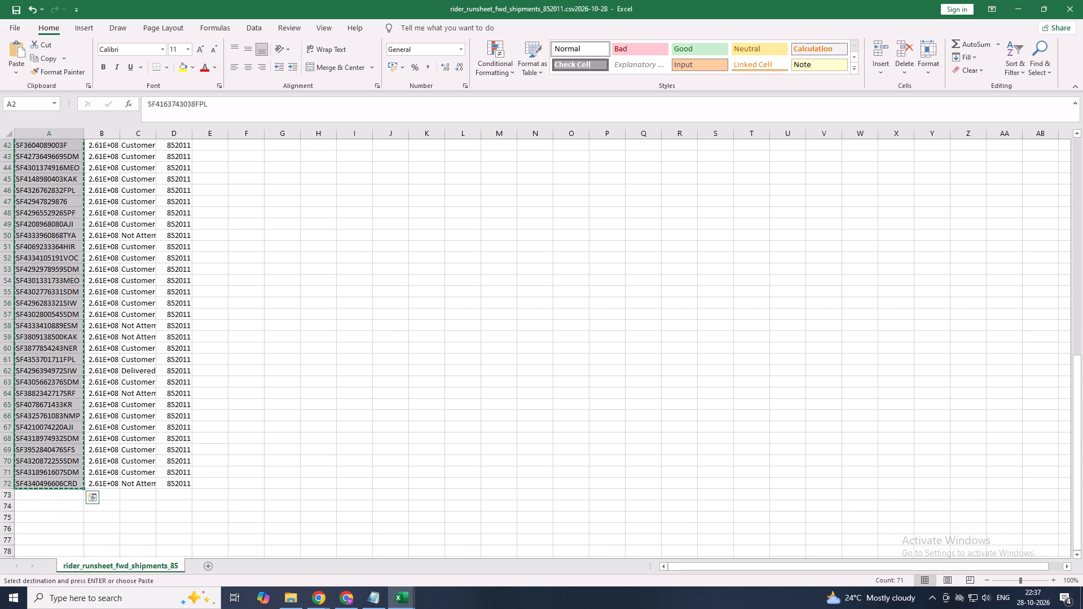
Switch to Chrome and clear all existing barcode values in the MobileDemand barcode sheet generator.
key(alt+Tab)
key(alt+Tab)
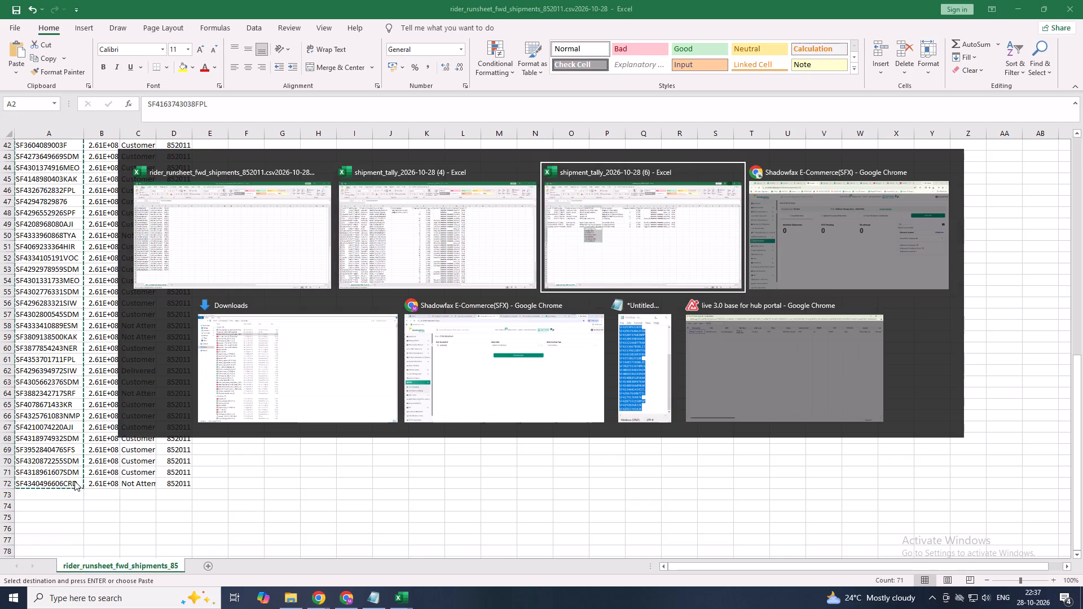
key(alt+Tab)
click(769, 13)
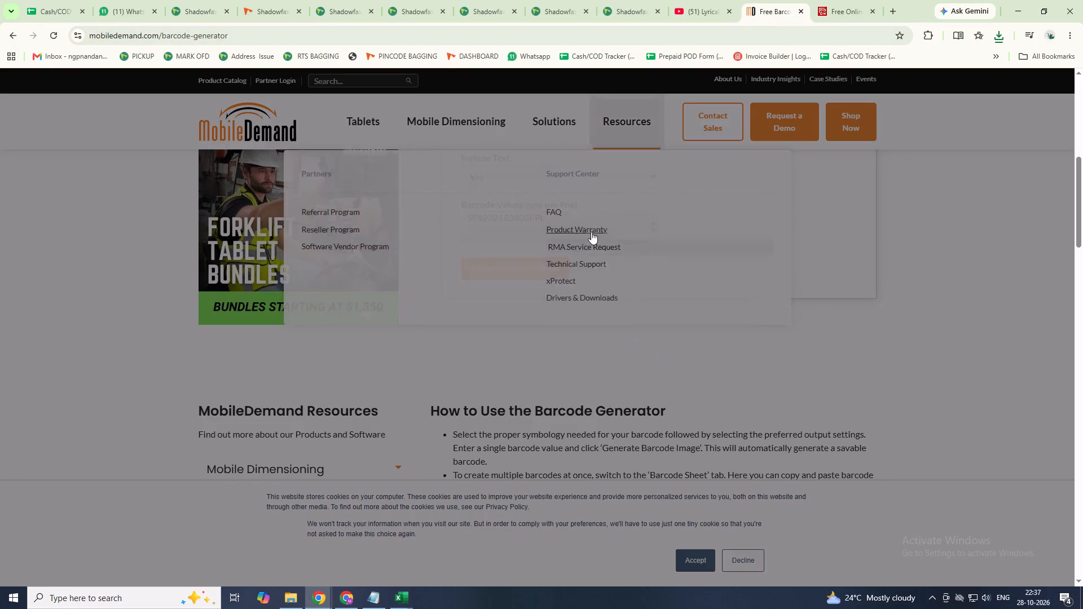
click(500, 234)
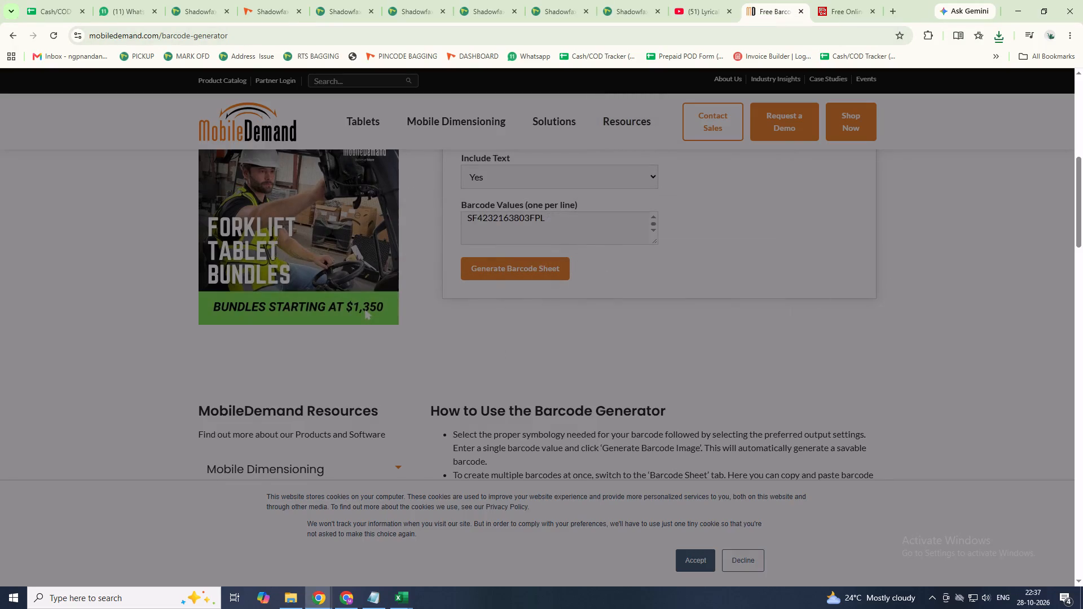
key(ctrl+Delete)
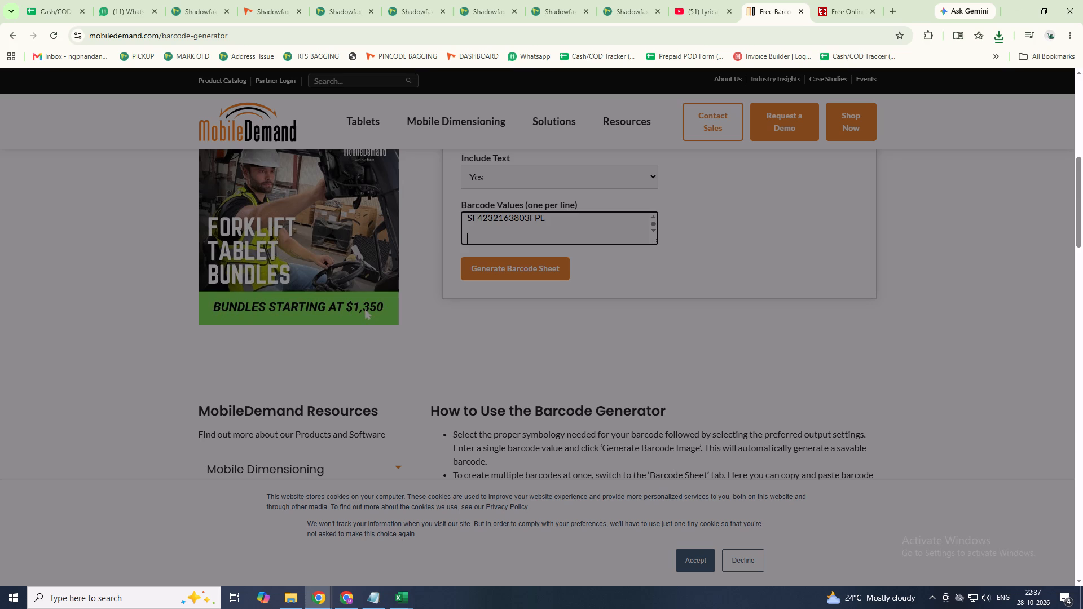
key(ctrl+a)
key(Delete)
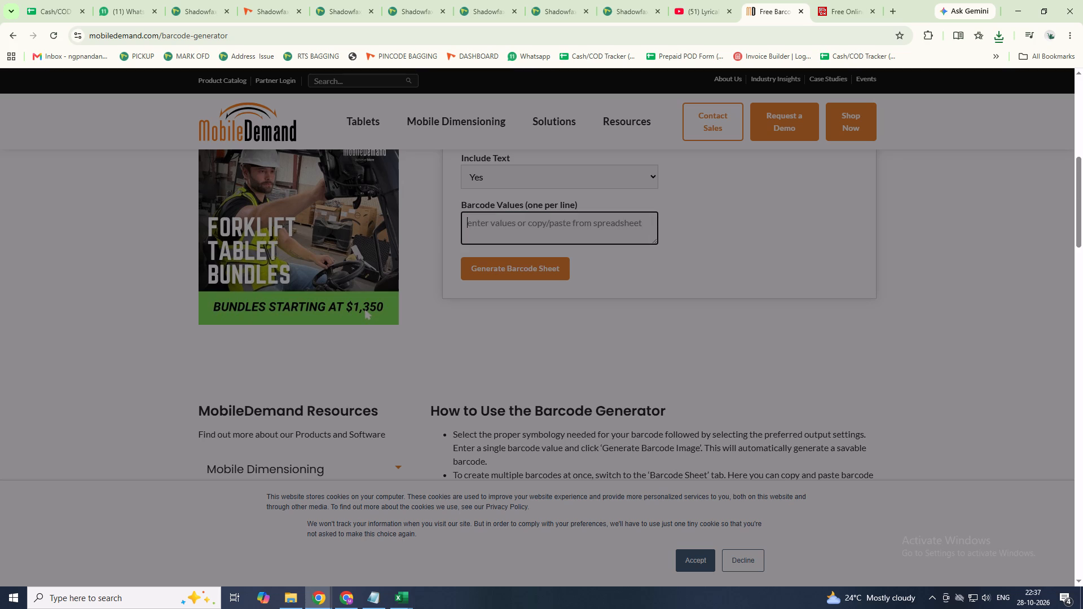
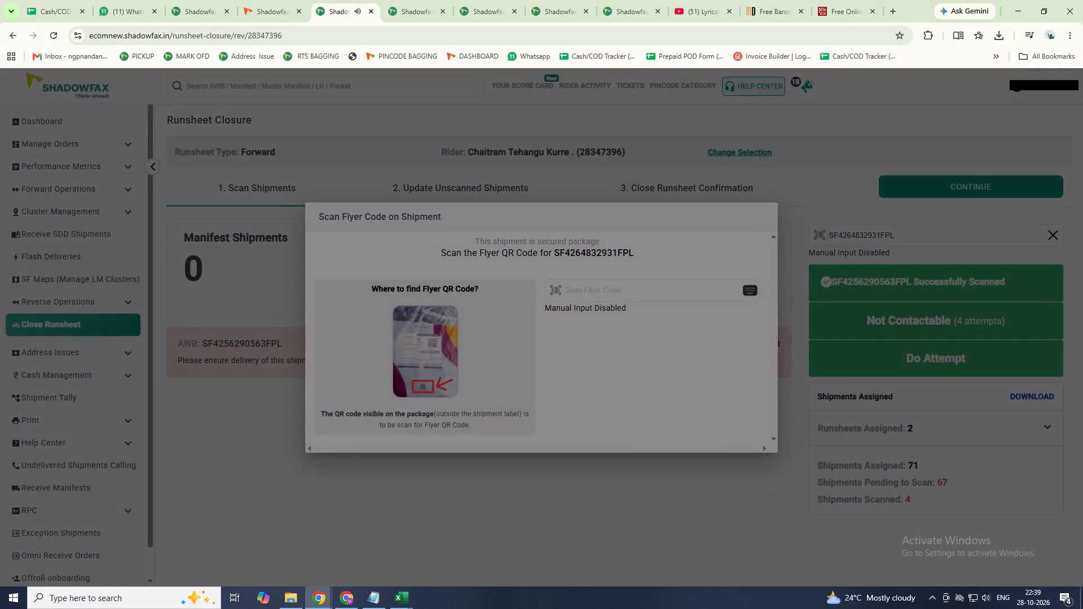
click(598, 435)
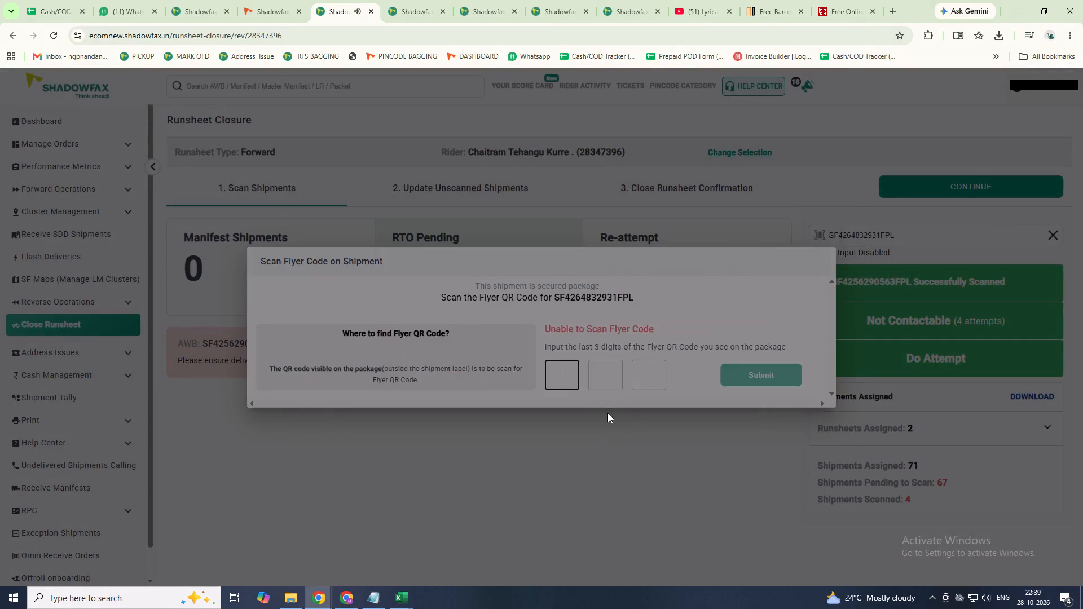
text(123)
click(743, 324)
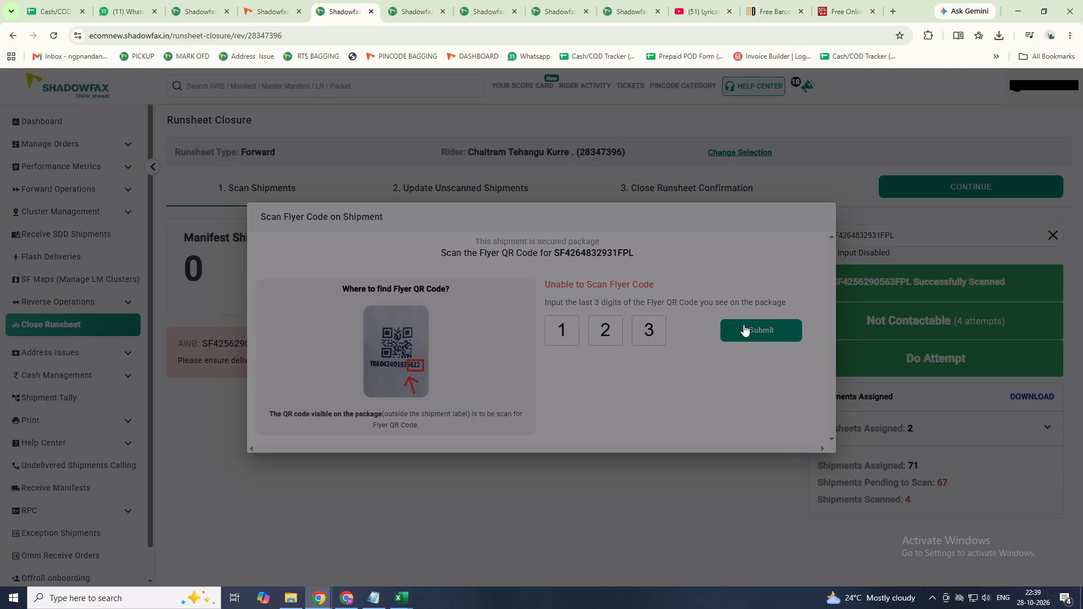
click(705, 438)
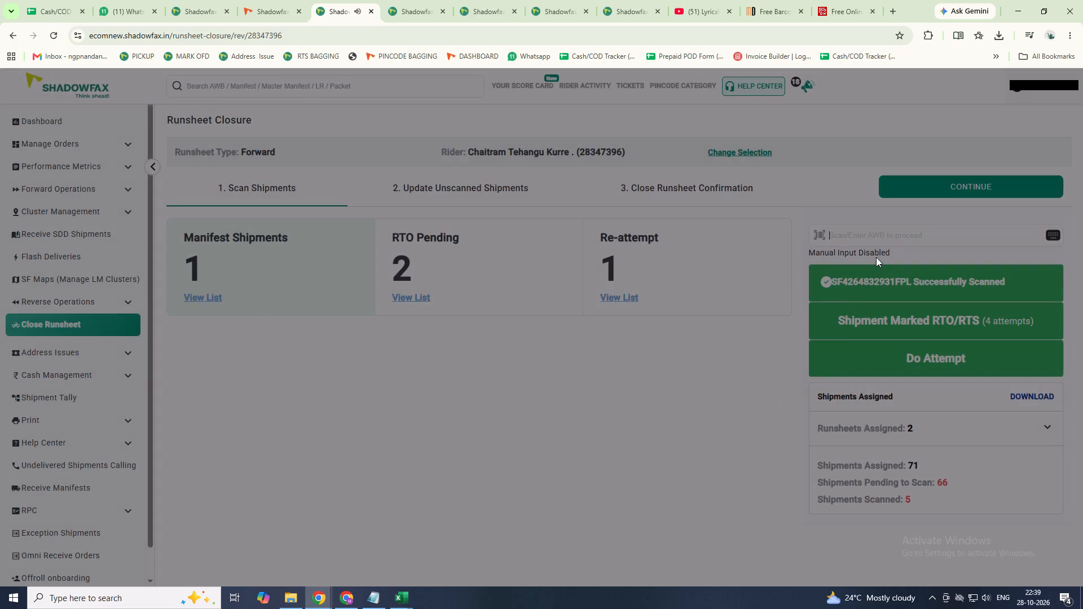
click(876, 243)
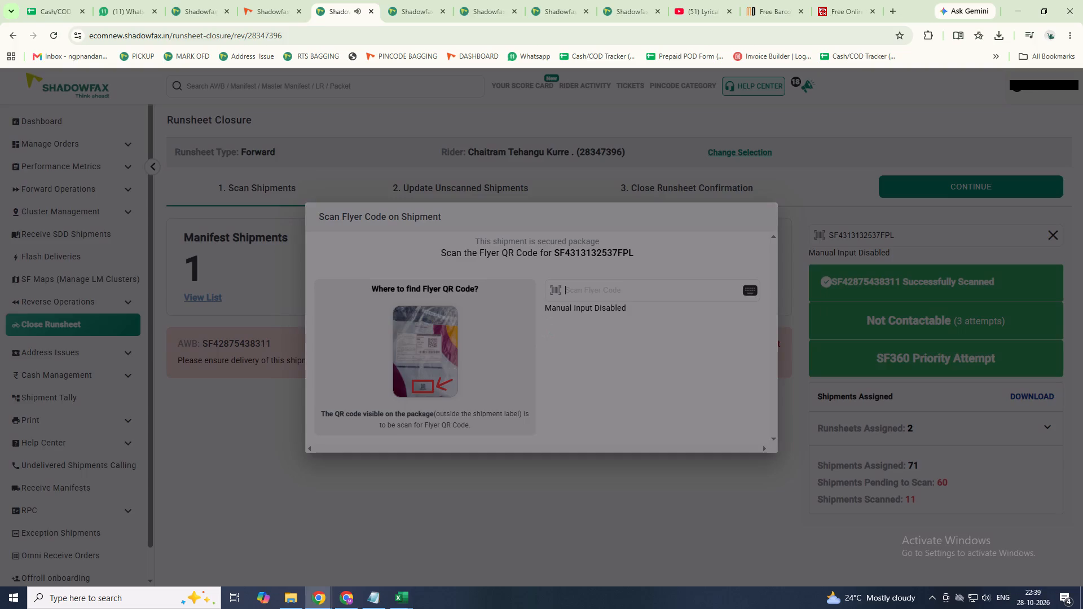
click(54, 41)
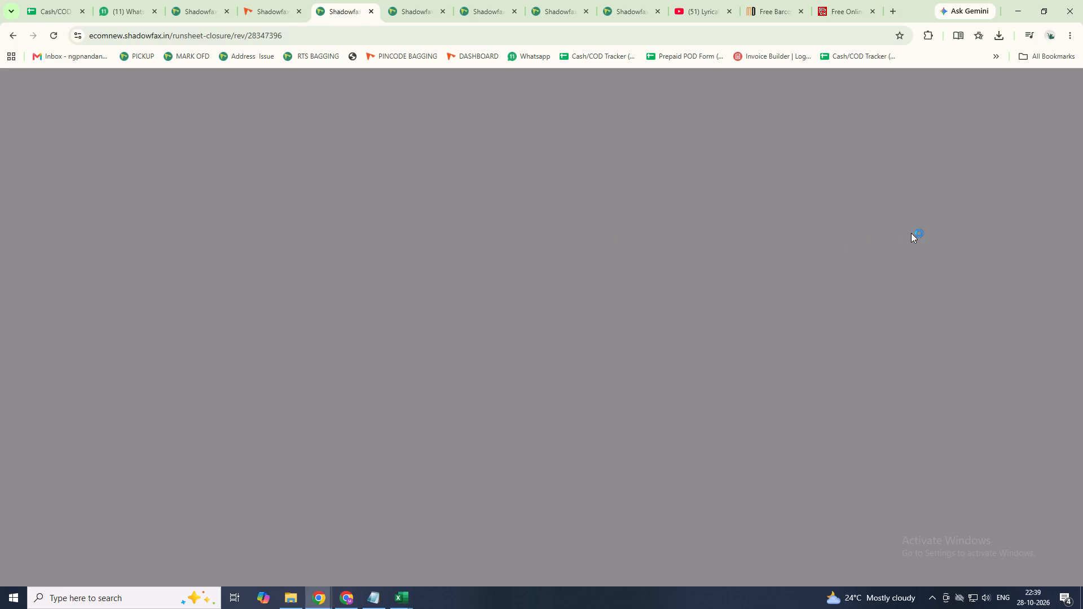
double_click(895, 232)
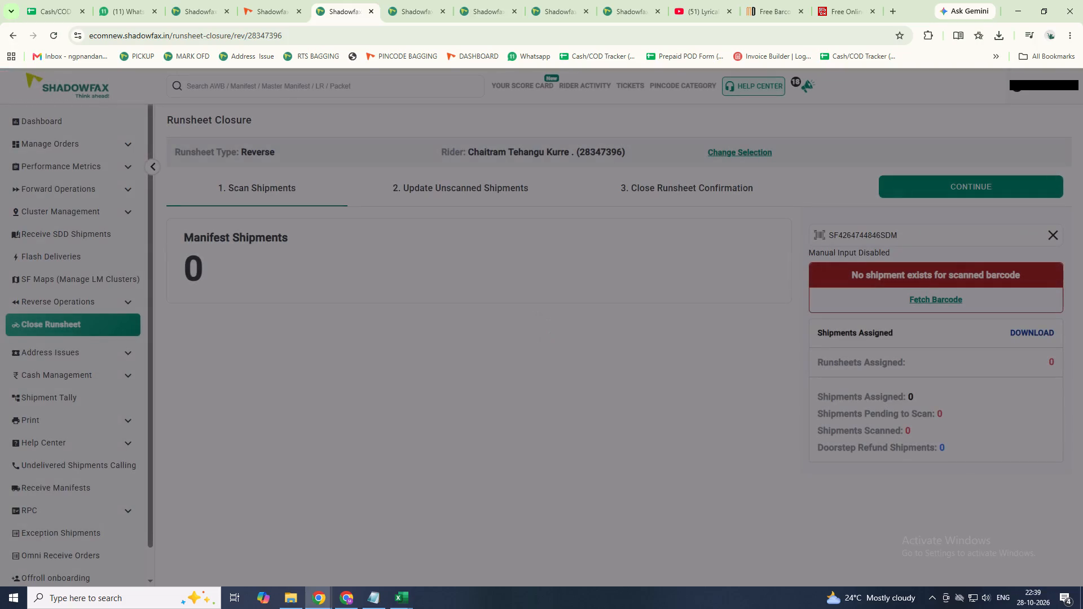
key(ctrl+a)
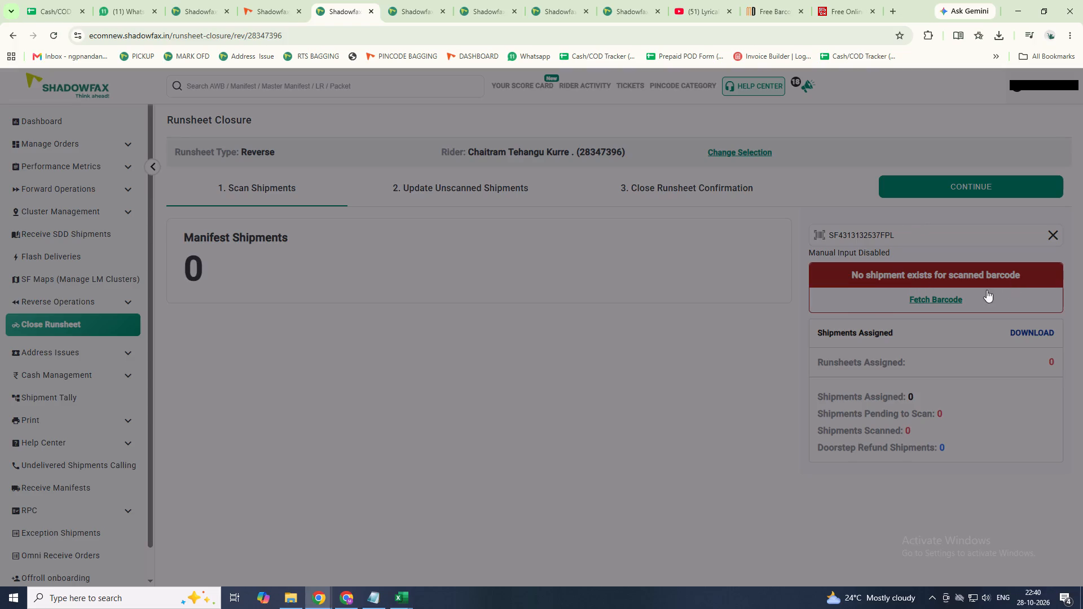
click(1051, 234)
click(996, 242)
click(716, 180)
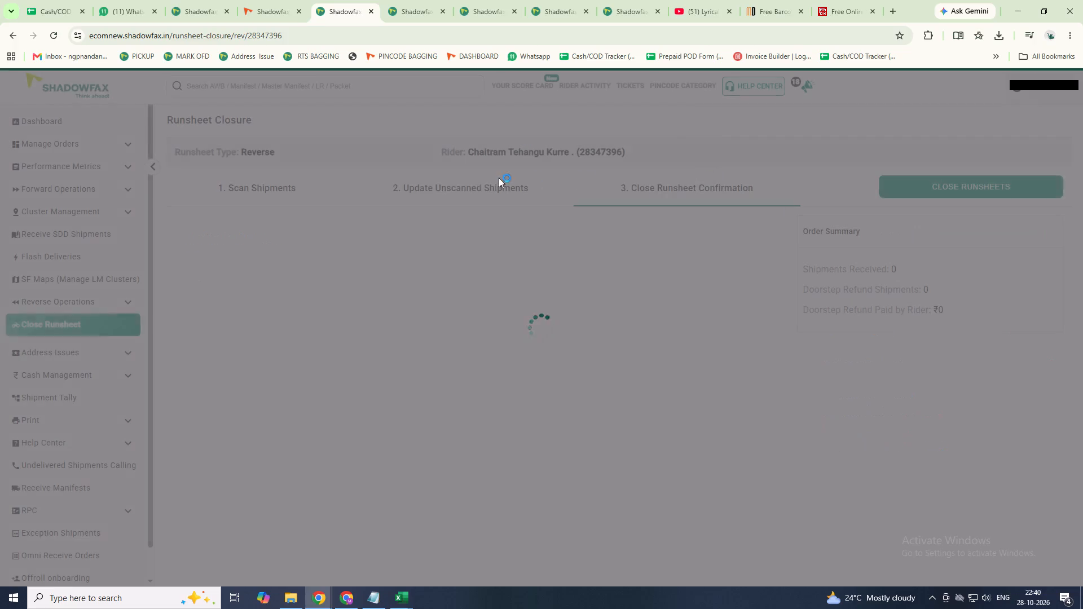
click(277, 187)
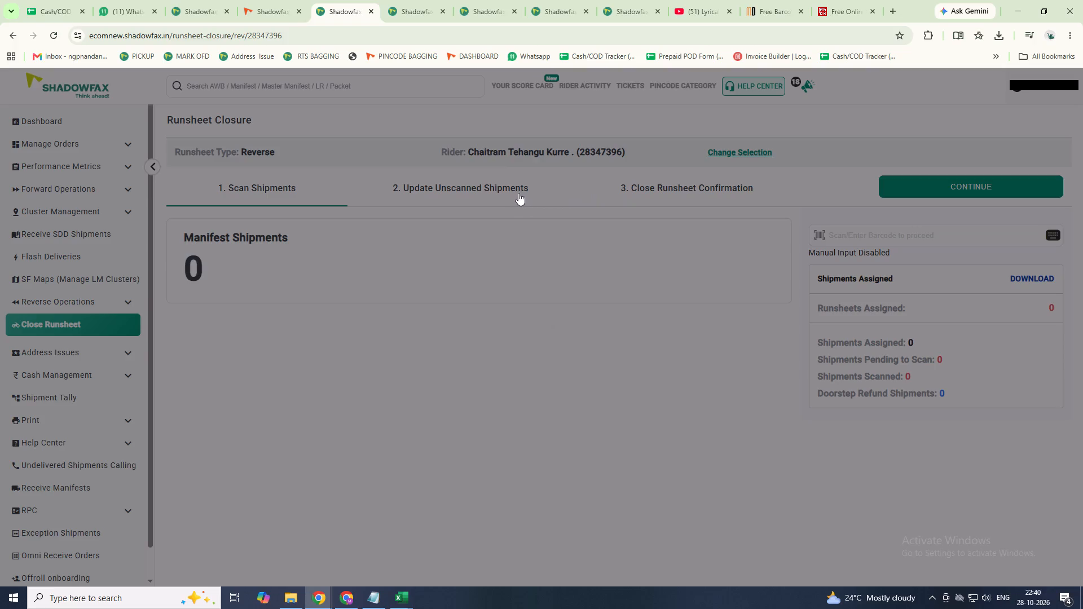
Change the selection to Forward, reopen the same rider's runsheet and reload its scan shipments stage.
click(724, 152)
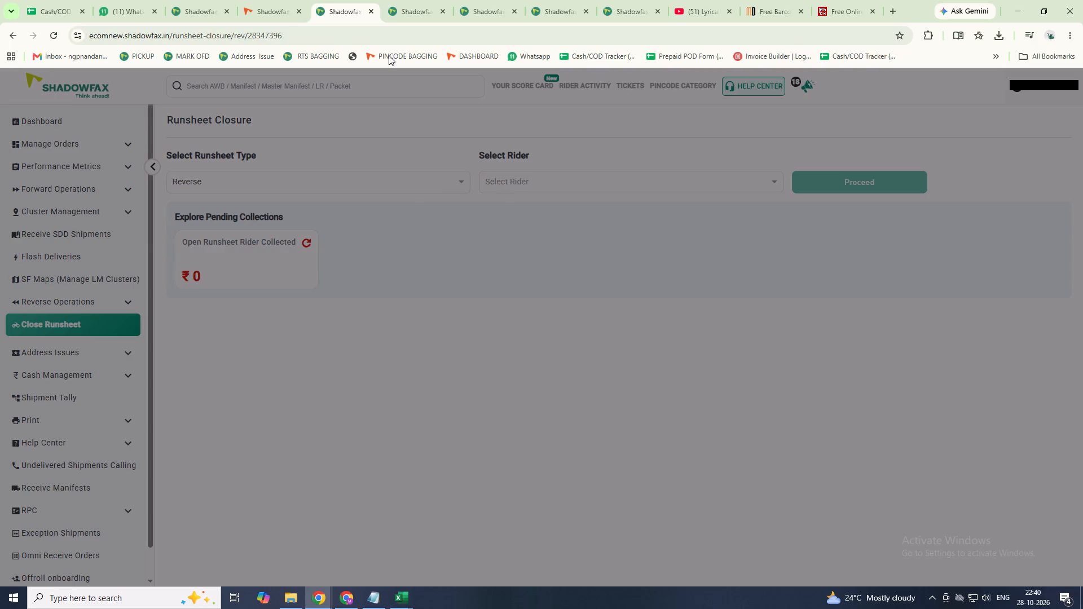
click(527, 180)
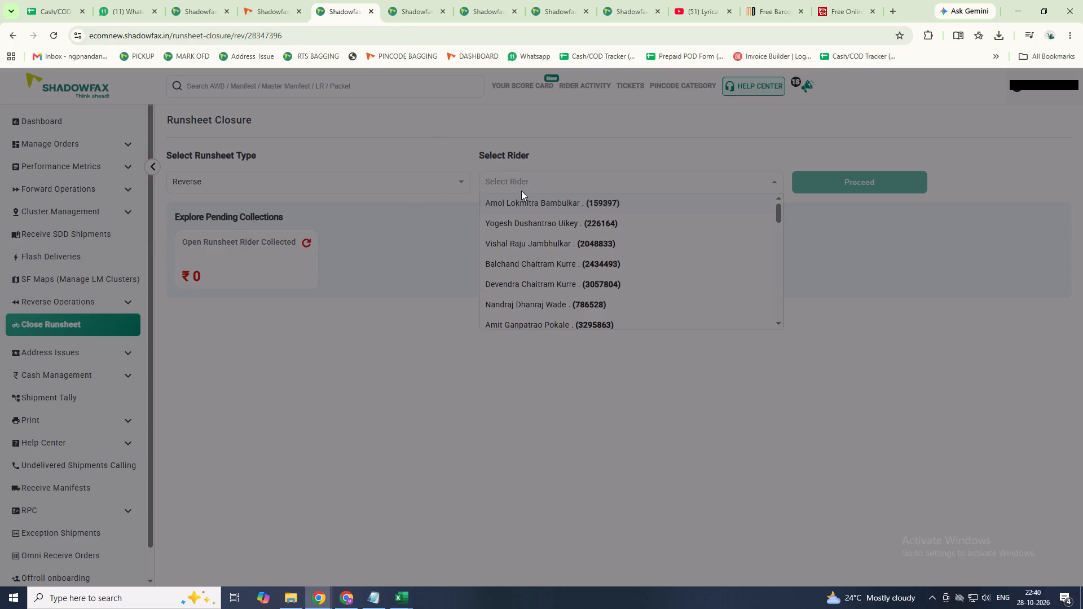
click(415, 175)
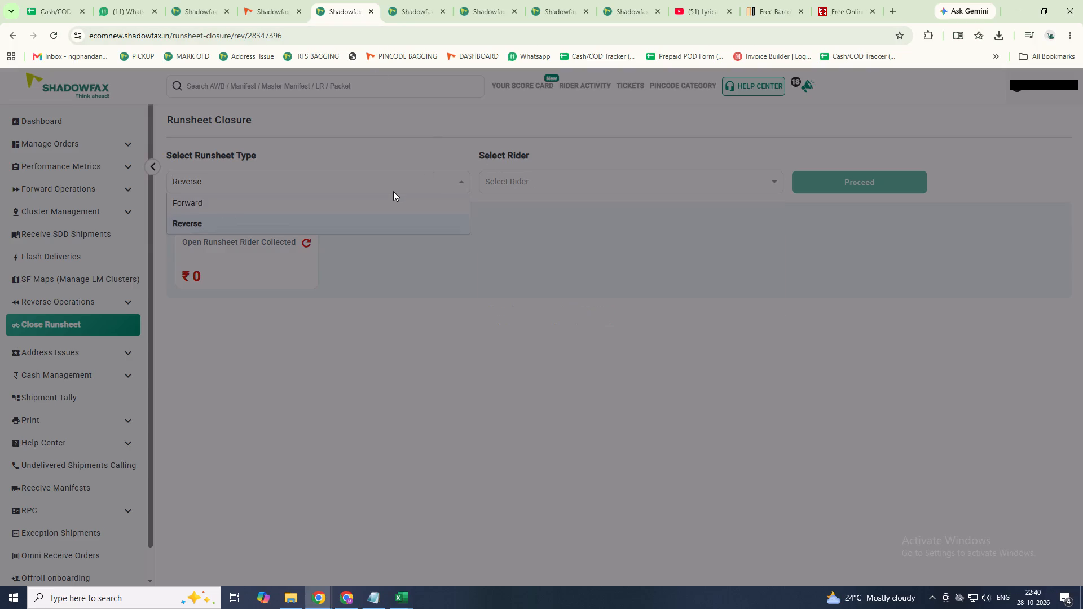
click(386, 201)
click(518, 185)
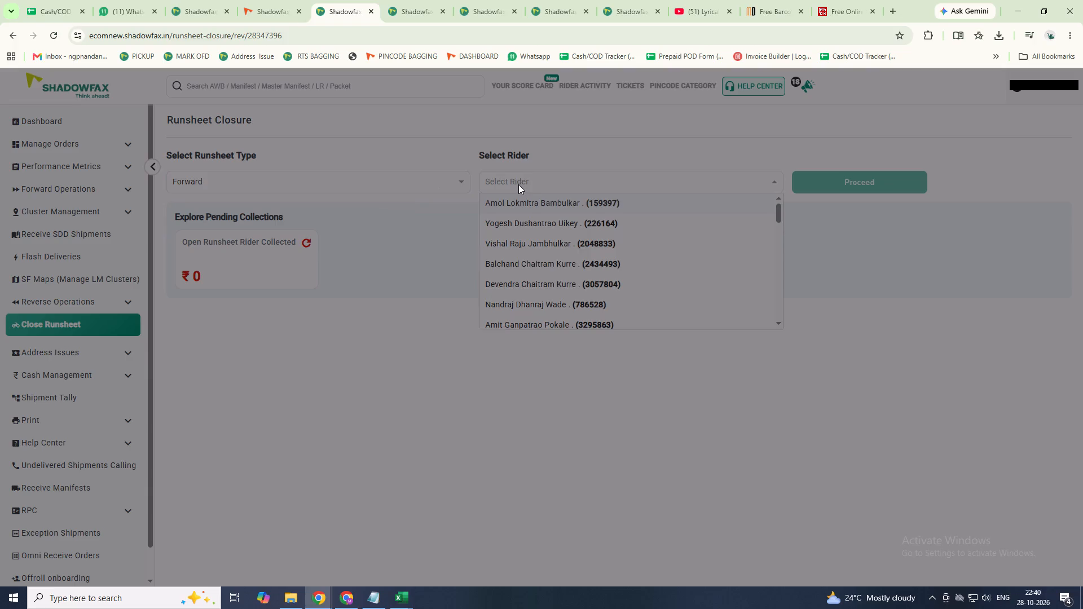
text(CHAI)
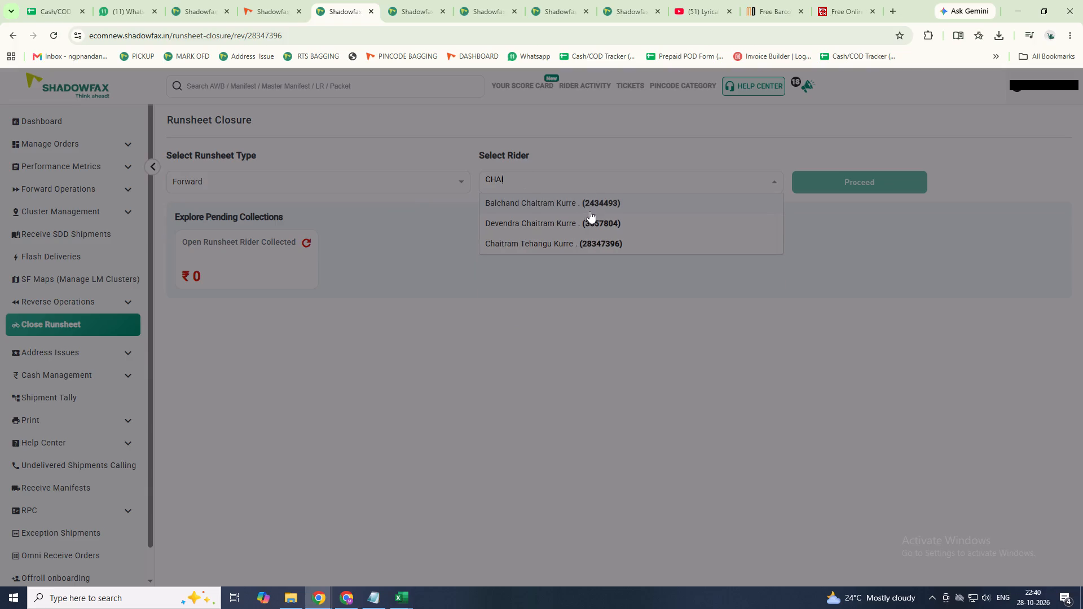
click(580, 245)
click(803, 188)
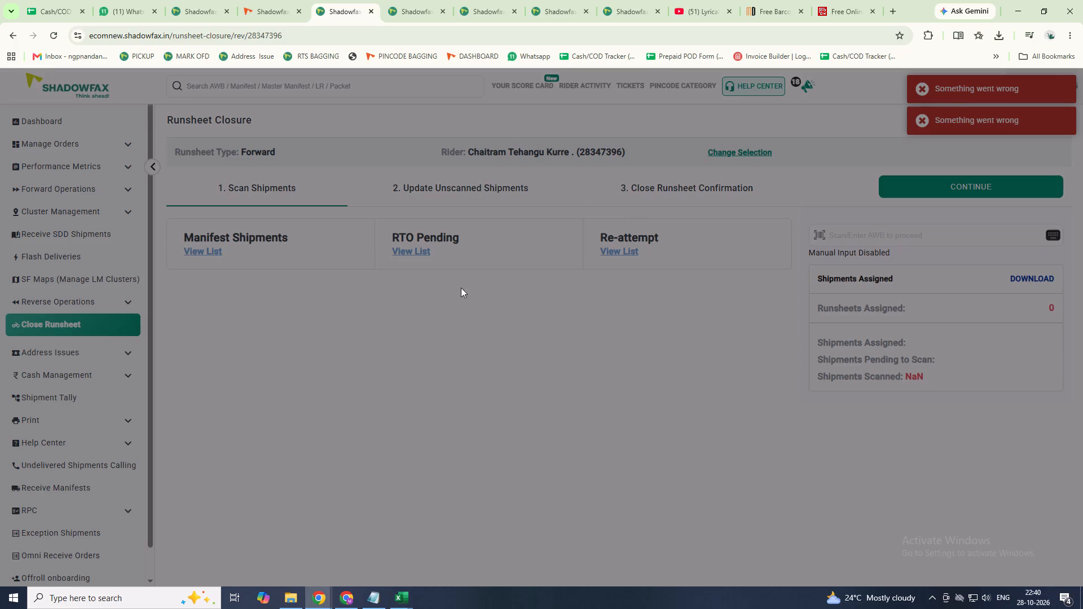
click(457, 186)
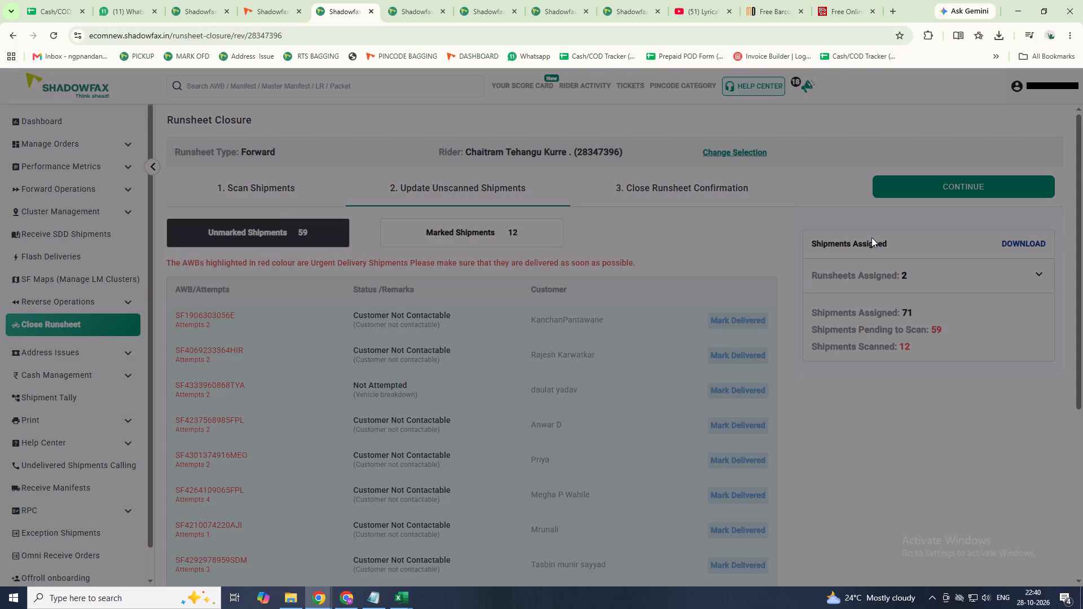
click(288, 186)
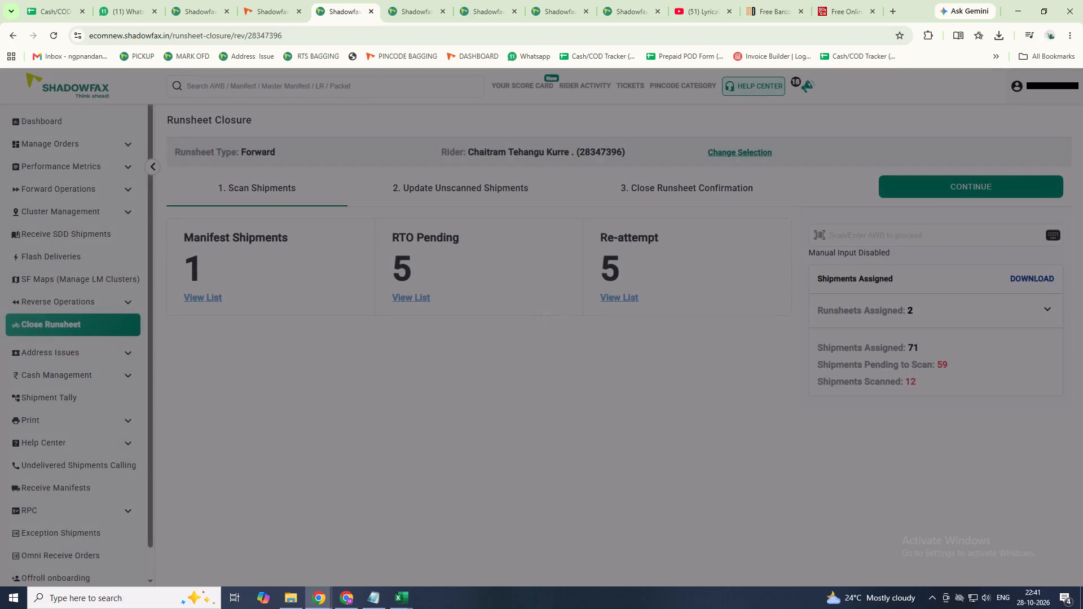
click(941, 228)
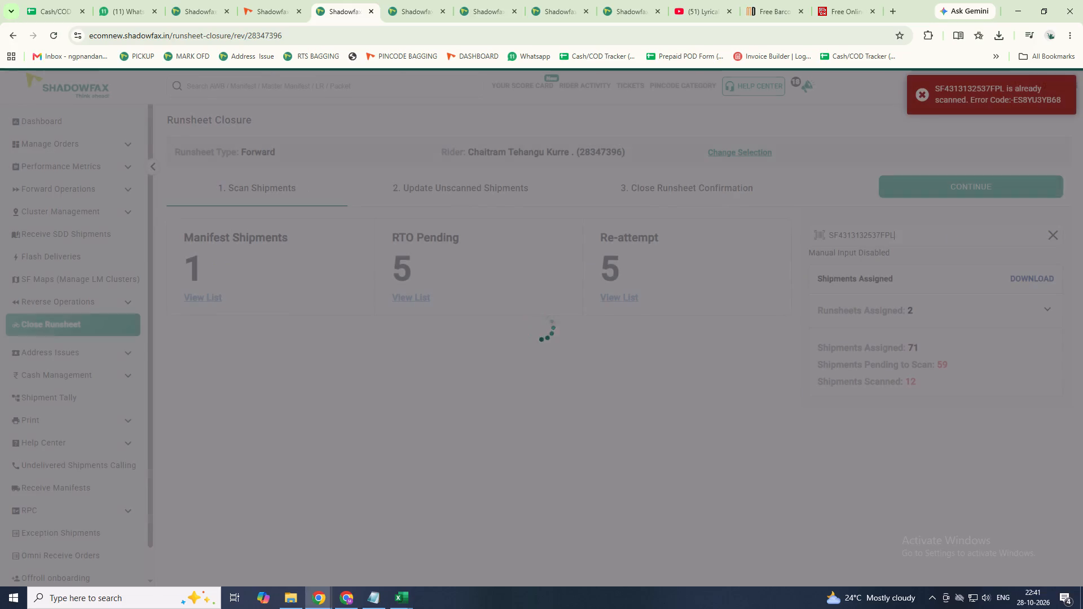
key(ctrl+a)
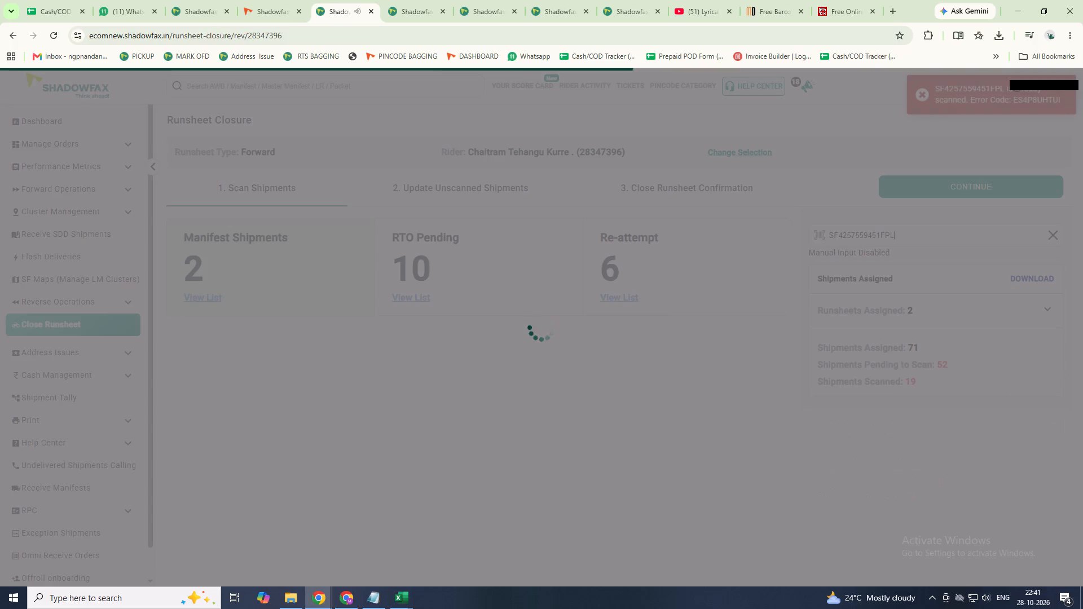
key(ctrl+a)
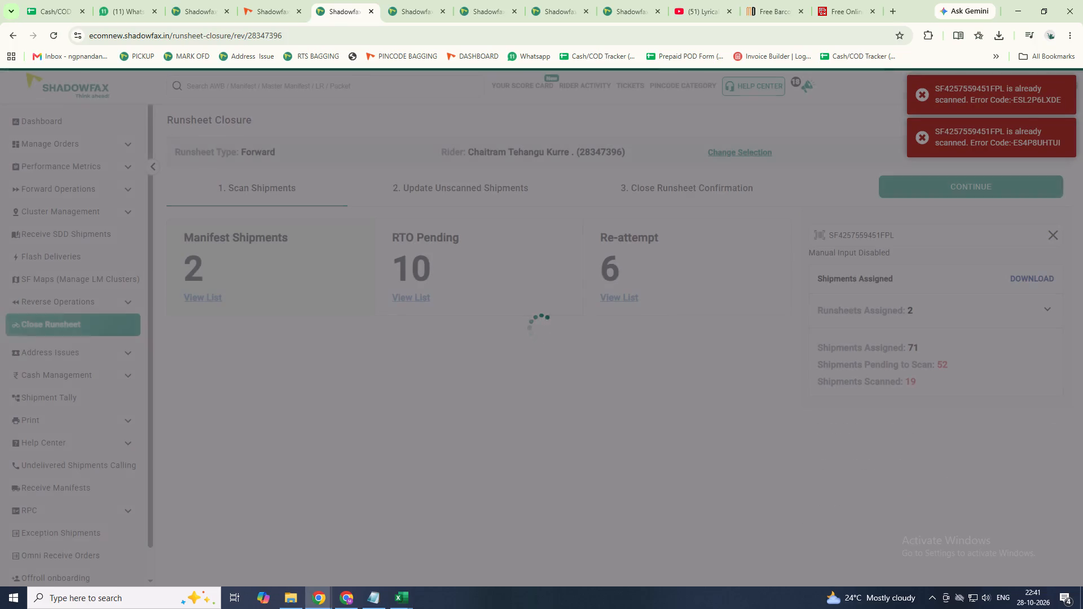
key(ctrl+a)
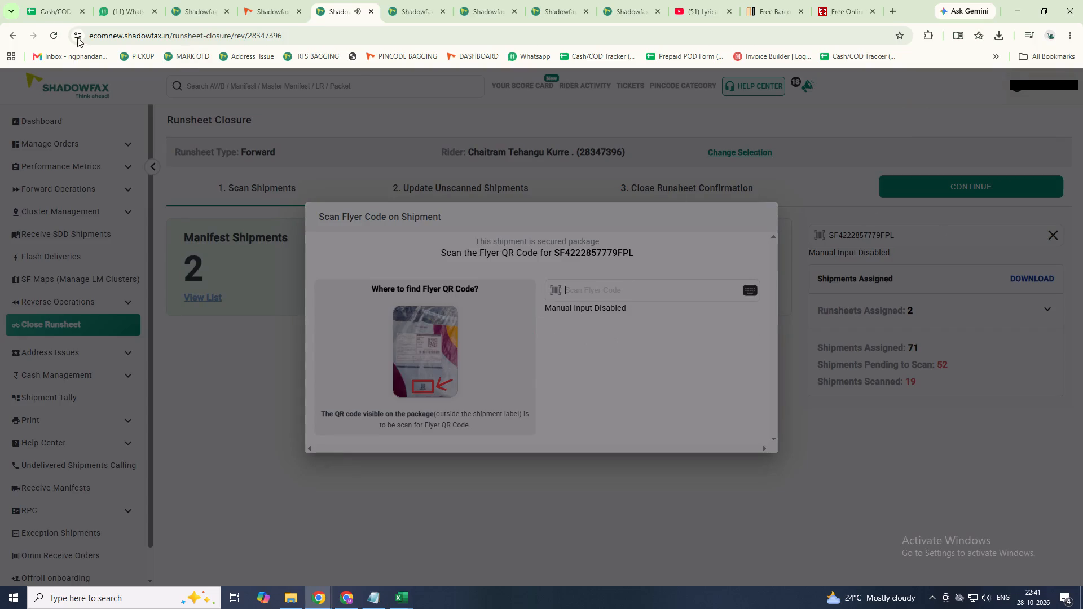
click(50, 37)
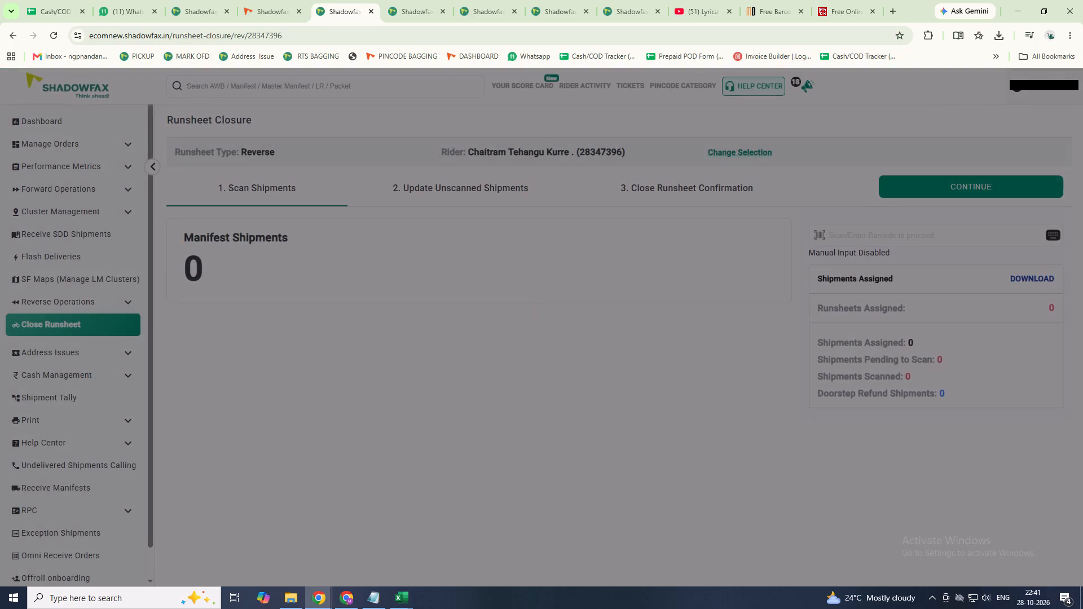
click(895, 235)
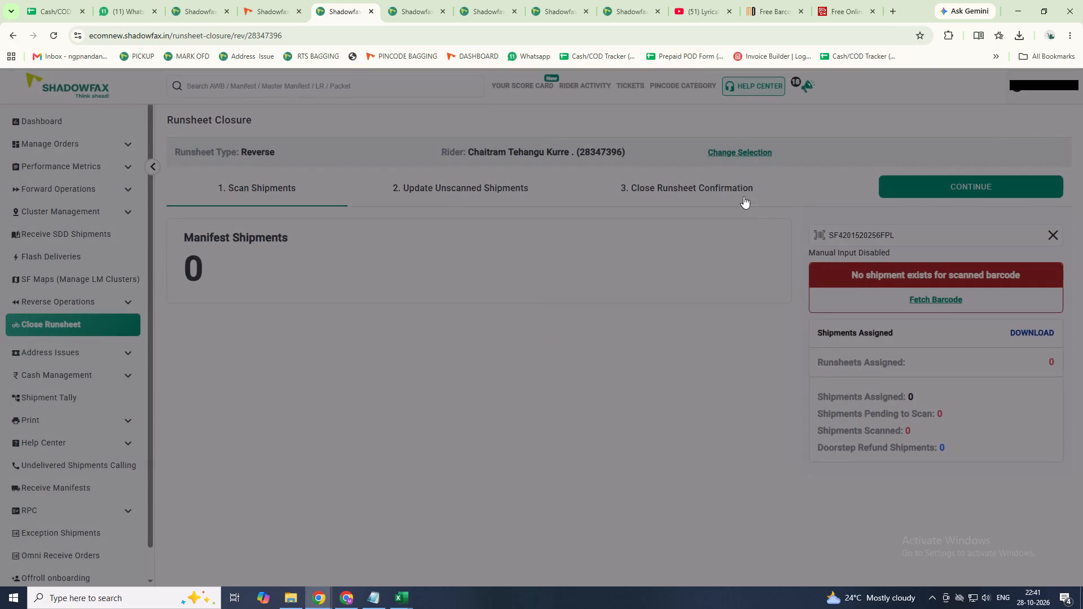
Change the runsheet type to Forward, select the same rider and proceed to the shipment scan.
click(728, 151)
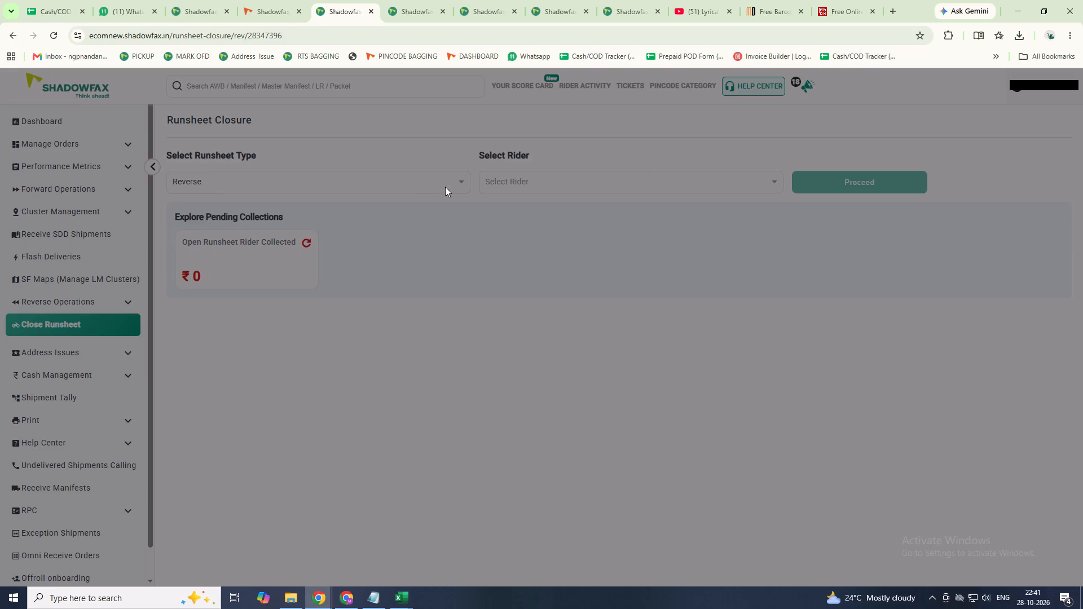
click(450, 180)
click(416, 204)
click(518, 177)
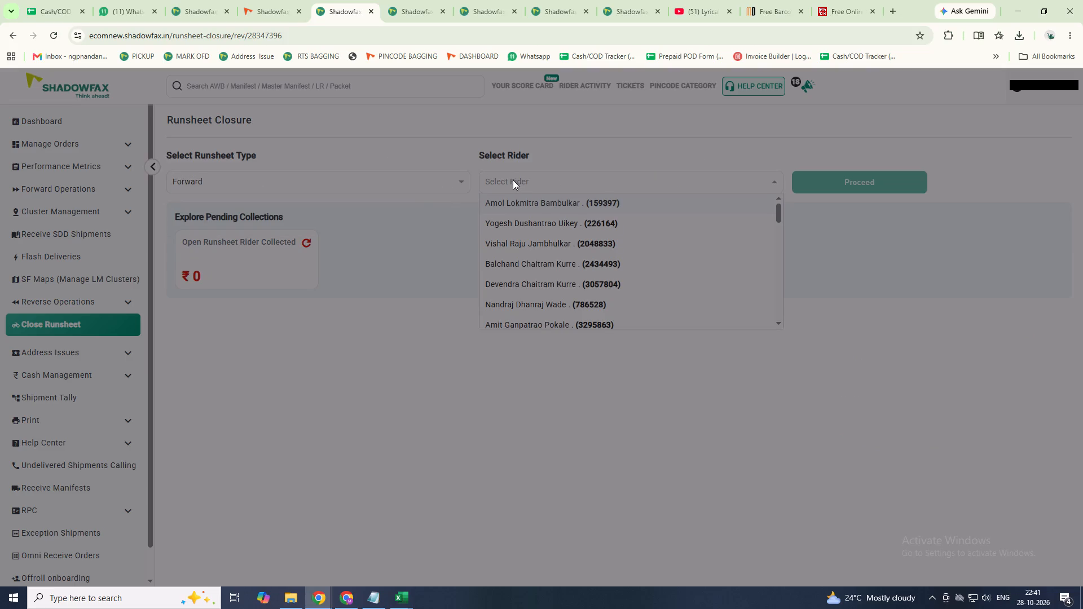
text(CJA)
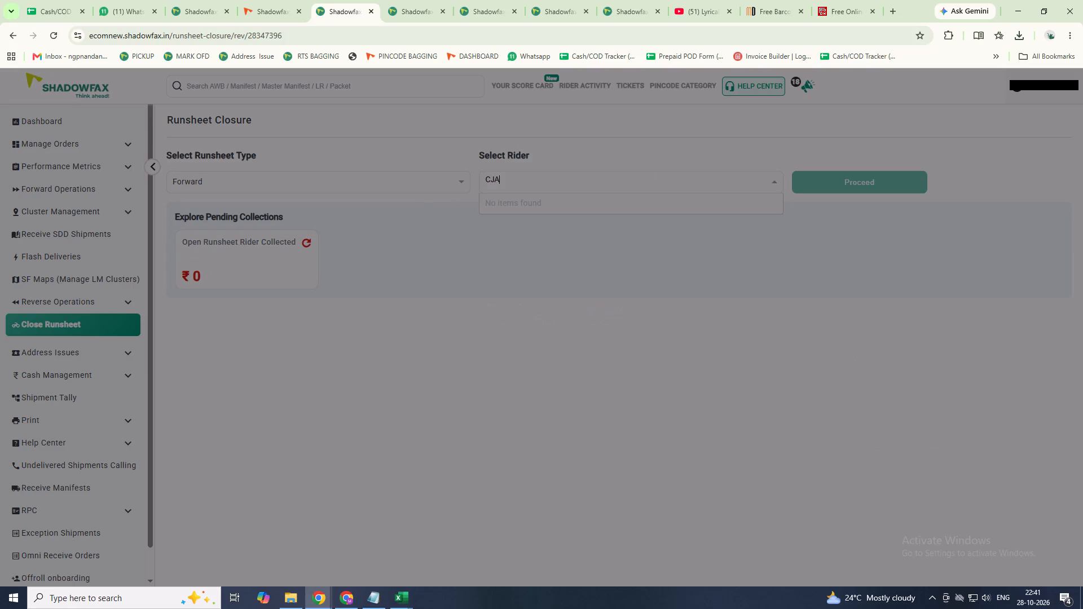
key(BackSpace)
key(BackSpace)
text(HA)
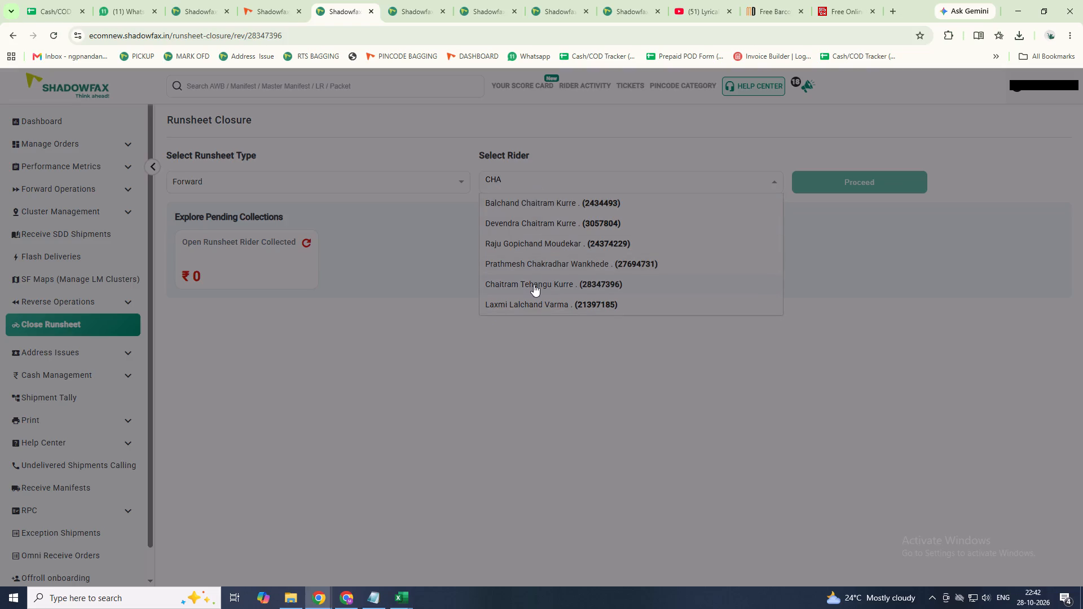
click(535, 284)
click(833, 176)
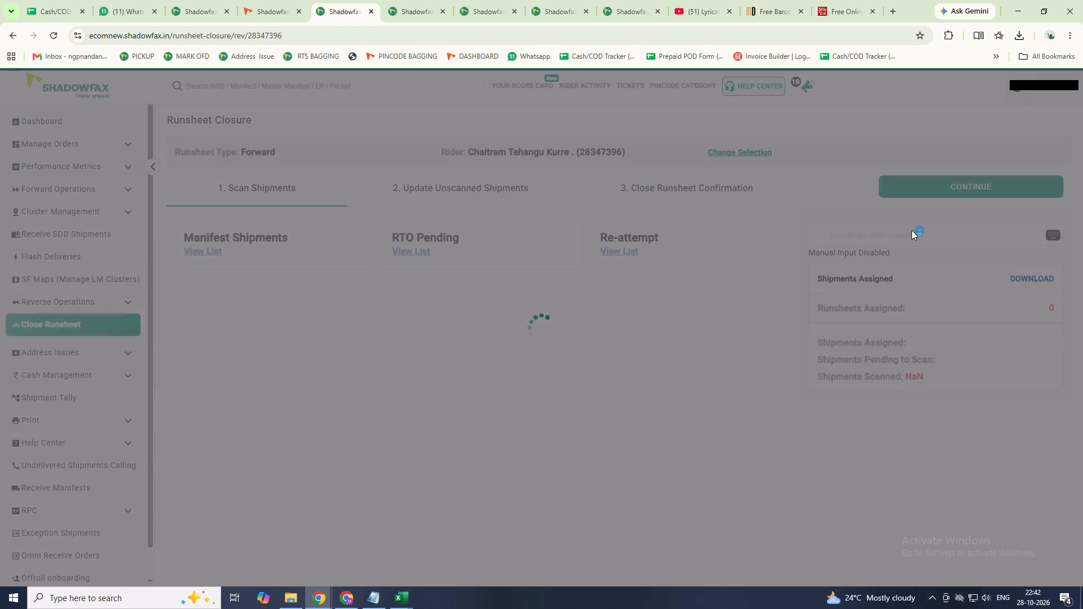
double_click(912, 230)
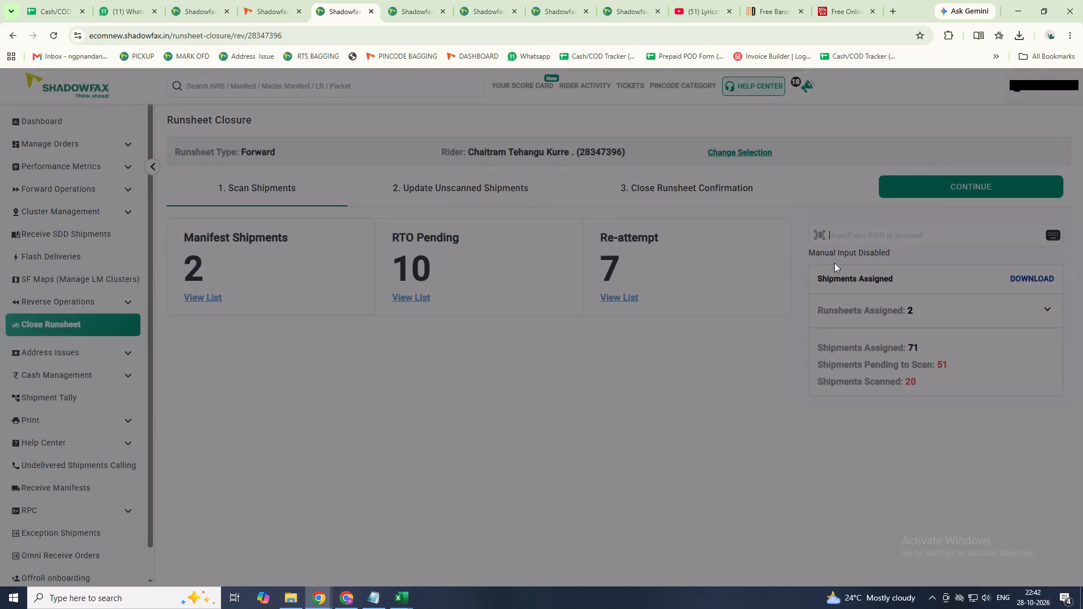
click(859, 240)
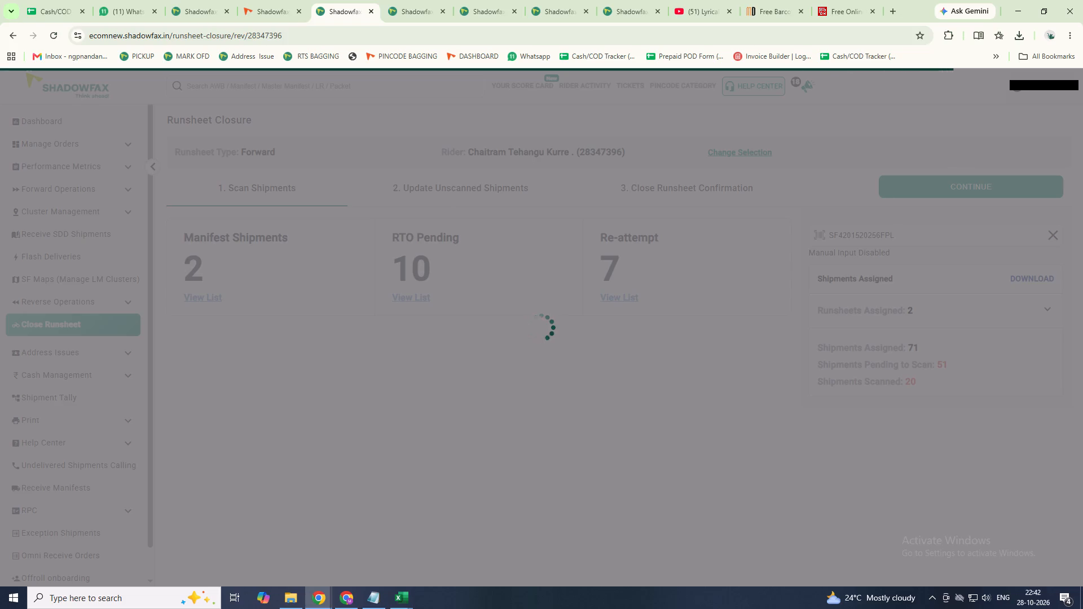
Close the two free barcode generator browser tabs.
click(873, 13)
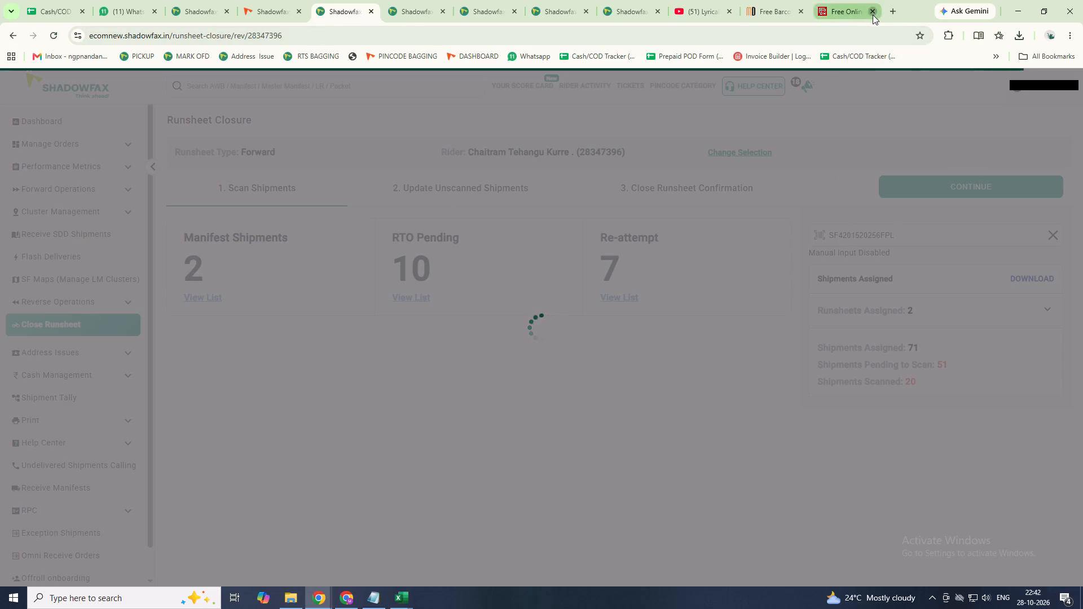
click(869, 10)
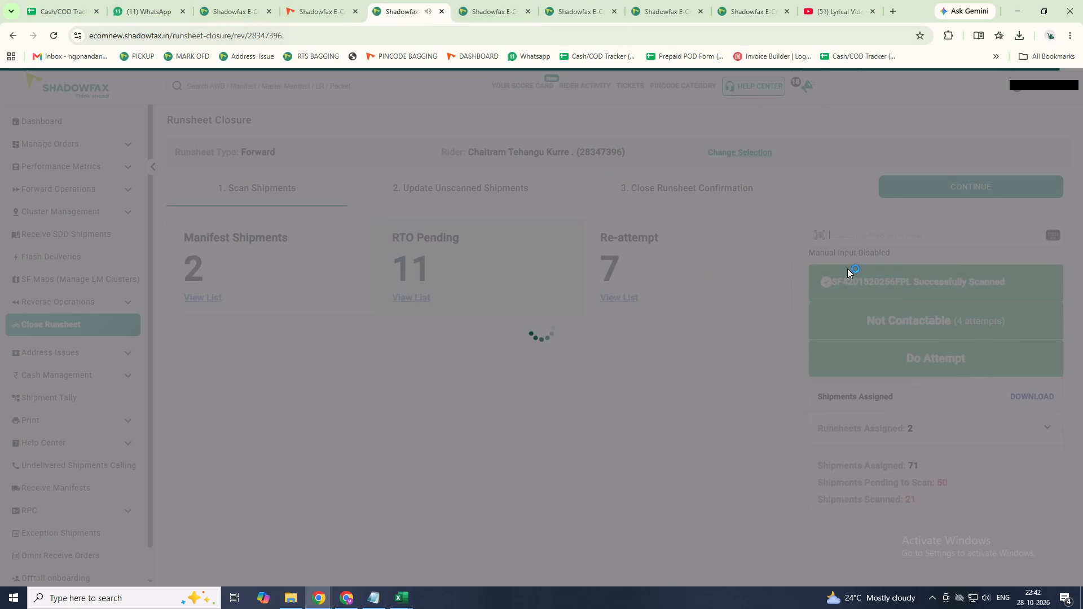
click(846, 229)
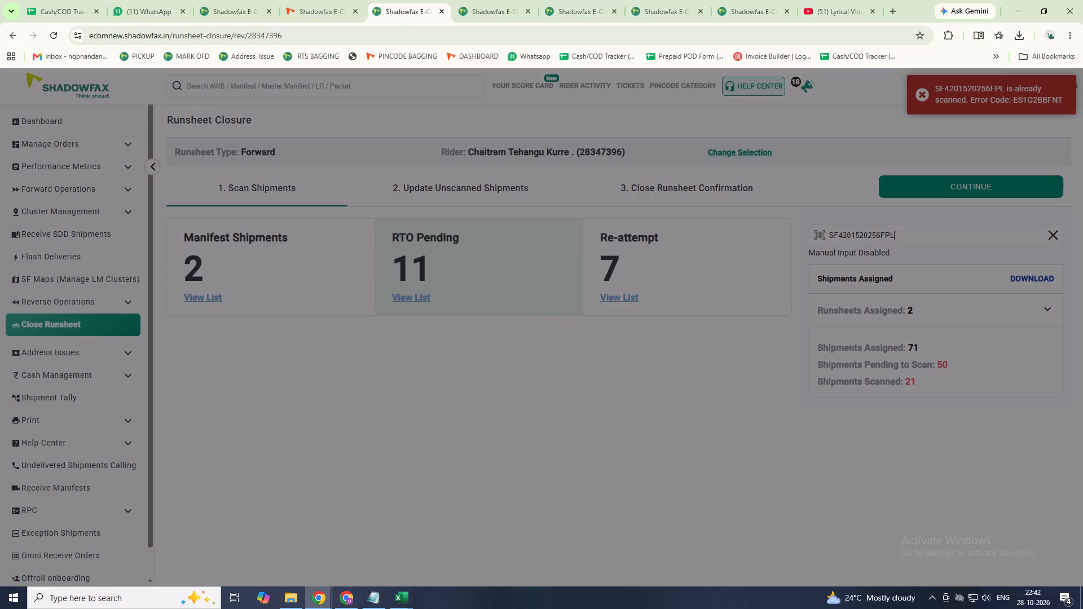
key(ctrl+a)
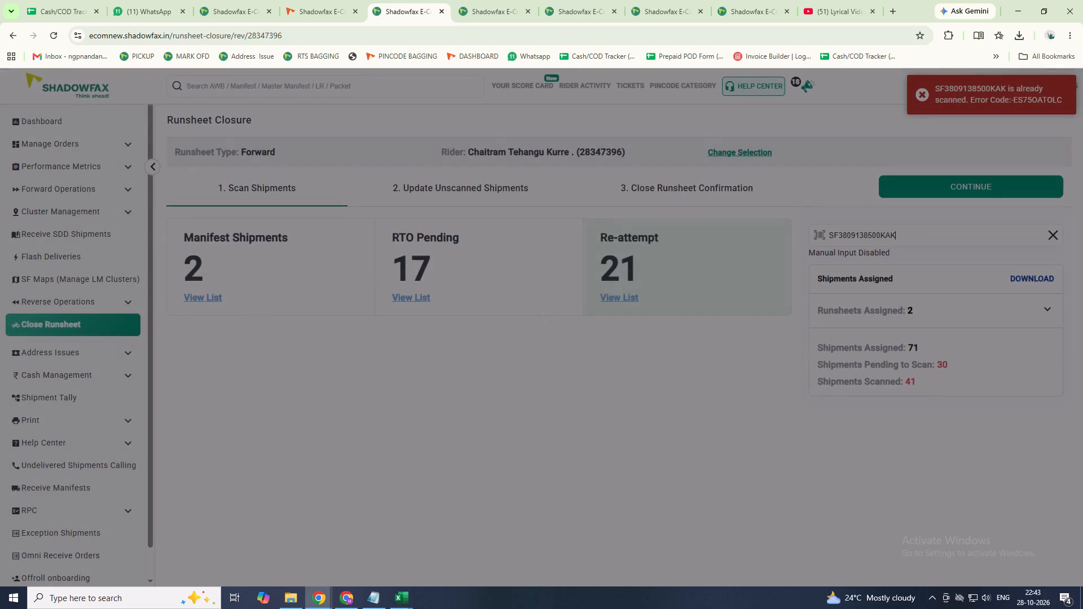
key(ctrl+a)
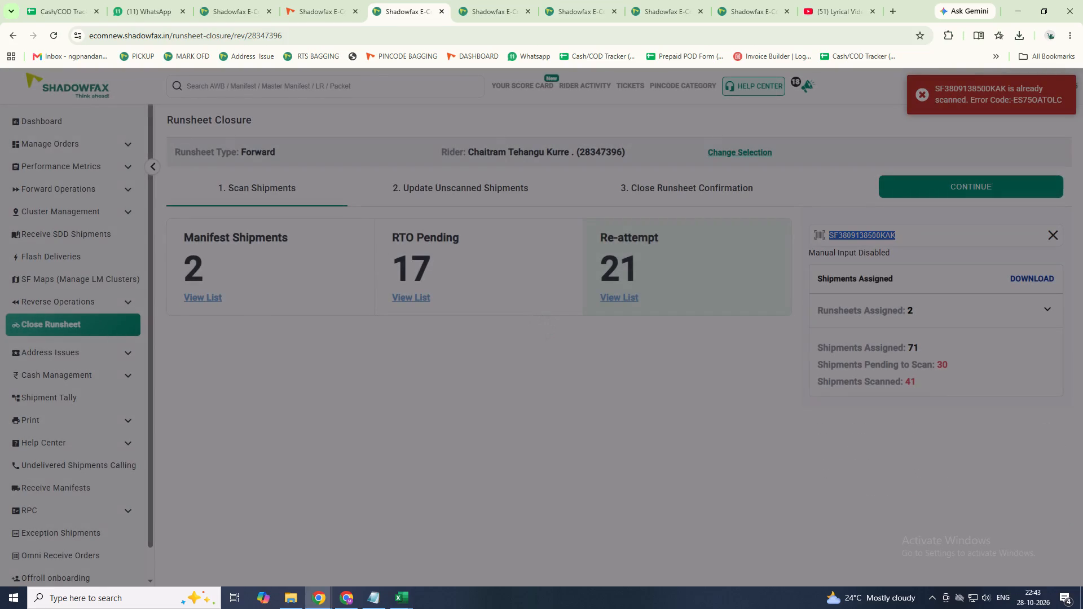
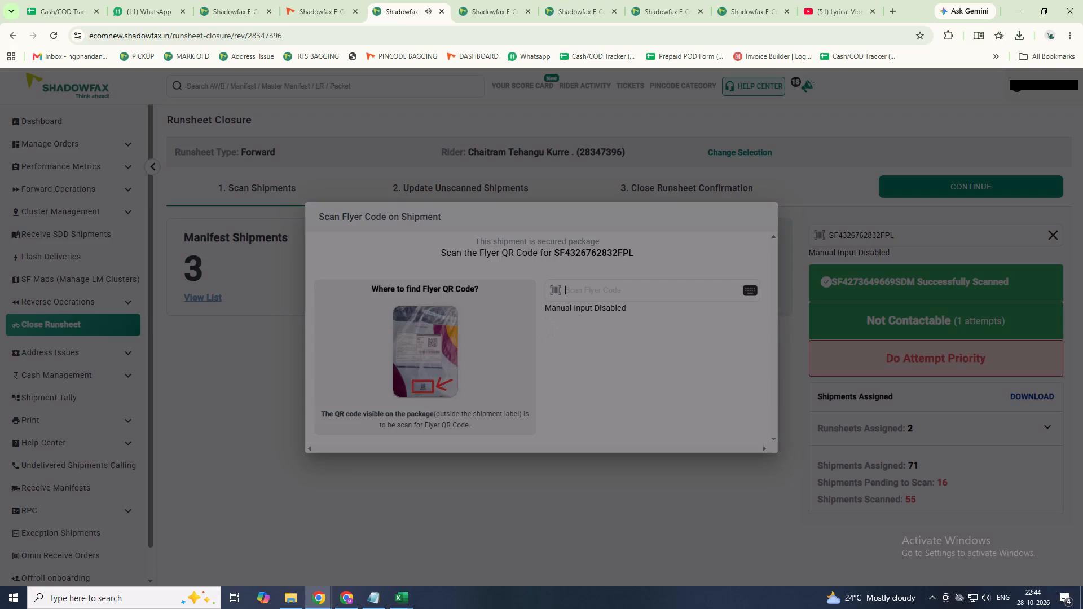
key(Return)
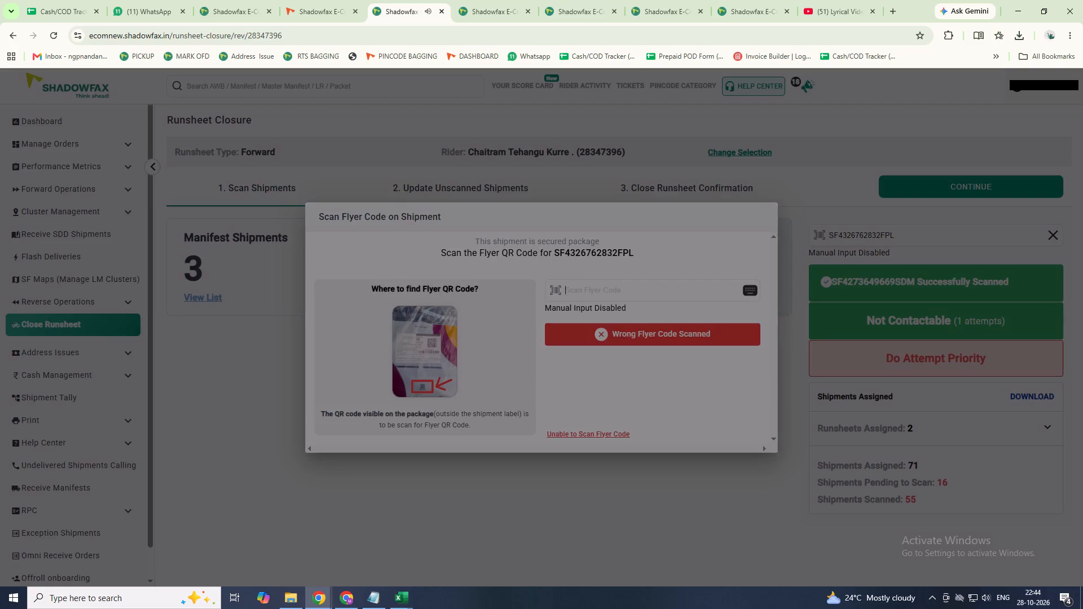
drag(589, 407, 582, 427)
click(582, 427)
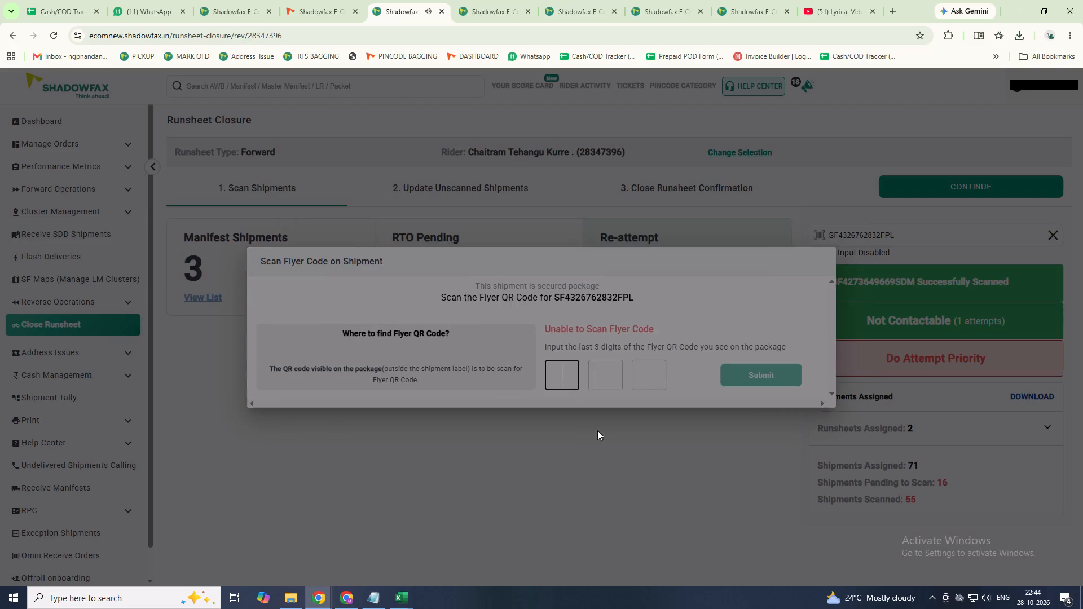
text(123)
key(Return)
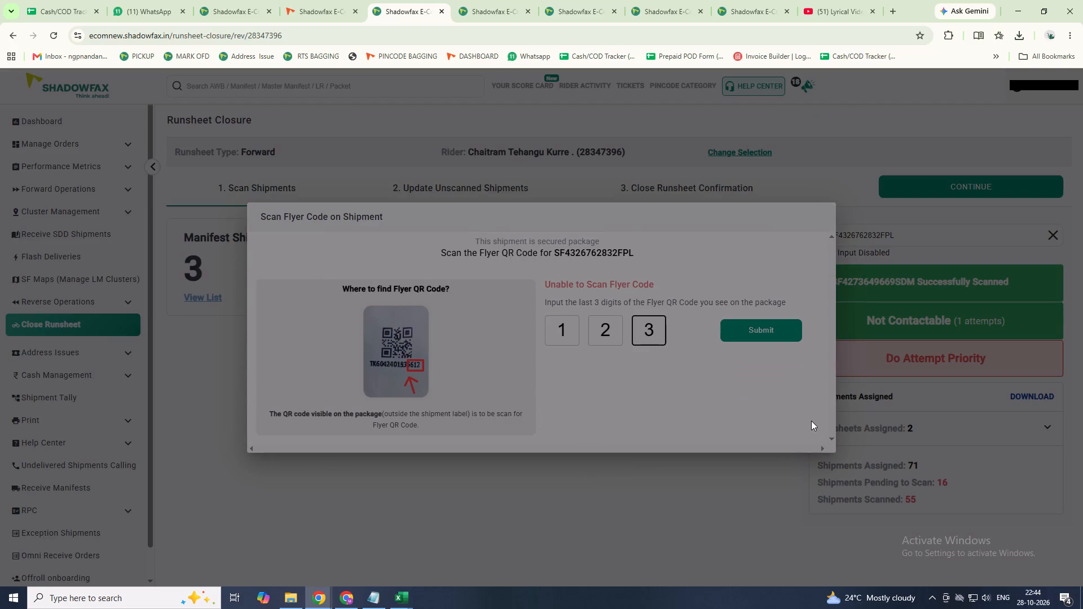
click(751, 324)
click(686, 434)
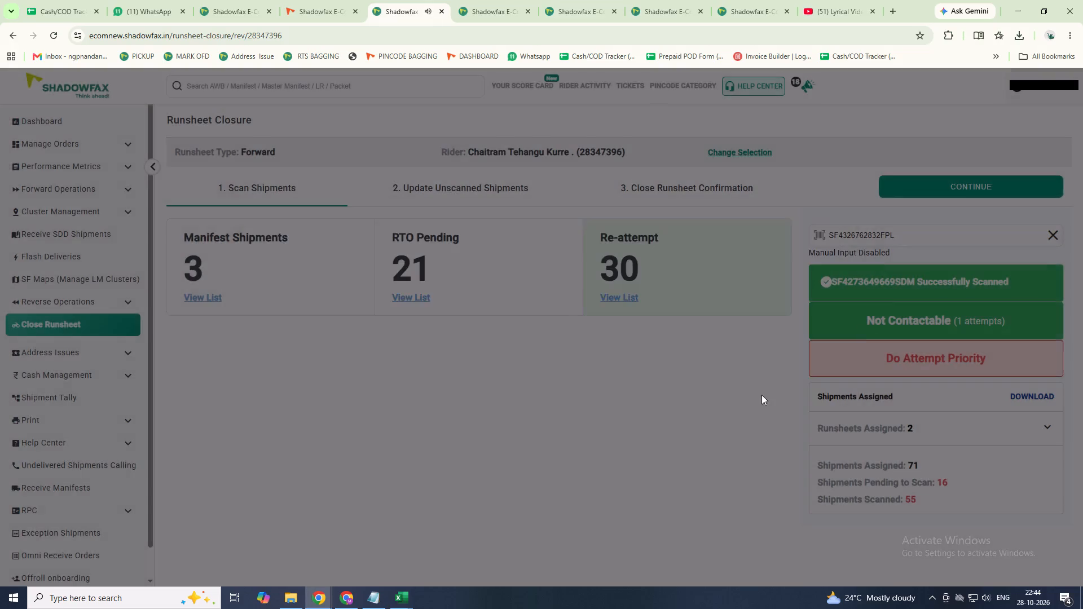
click(878, 237)
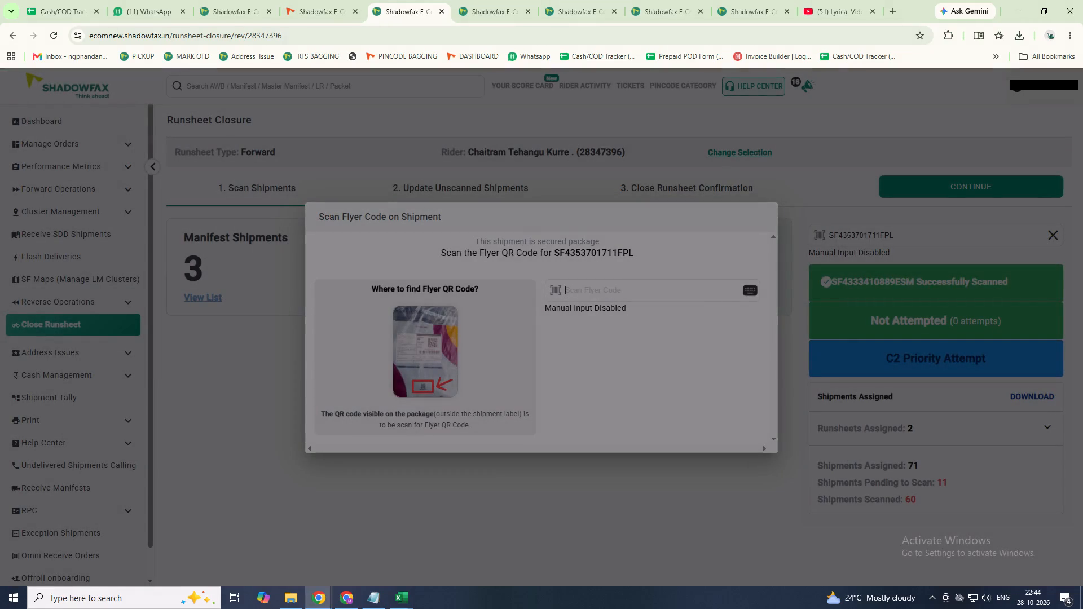
Reload the runsheet closure page, reselect the same rider with runsheet type Forward and proceed to the shipment scan.
click(54, 36)
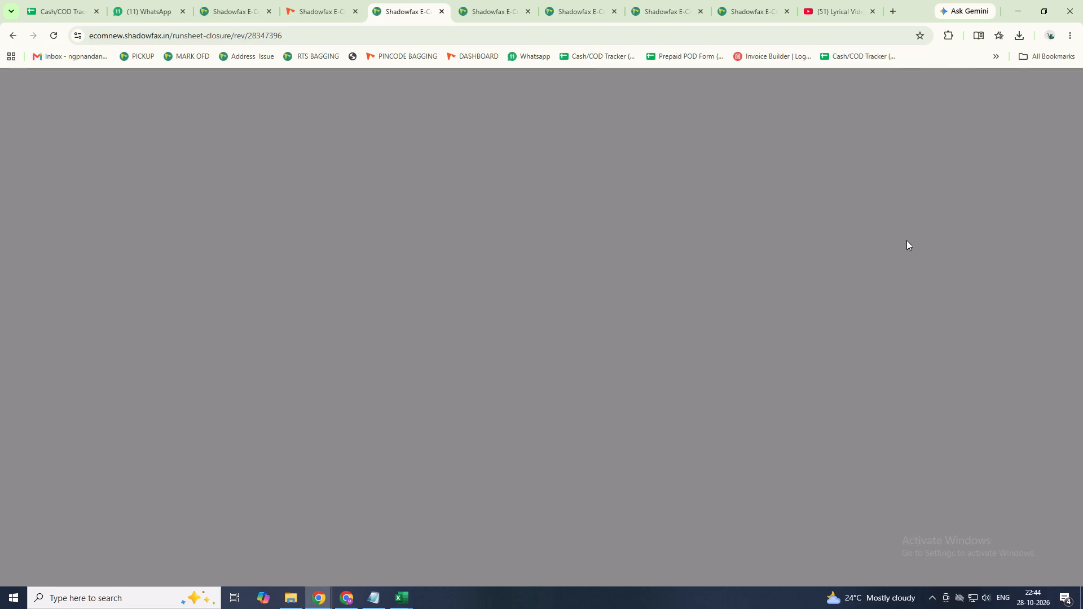
double_click(893, 238)
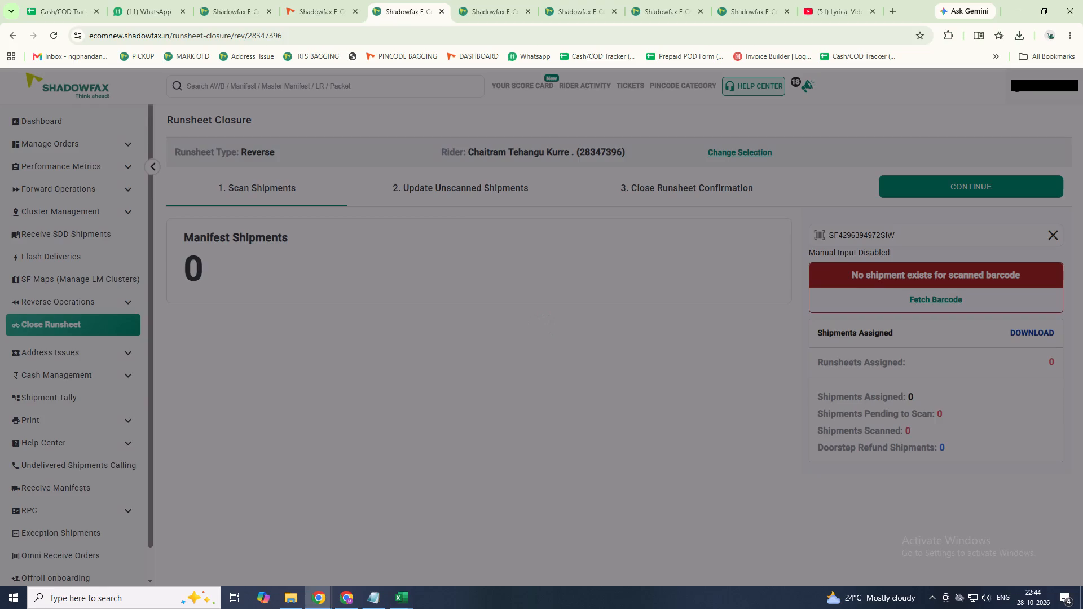
click(728, 153)
click(653, 180)
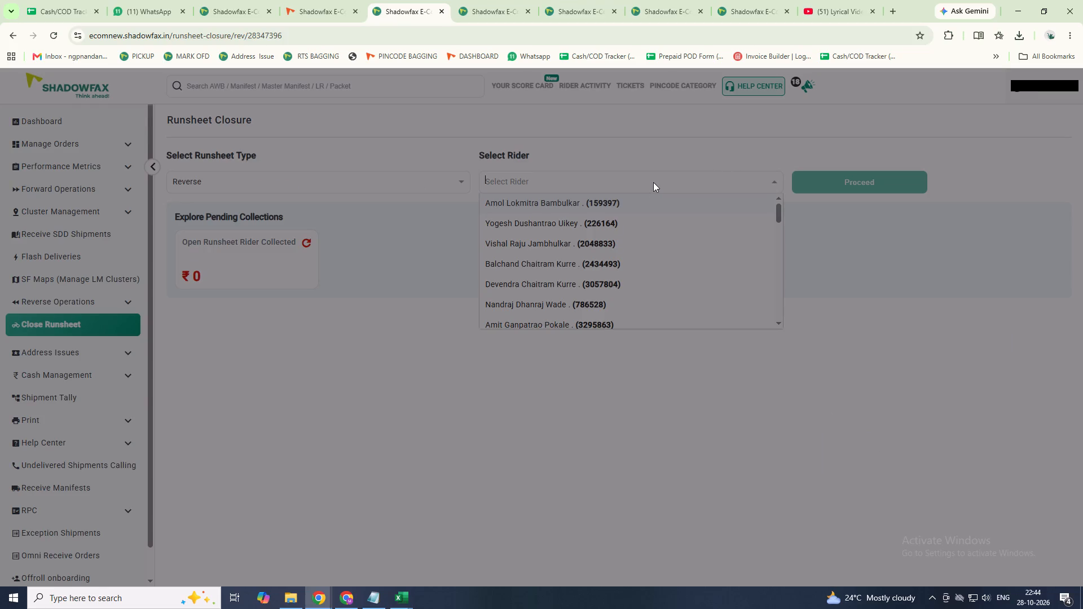
text(CHAI)
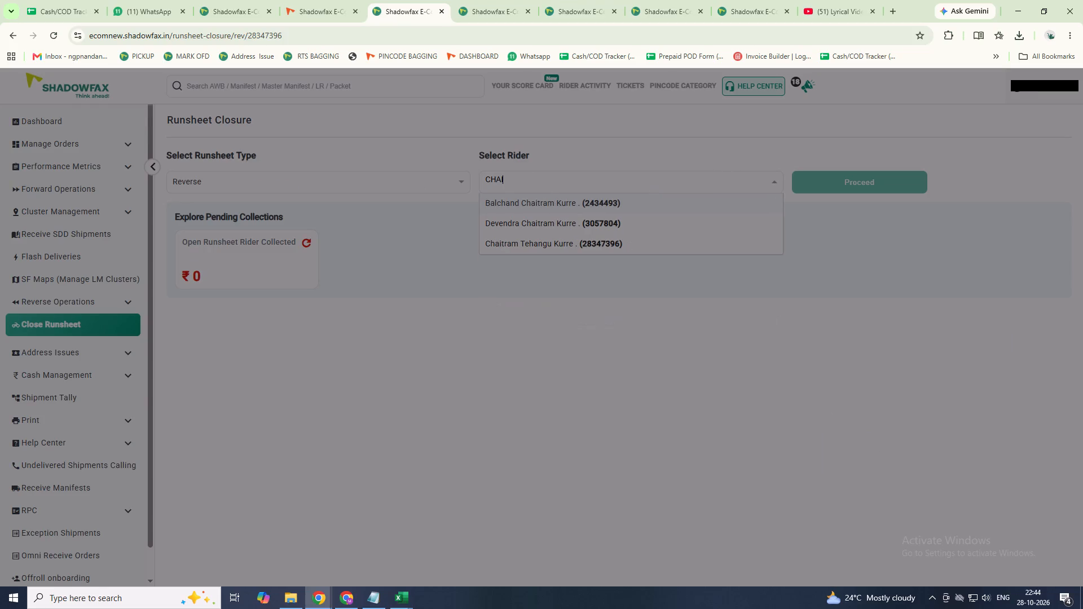
click(579, 244)
click(408, 185)
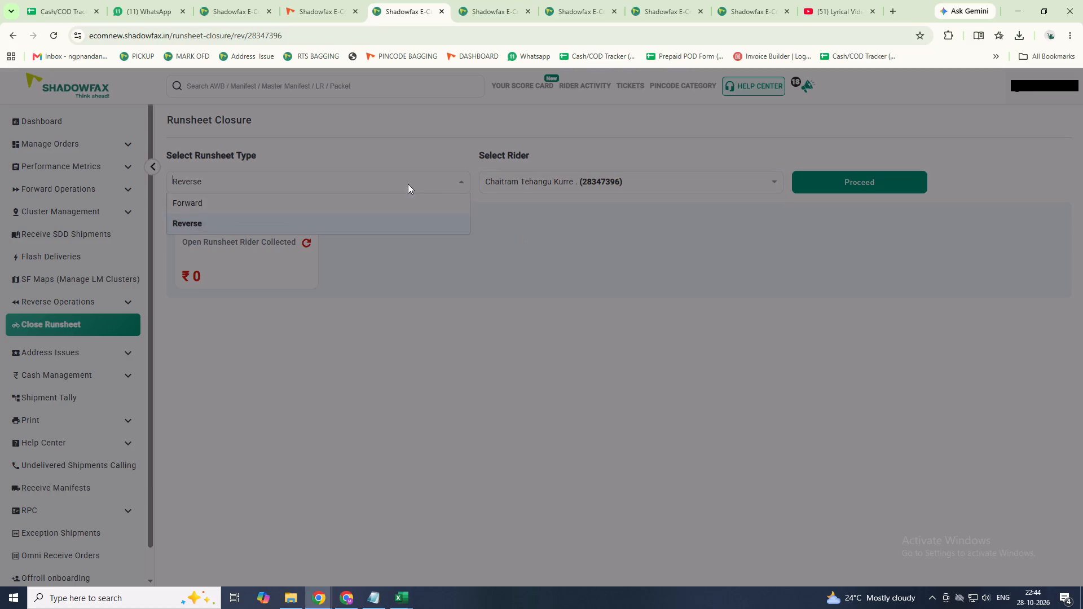
click(384, 206)
click(841, 183)
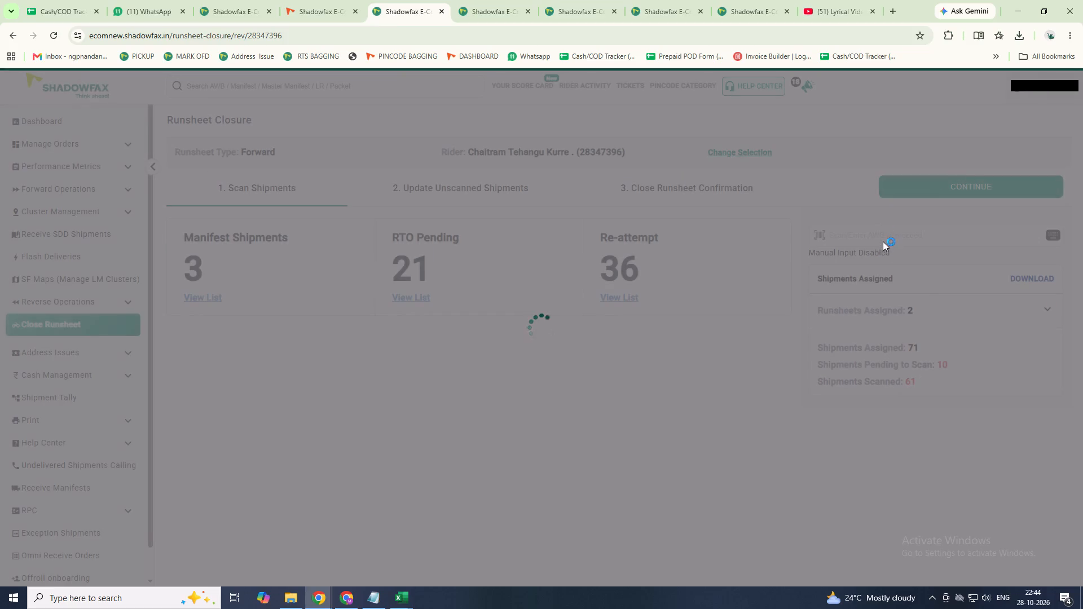
click(881, 235)
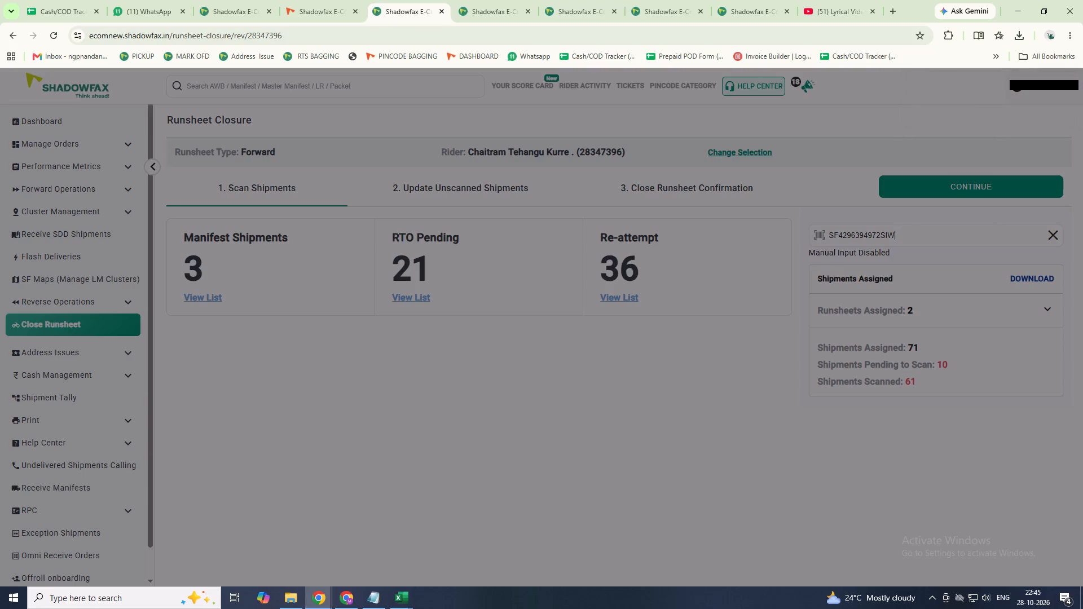
key(ctrl+a)
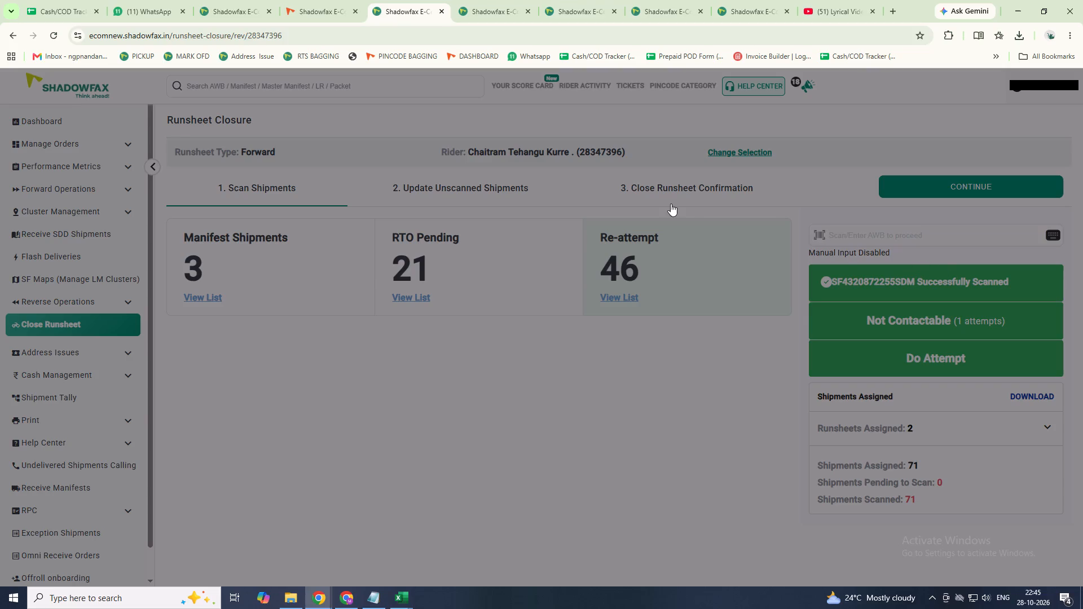
Record the rider's COD payment of ₹720 as cash in hand at the closure confirmation stage.
click(668, 188)
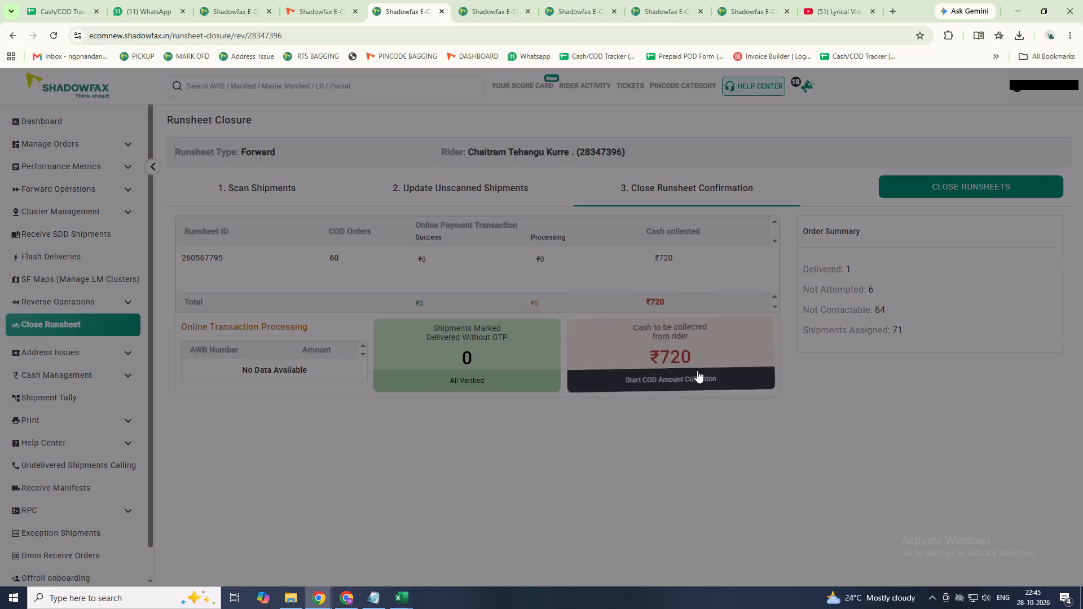
click(703, 378)
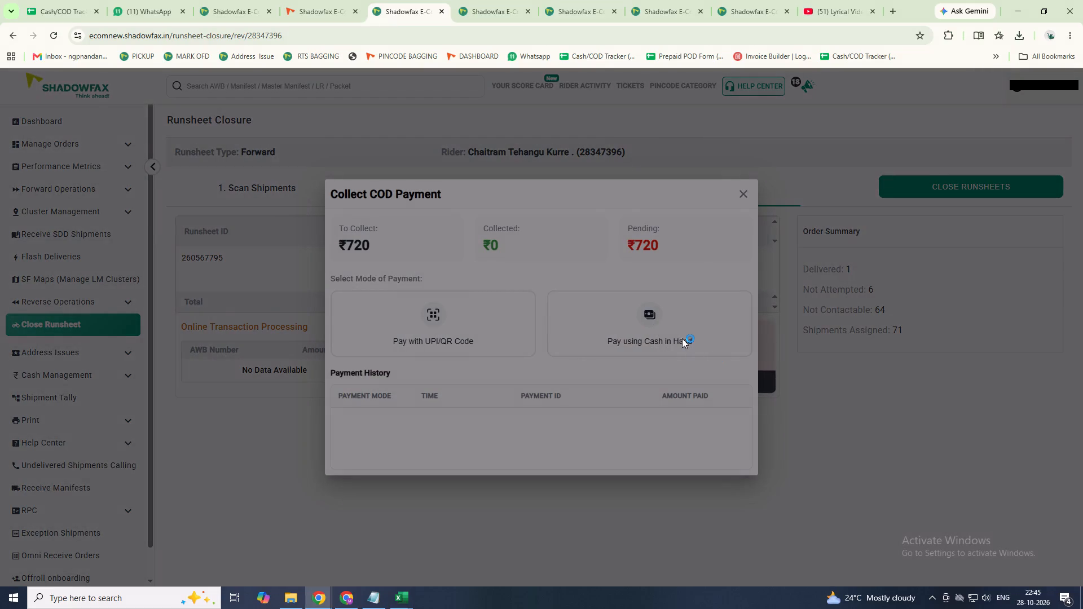
click(682, 338)
click(618, 386)
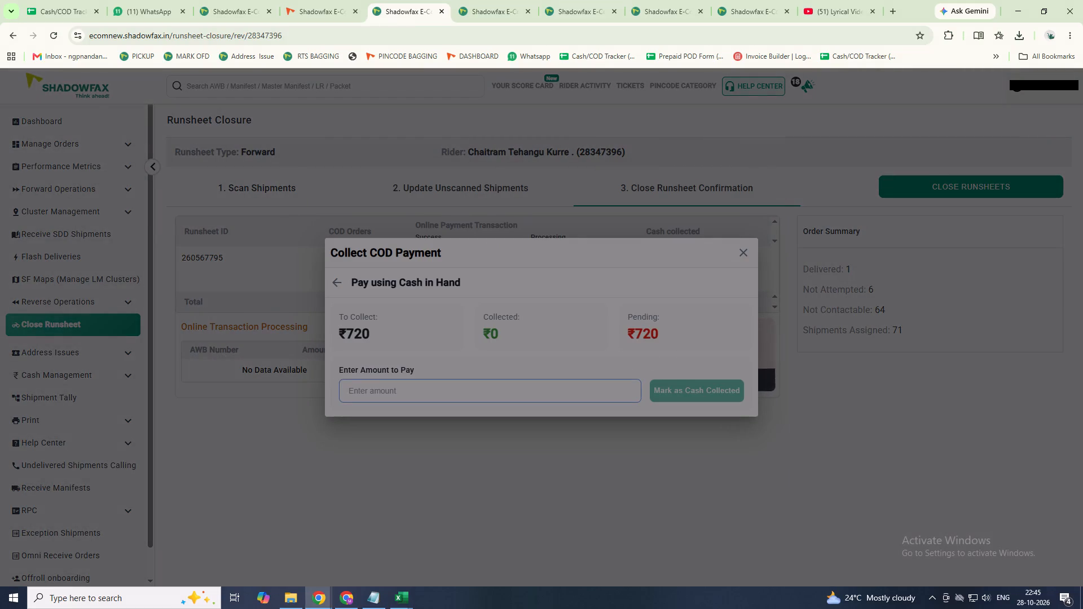
text(720)
key(Return)
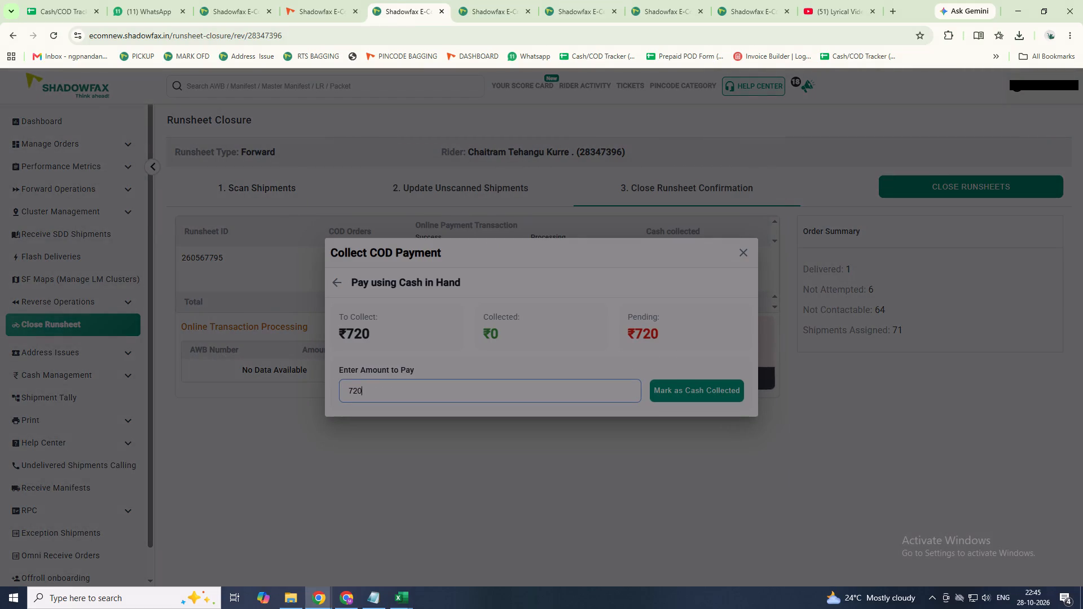
click(680, 393)
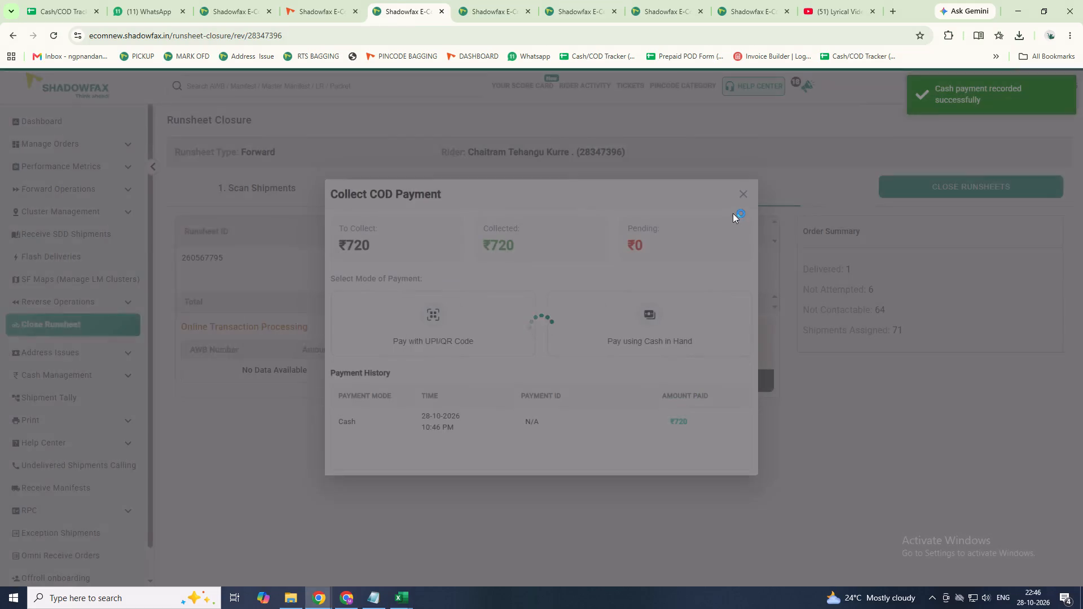
click(743, 198)
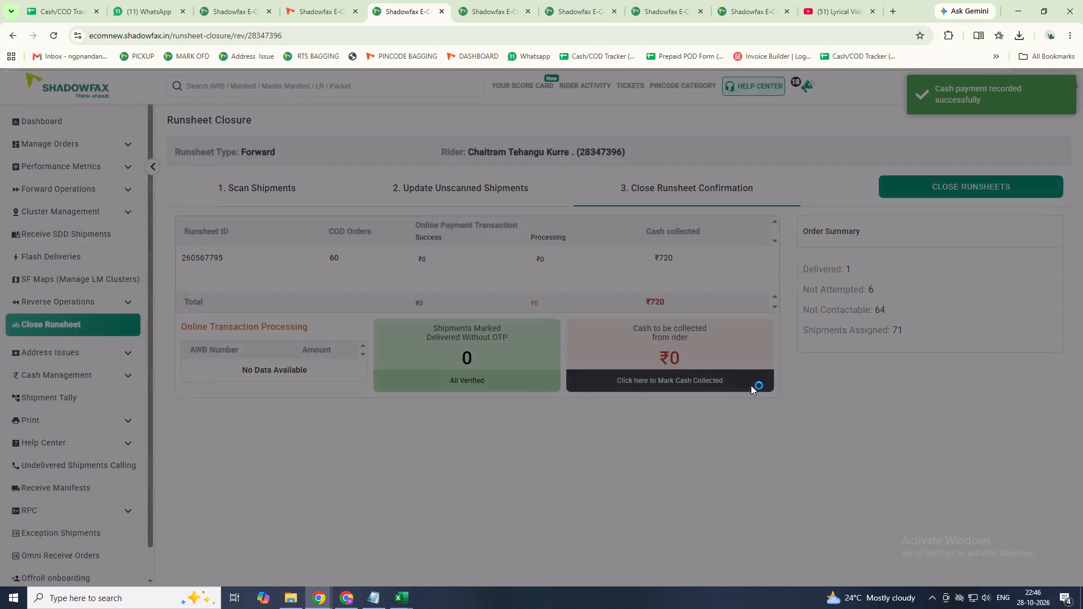
Mark the rider's cash as collected and close the forward runsheets.
click(751, 385)
click(912, 190)
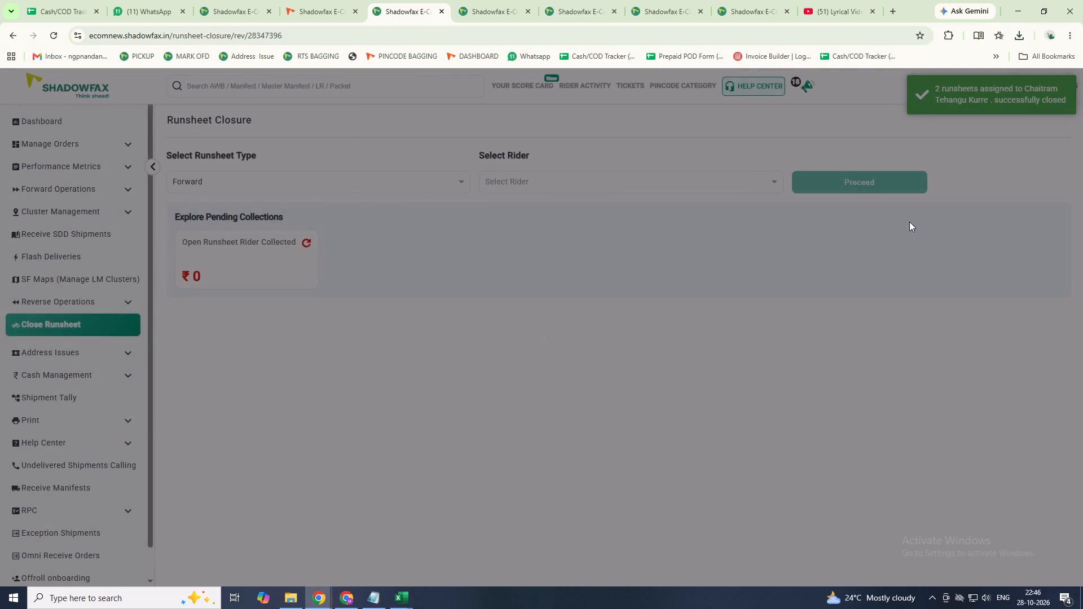
click(65, 11)
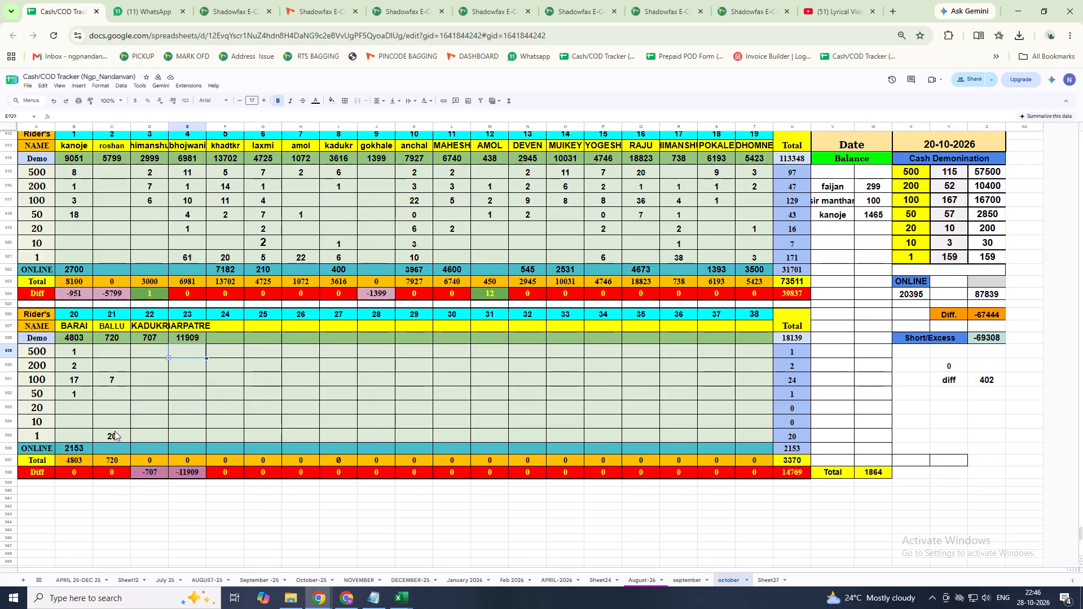
click(223, 16)
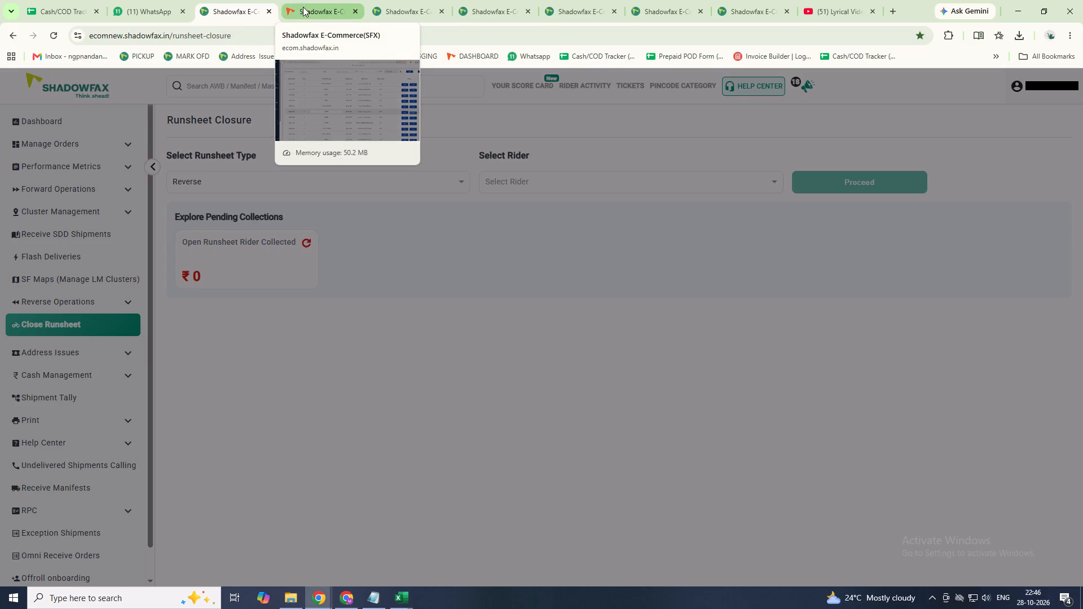
click(68, 8)
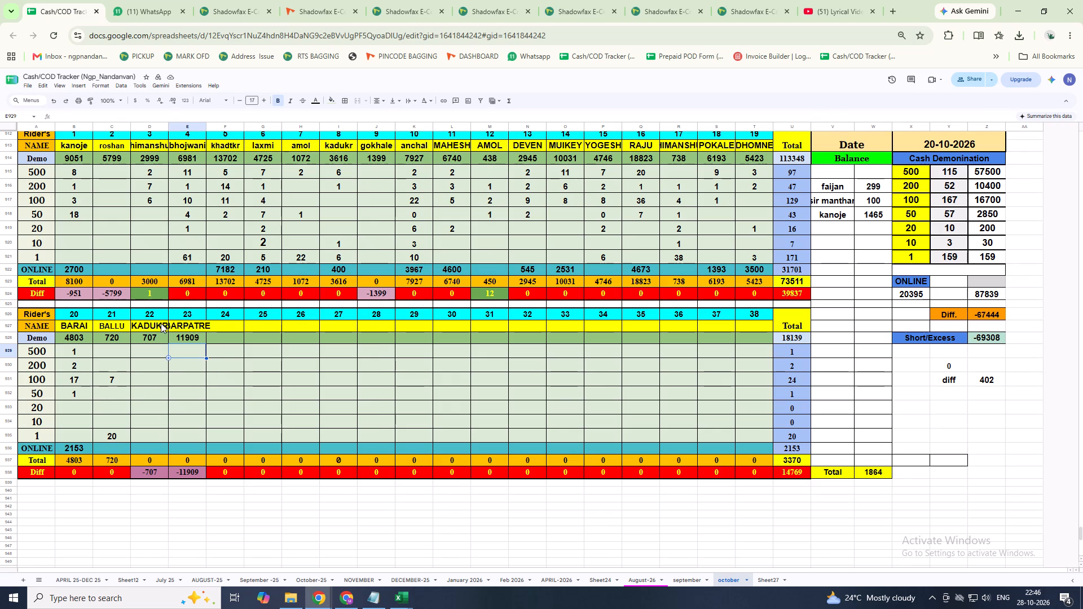
click(869, 226)
text(707)
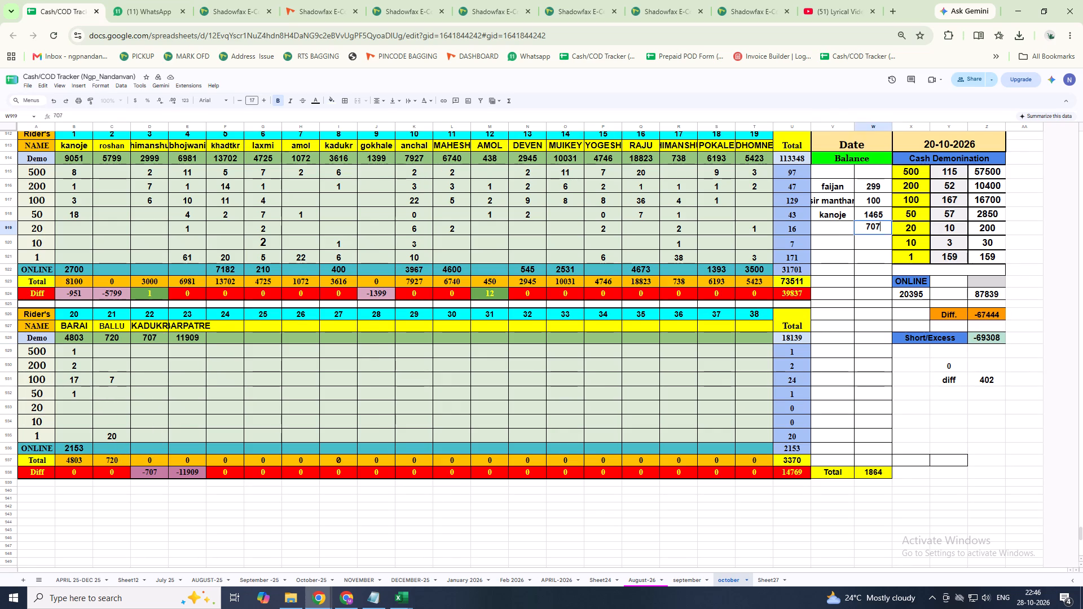
key(Return)
key(Left)
key(Up)
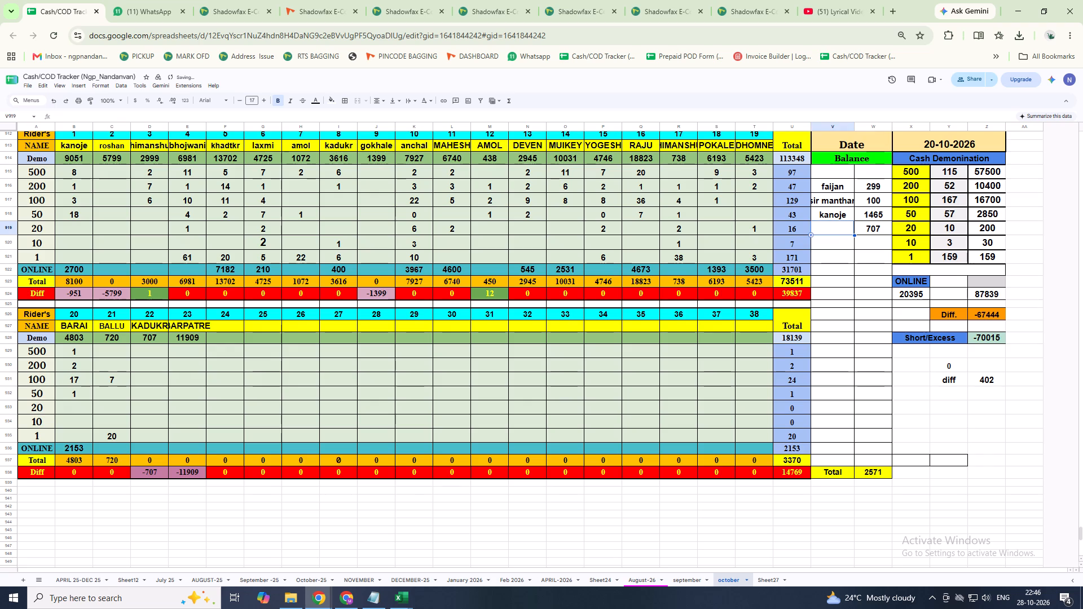
text(KADUKR)
key(Return)
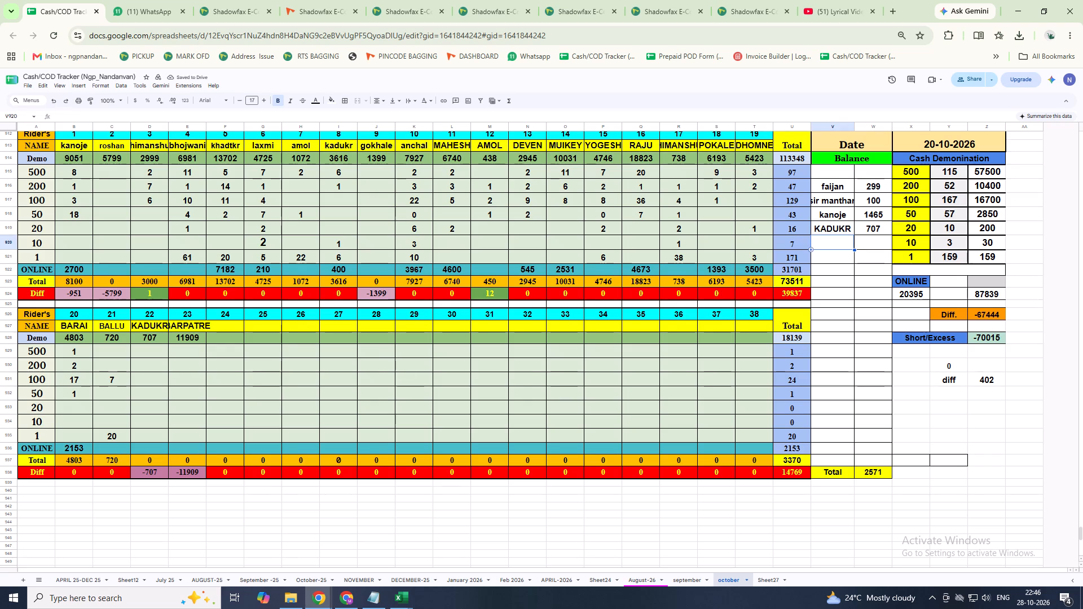
Add BARPATRE with 11909 to the Balance list below KADUKR.
text(BARPATRE)
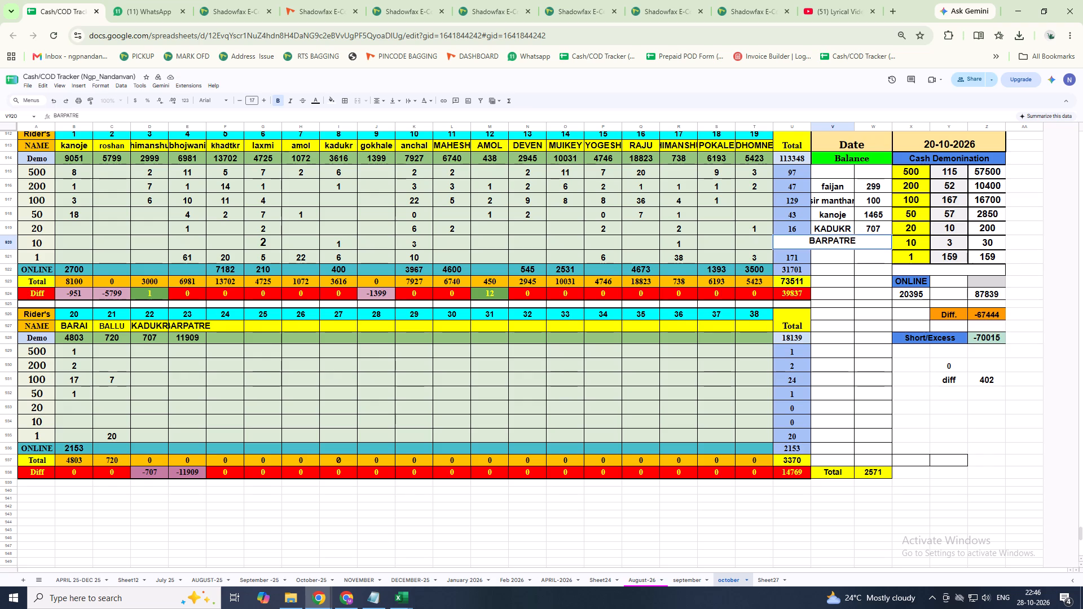
key(Right)
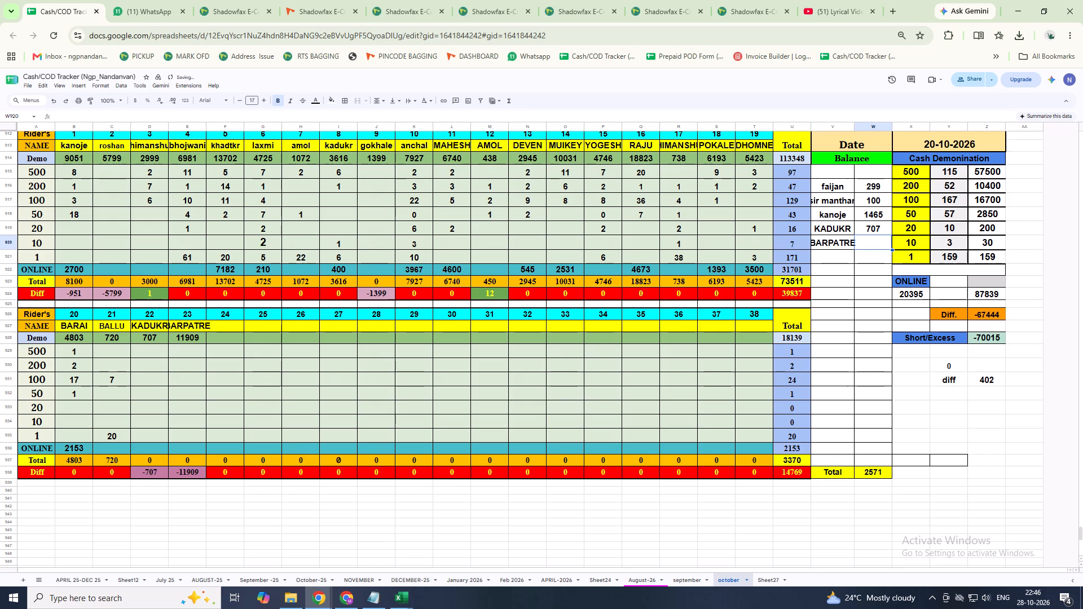
text(11)
text(909)
key(Return)
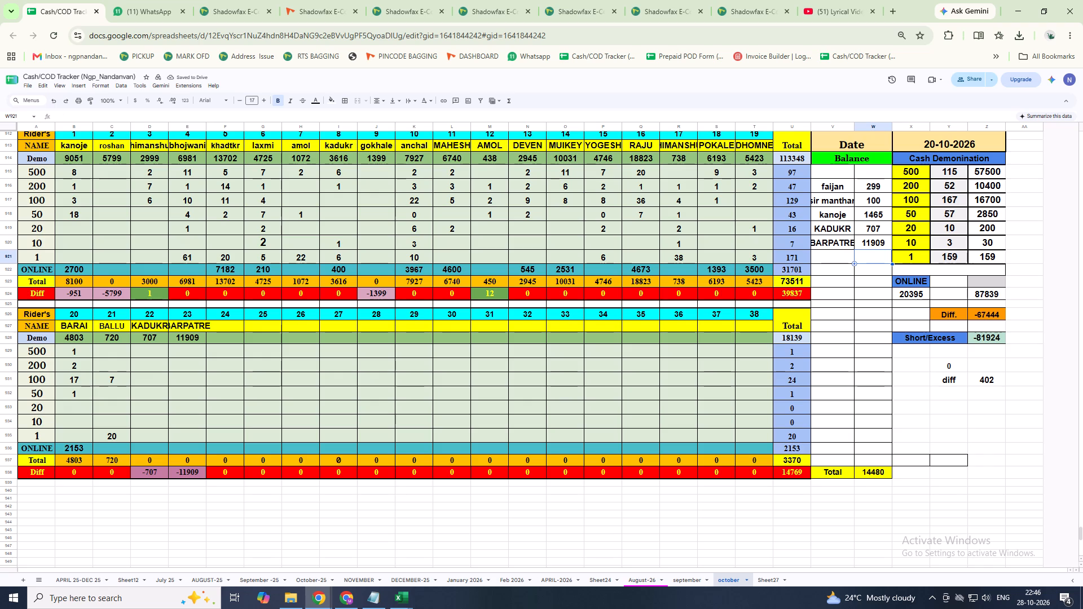
Clear the value beside the diff label under Short/Excess and reselect that empty cell.
click(999, 381)
key(Delete)
key(End)
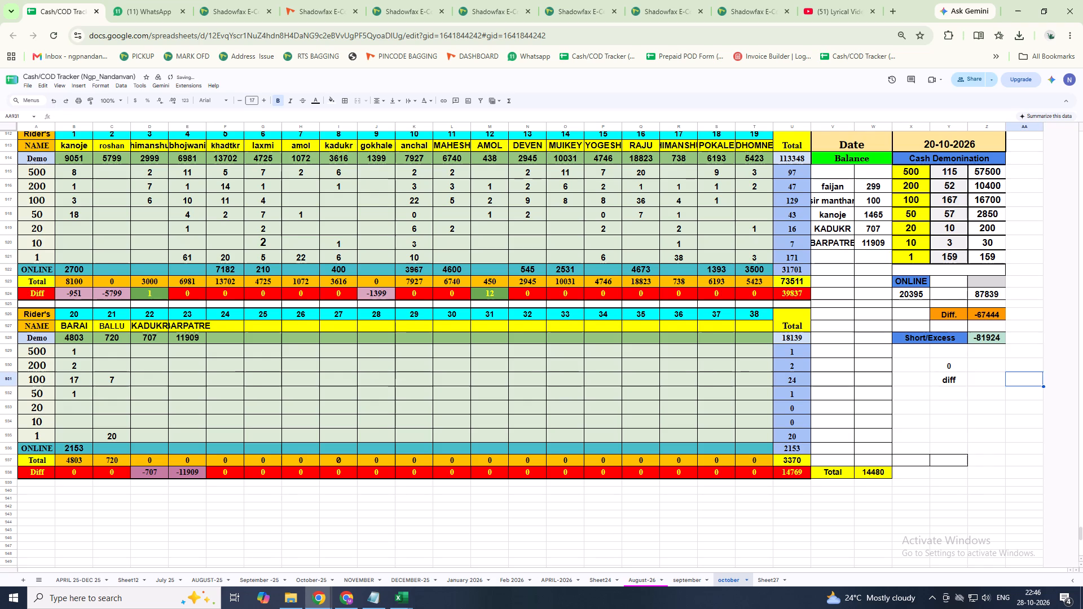
key(Left)
key(Down)
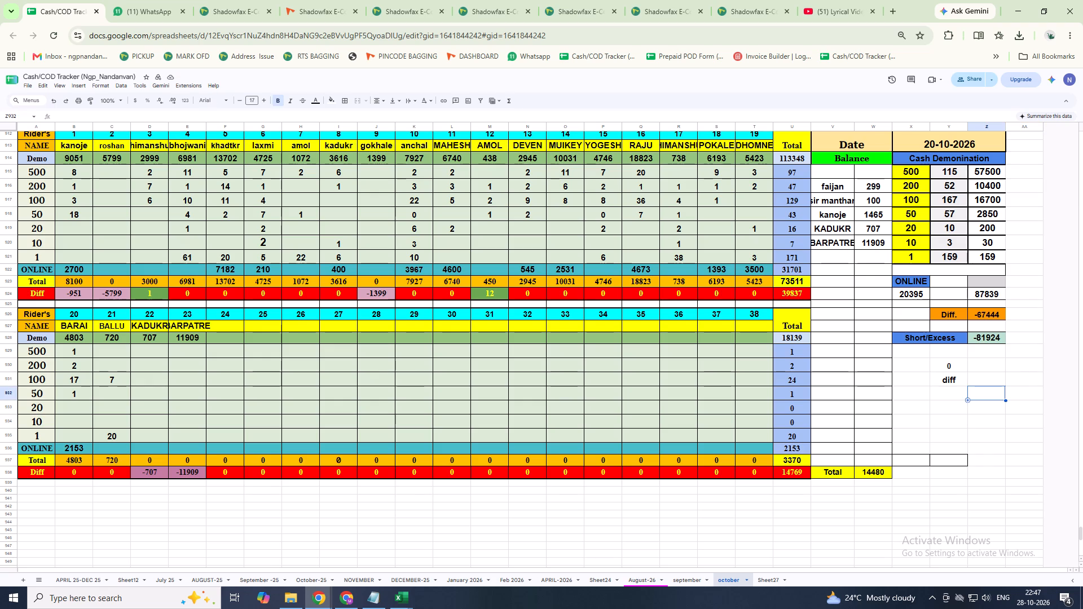
key(Up)
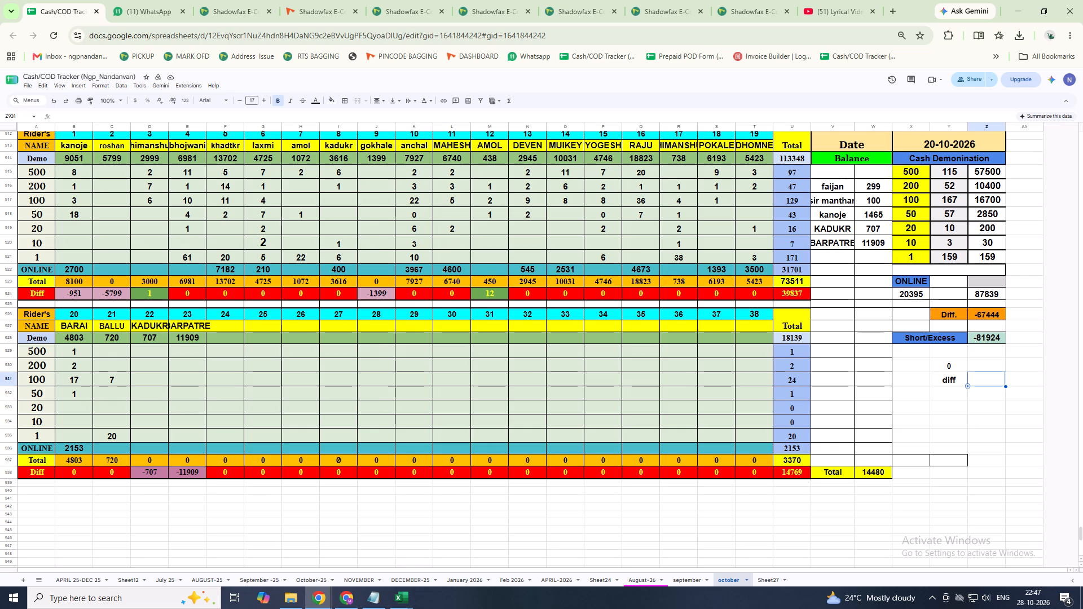
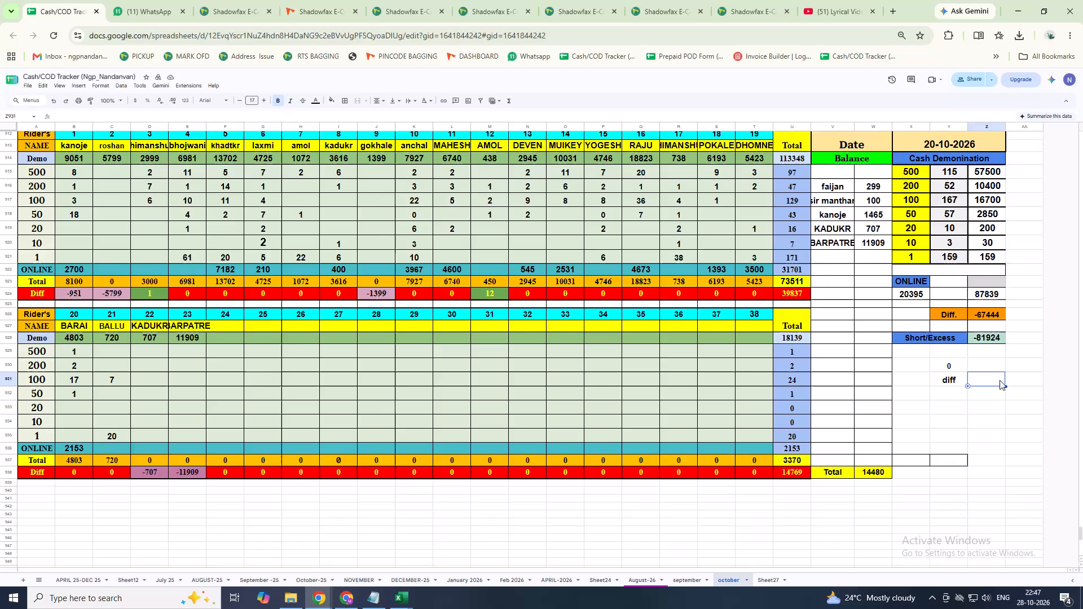
Enter 14480 in the empty cell beside the diff label under Short/Excess.
text(14)
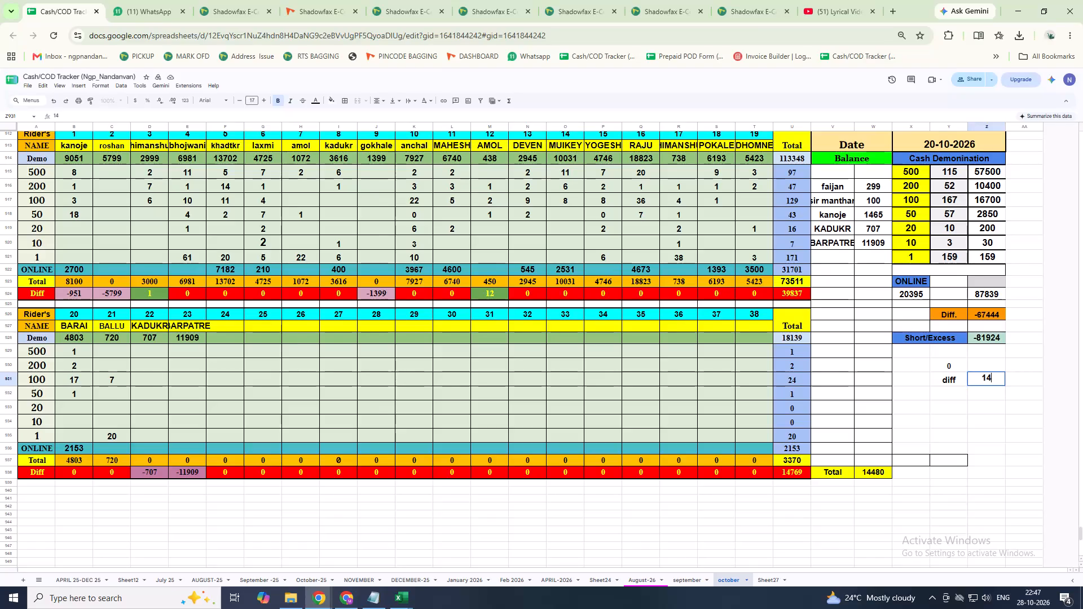
text(480)
key(Return)
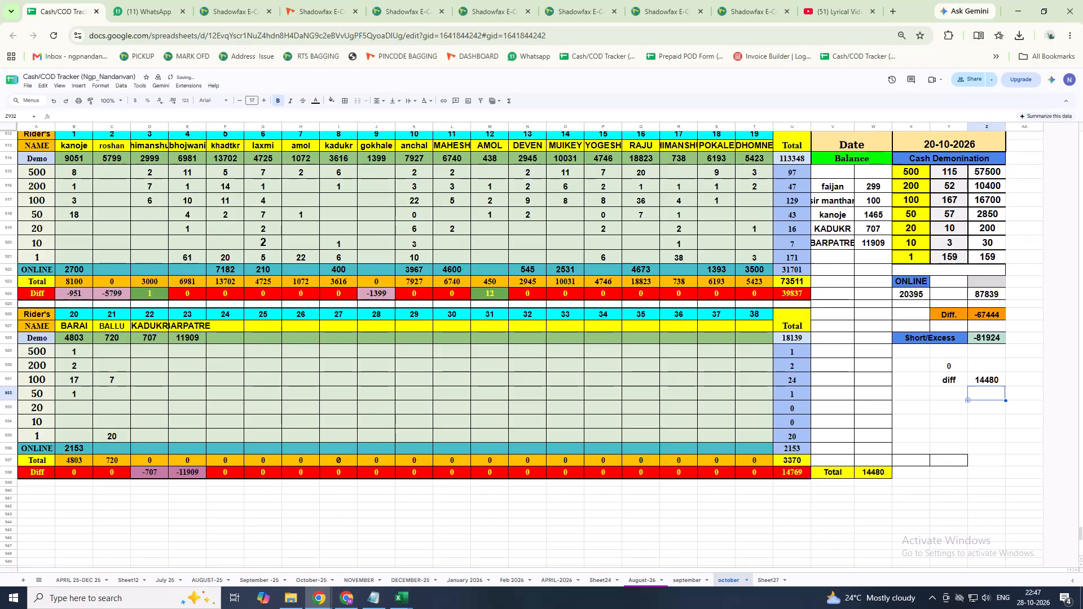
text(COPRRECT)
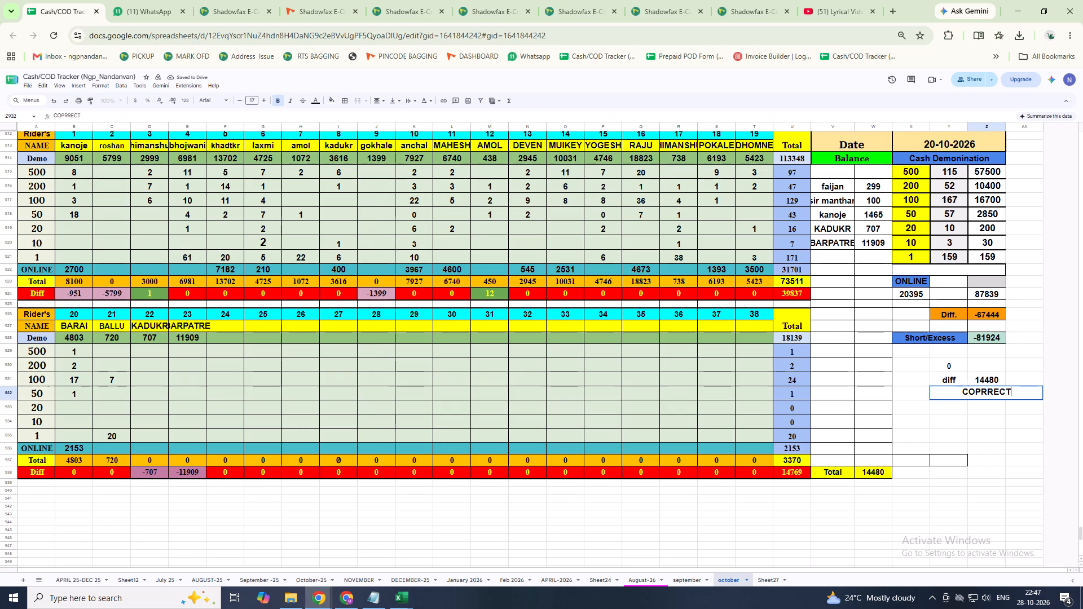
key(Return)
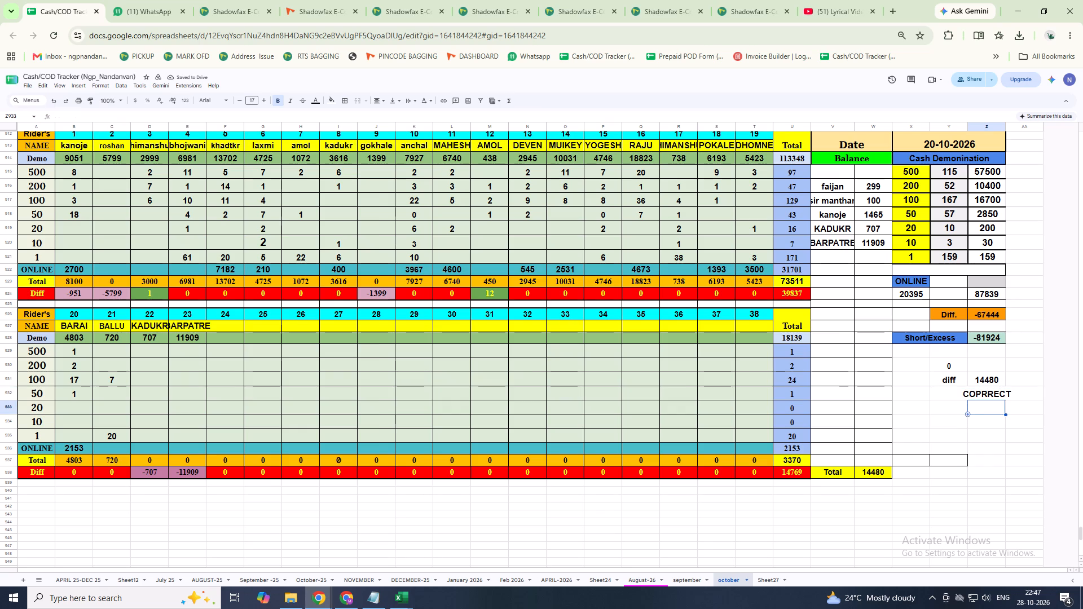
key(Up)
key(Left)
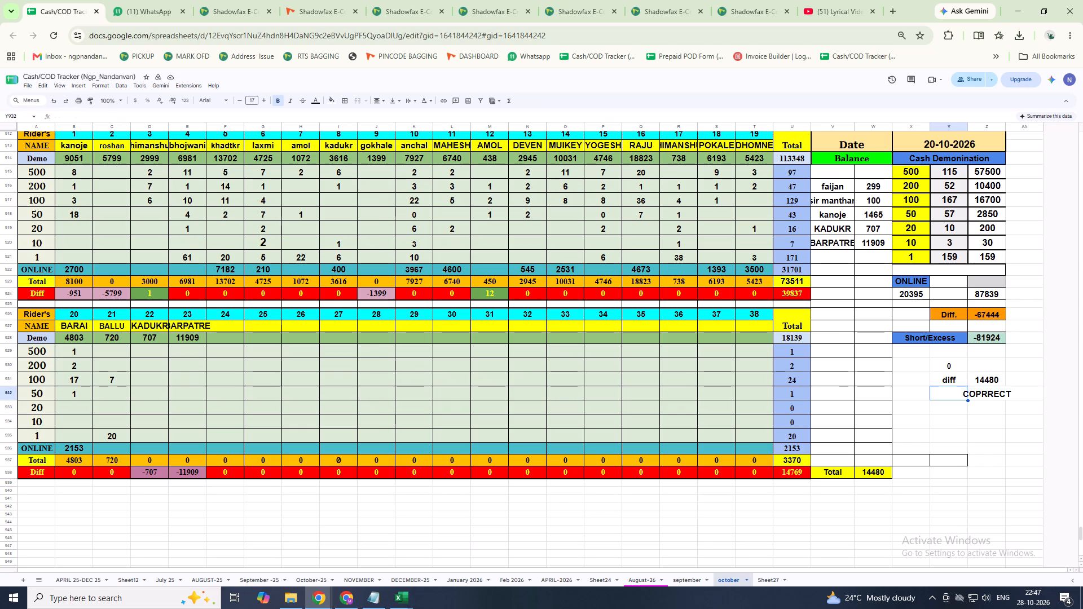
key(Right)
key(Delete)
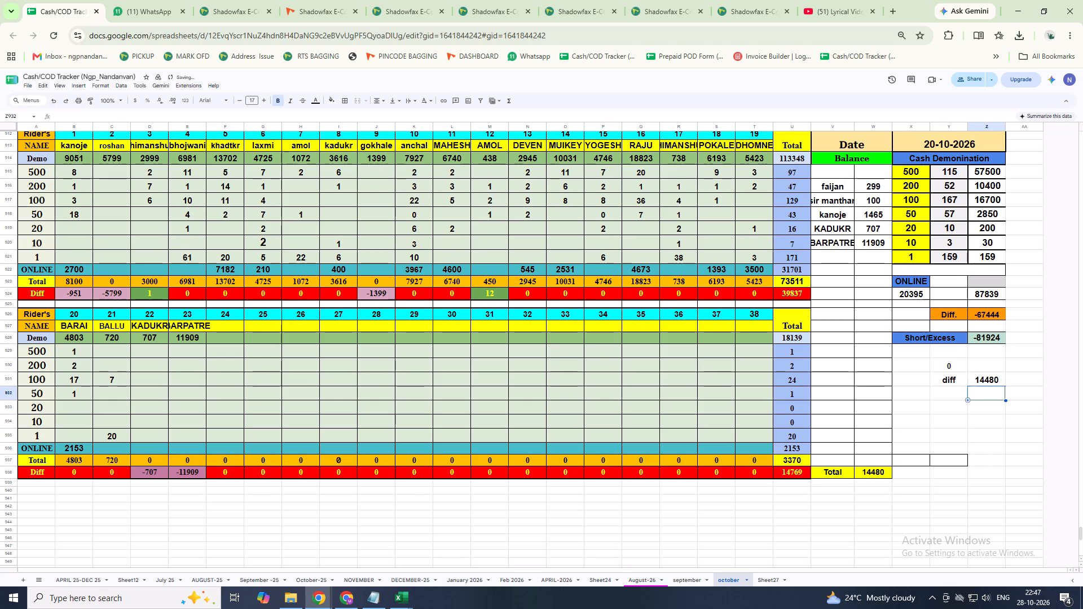
Enter the note CORRECT in the cell directly below the diff amount.
text(CORR)
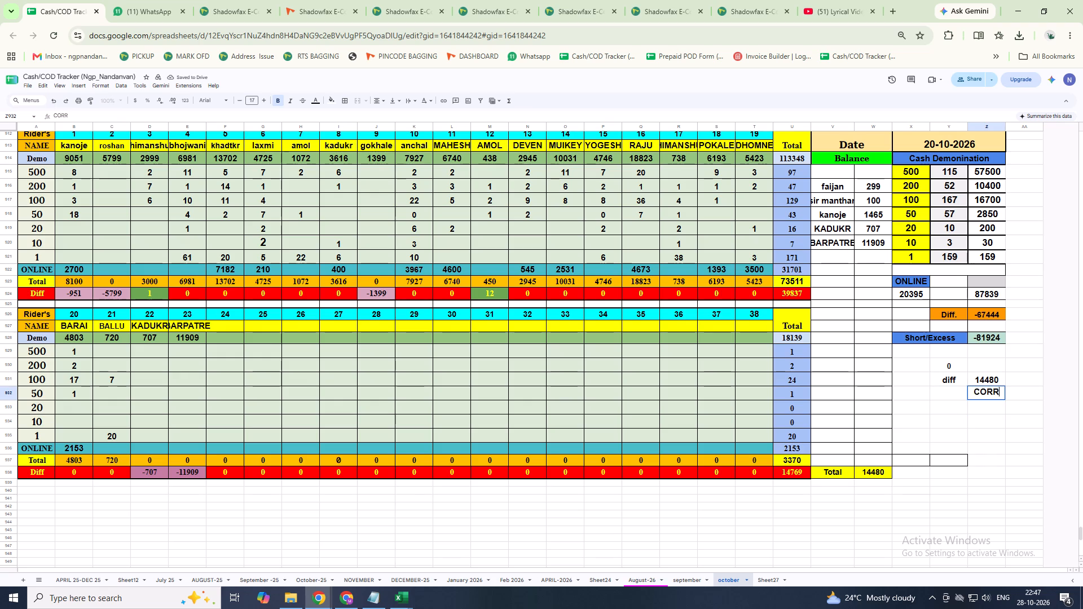
key(e)
text(CT)
key(Return)
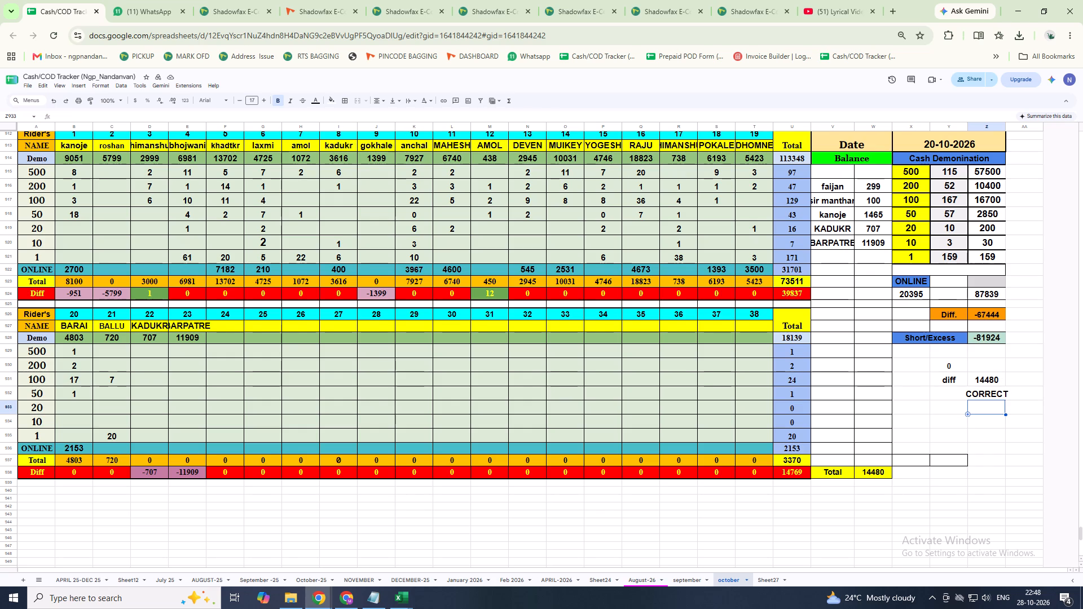
Correct AMOL's cash denominations in the upper rider table, setting the 50 row to 0 and the 1 row to 38.
click(498, 217)
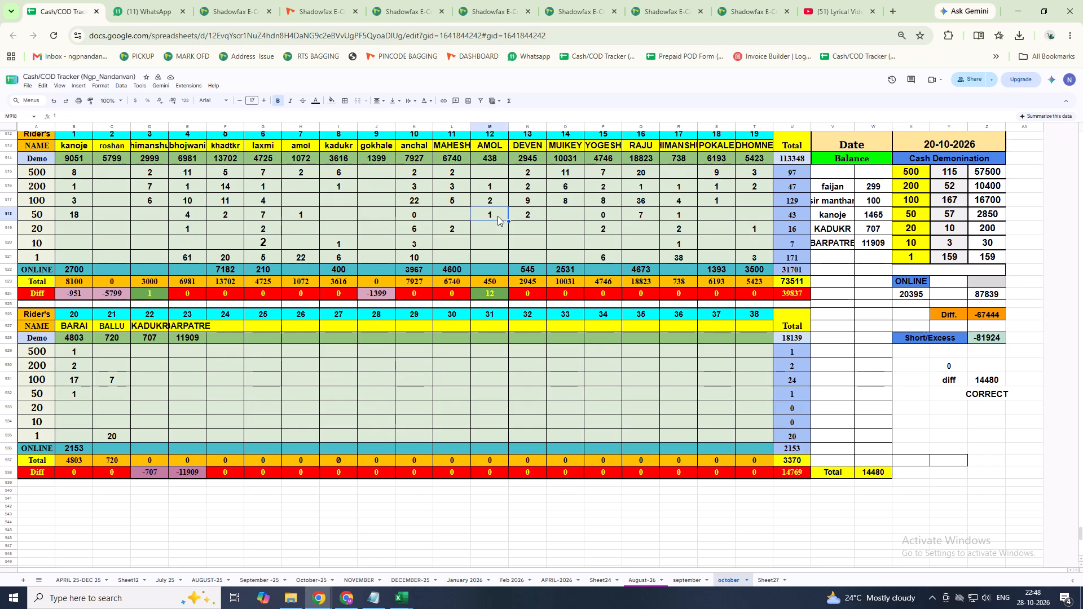
key(0)
key(Return)
key(Return)
key(Return)
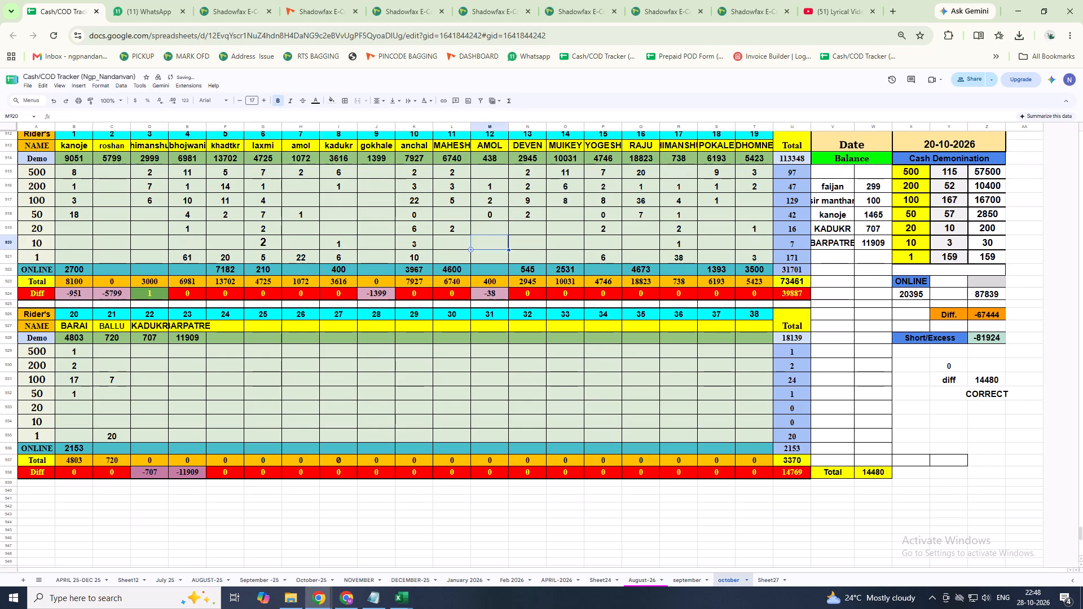
key(Return)
key(Return)
key(Return)
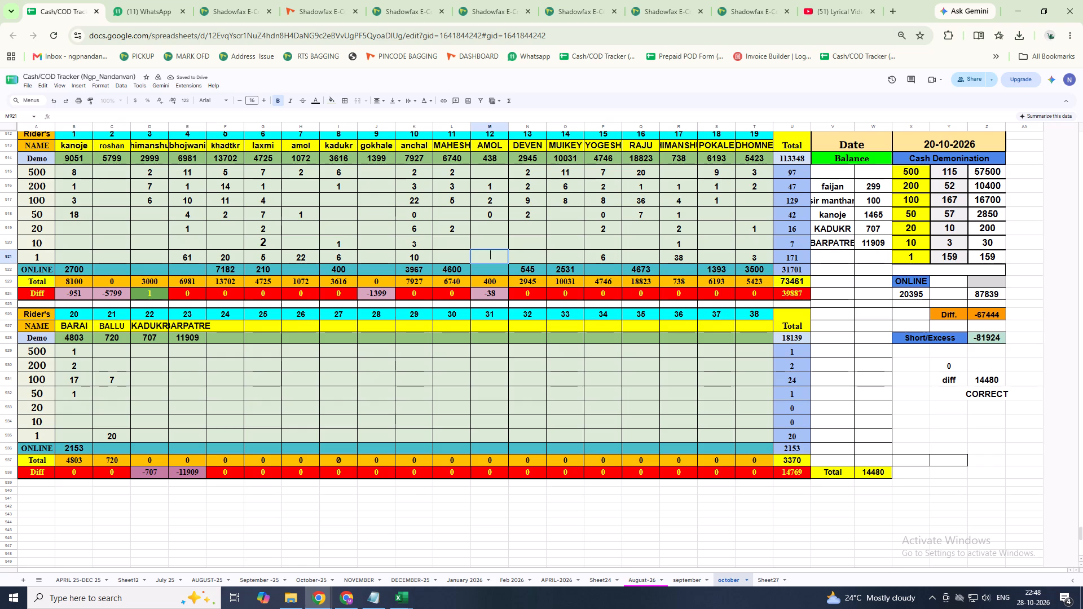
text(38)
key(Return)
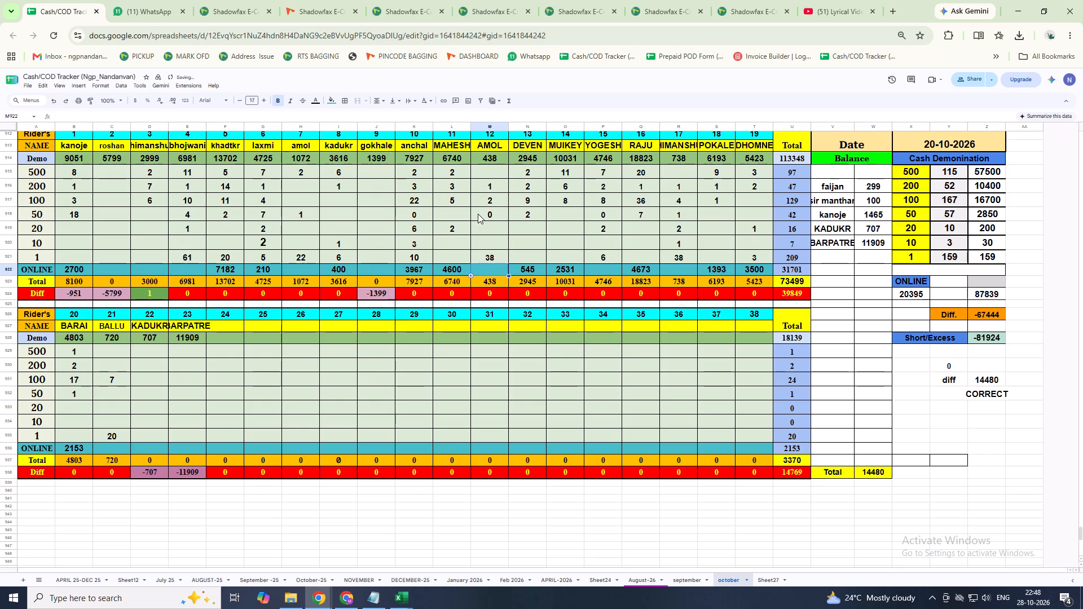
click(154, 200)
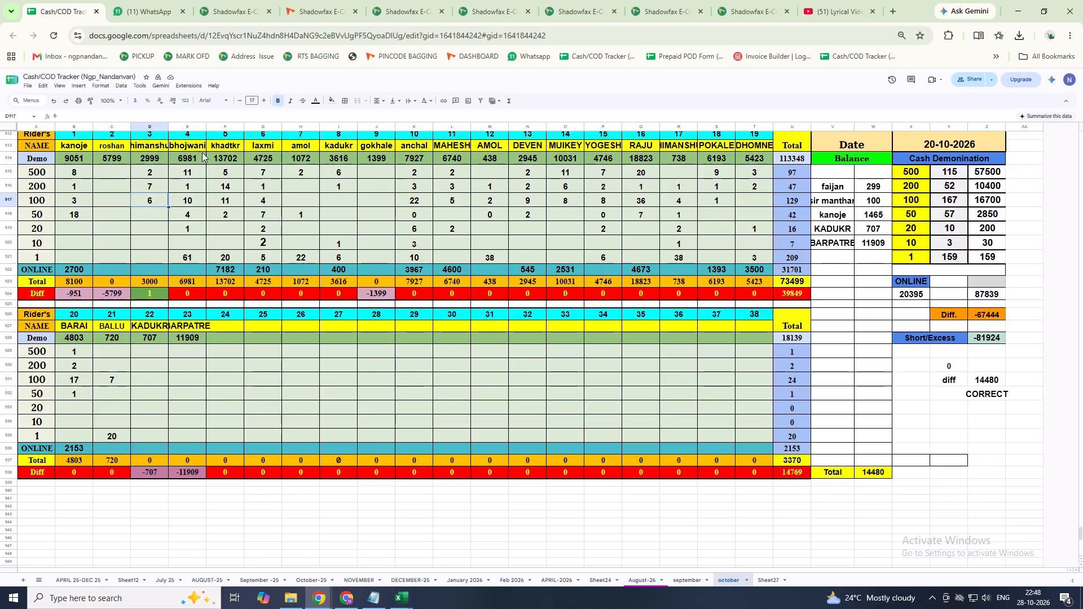
Switch to the Shadowfax Runsheet Closure page and open the Forward runsheet of the rider Roshan.
click(223, 4)
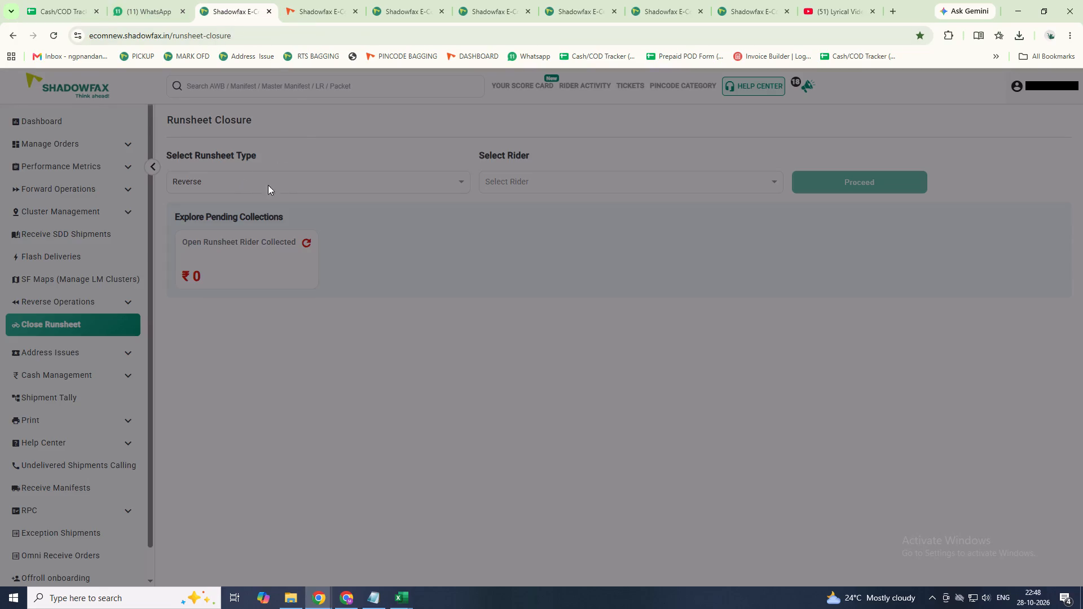
click(261, 182)
click(262, 193)
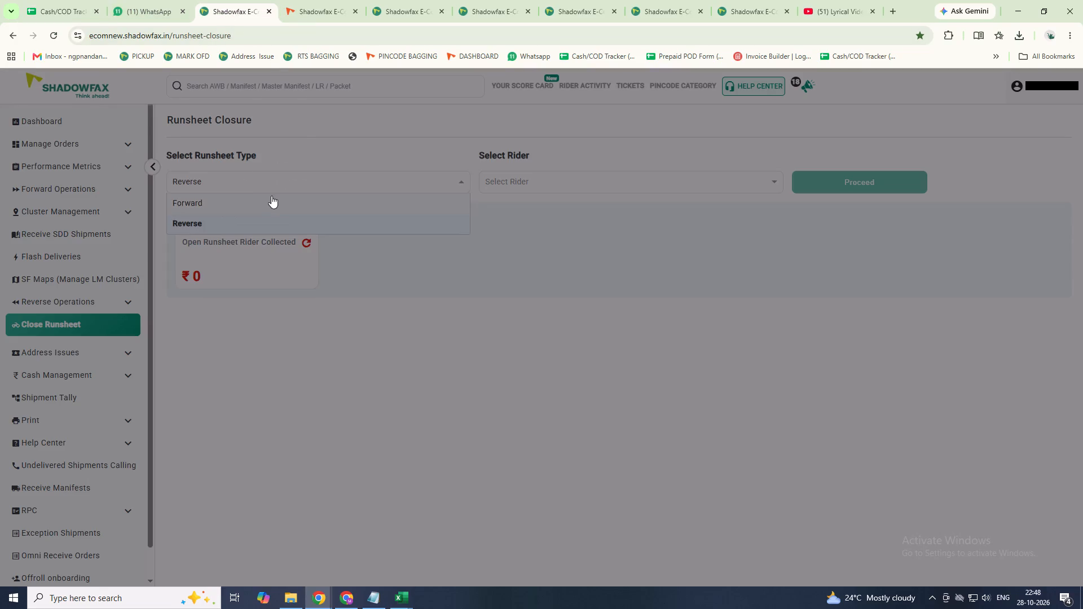
click(271, 196)
click(525, 182)
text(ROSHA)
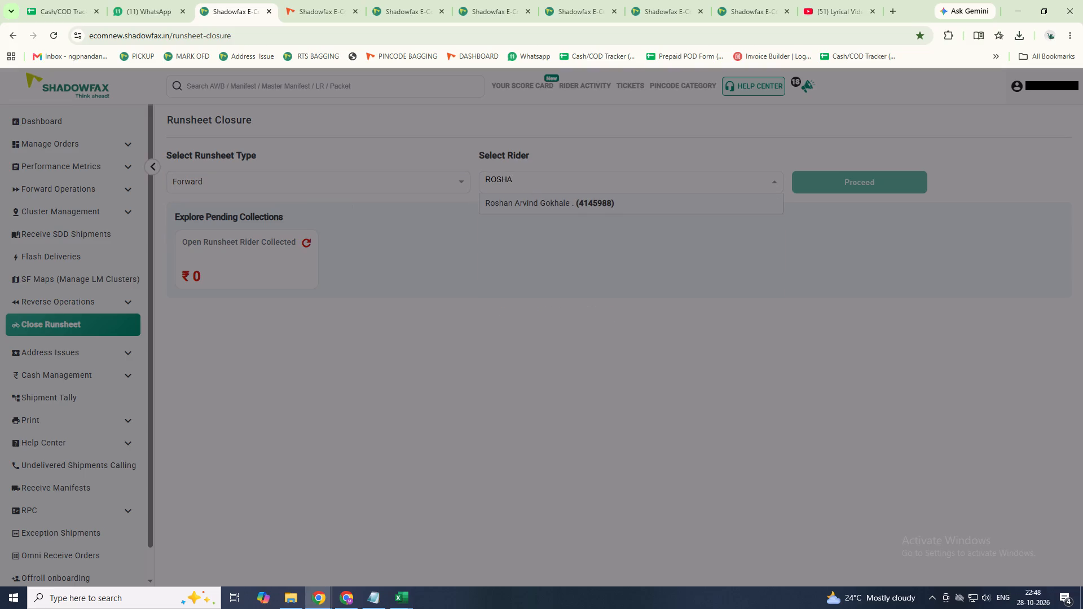
click(647, 205)
click(841, 183)
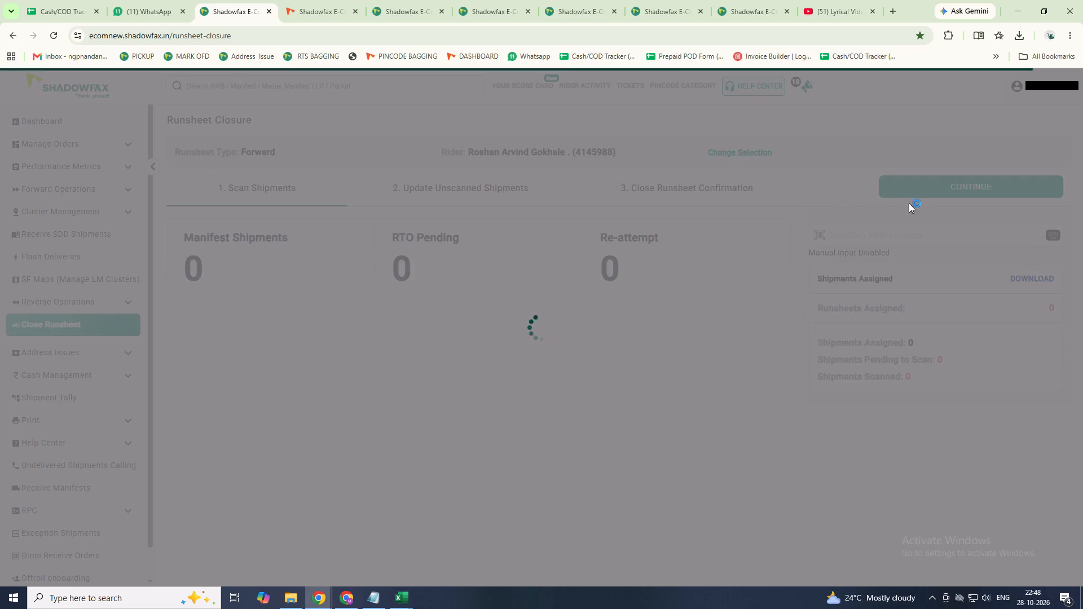
Advance Roshan's forward runsheet past the scan and unscanned-shipment stages to Close Runsheet Confirmation.
triple_click(906, 196)
click(906, 193)
click(684, 184)
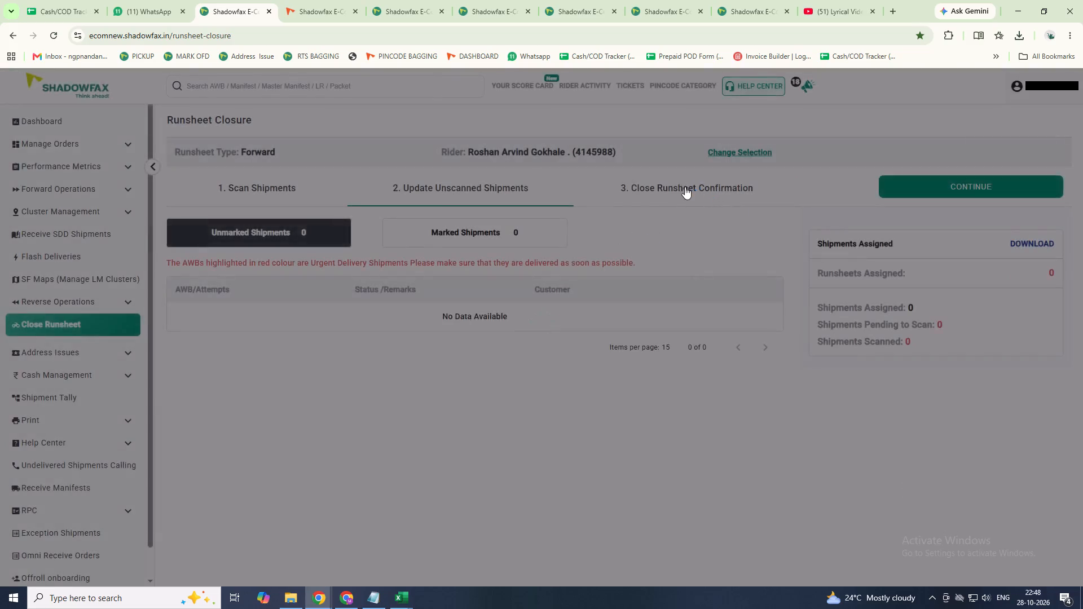
click(737, 361)
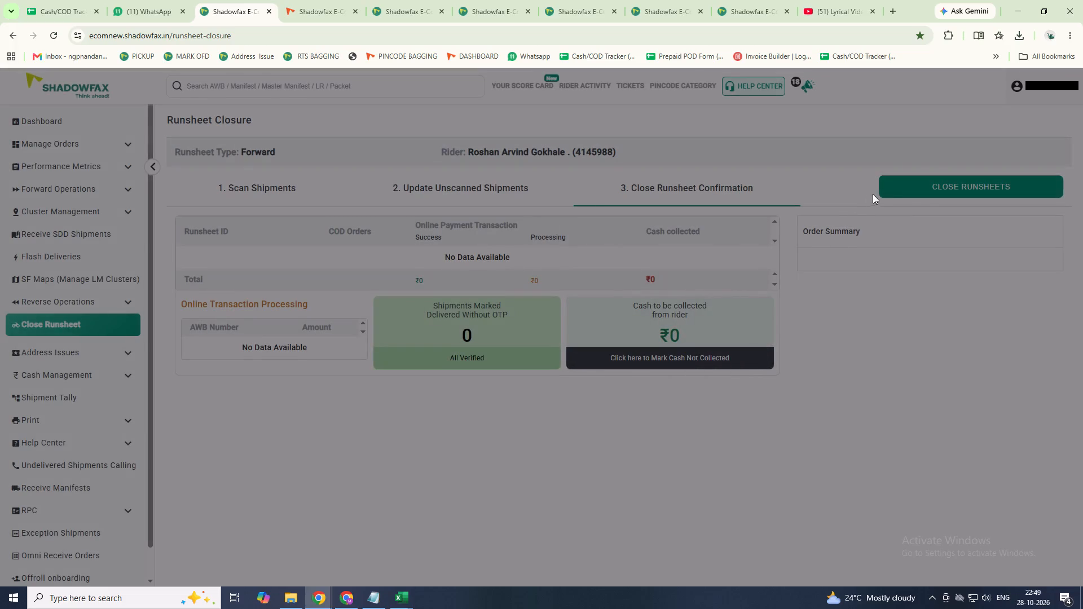
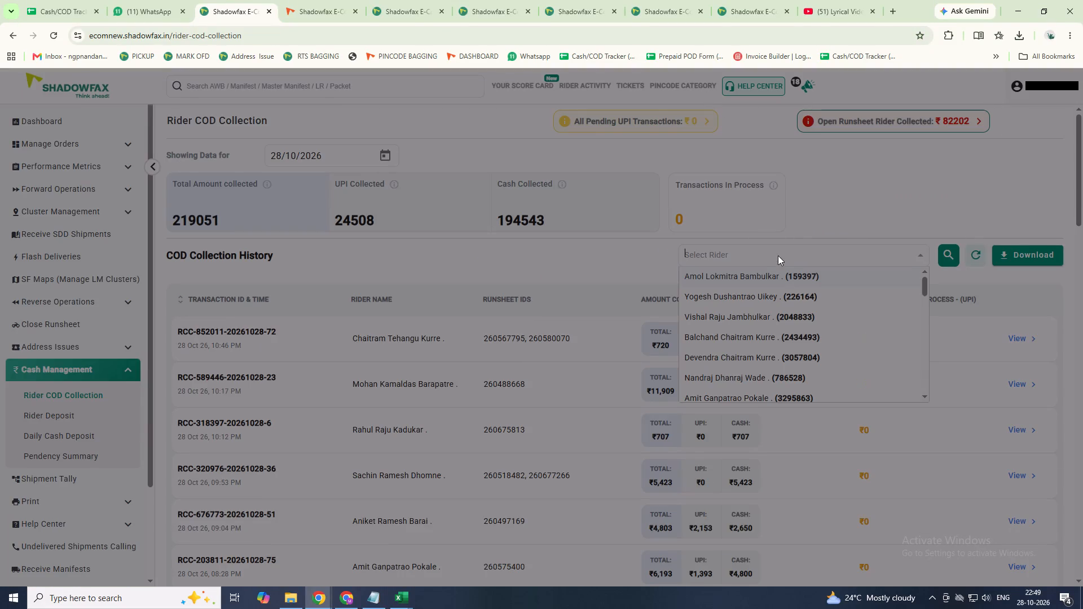
Filter the COD Collection History by rider ROSHAN, review his transactions, and return to the Cash/COD Tracker's october sheet.
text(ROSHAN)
click(773, 279)
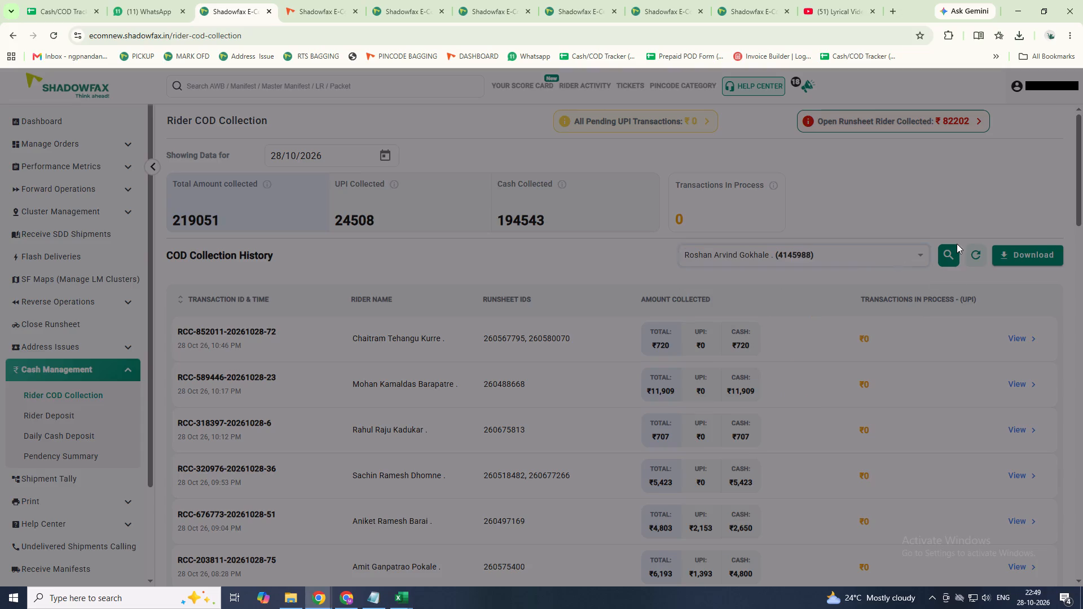
click(945, 255)
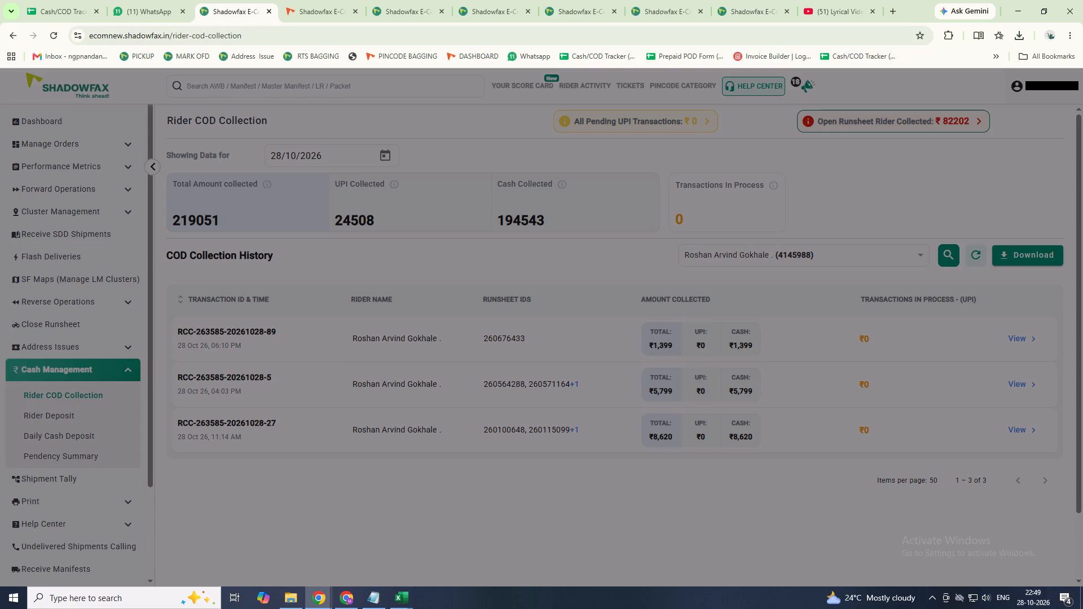
click(76, 13)
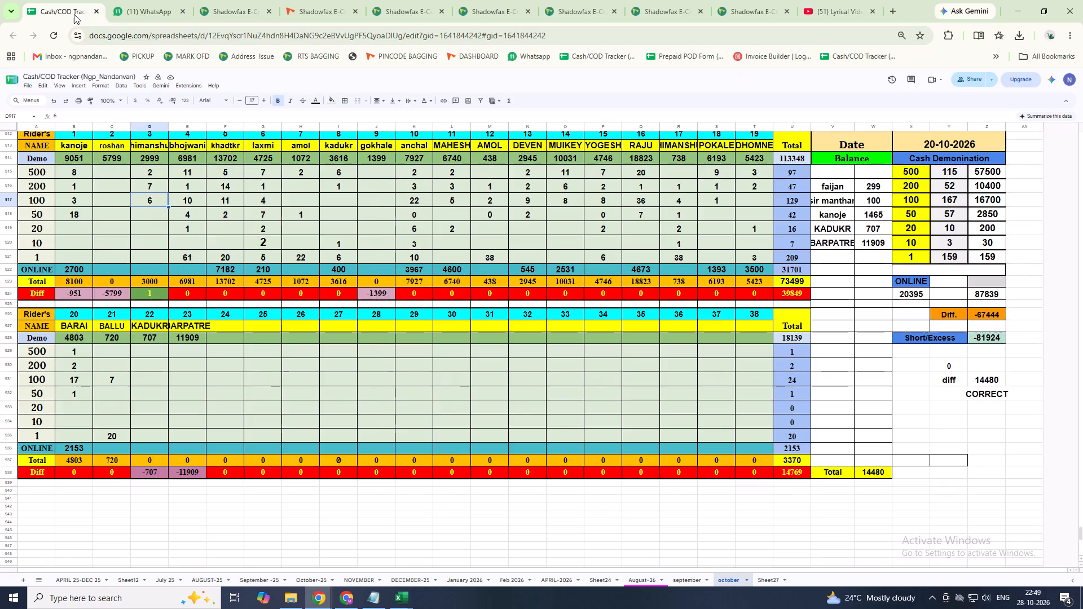